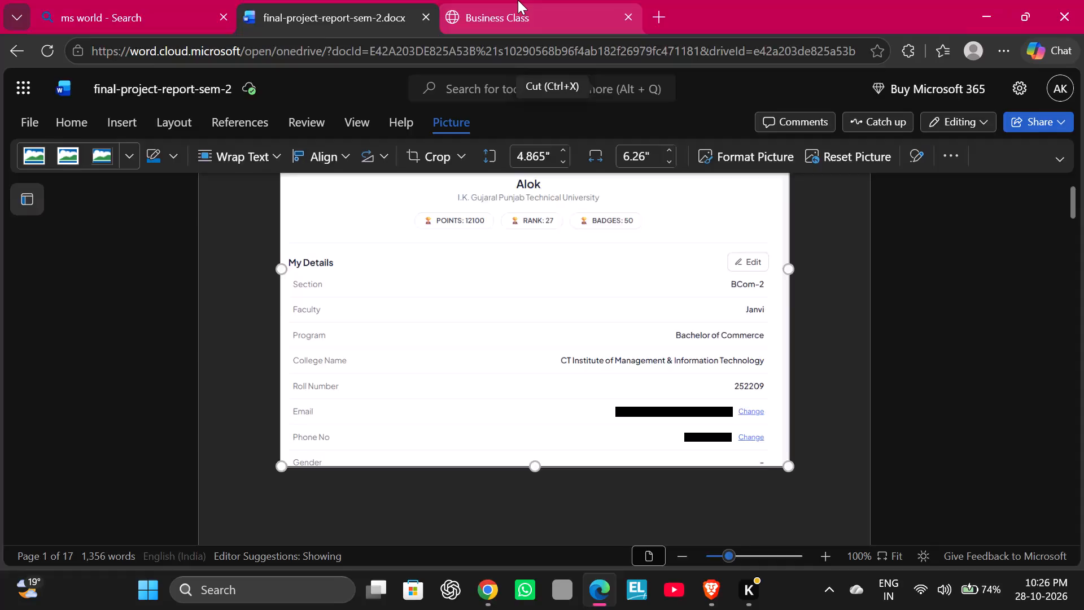
Capture a screenshot of the grade summary area on the Business Class dashboard, from the greeting down to the improvement tips.
click(518, 0)
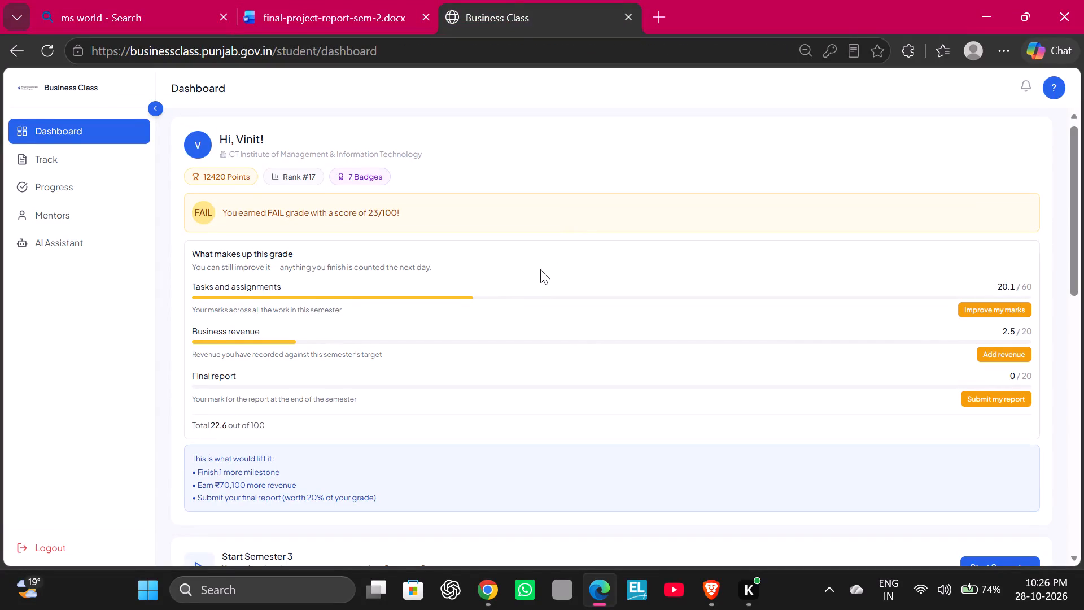
key(shift+super+s)
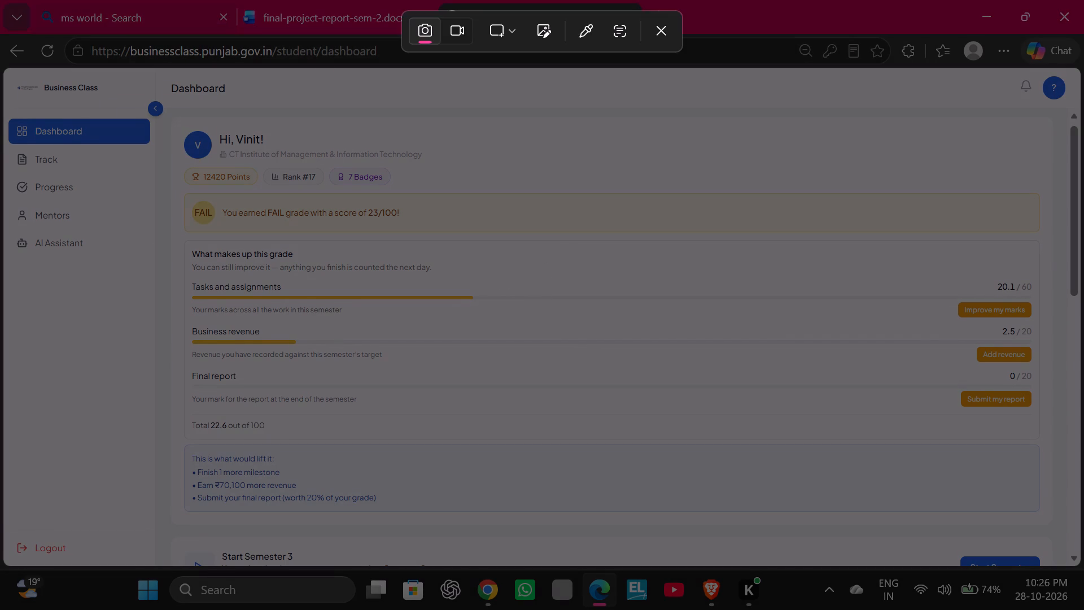
drag(175, 117, 1051, 512)
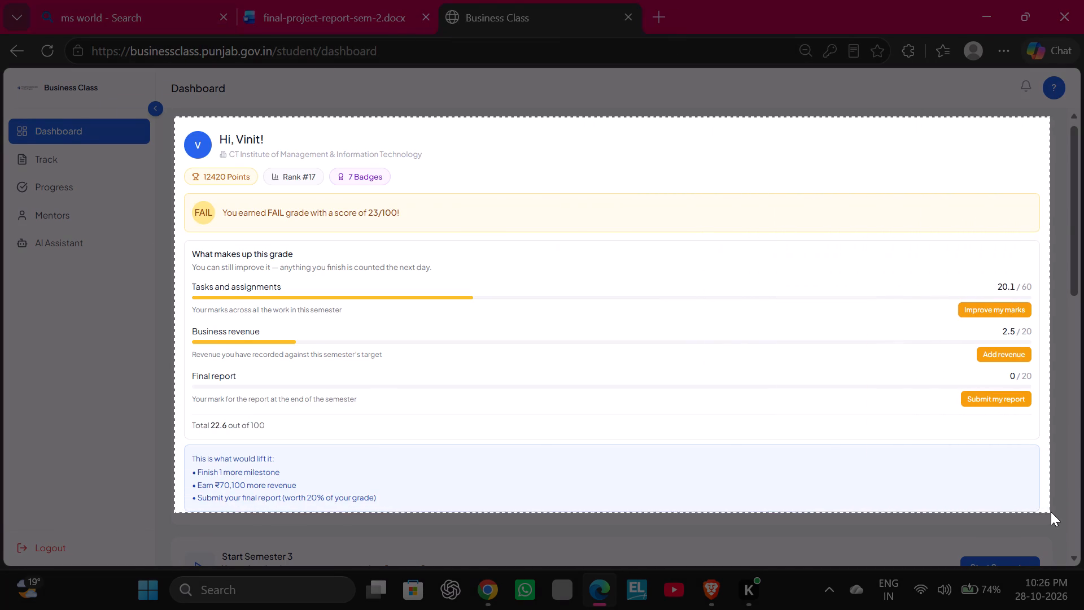
drag(1051, 512, 1064, 530)
Paste the captured dashboard screenshot below the SEMESTER 2 - PROJECT REPORT title on the cover page of final-project-report-sem-2.
click(334, 0)
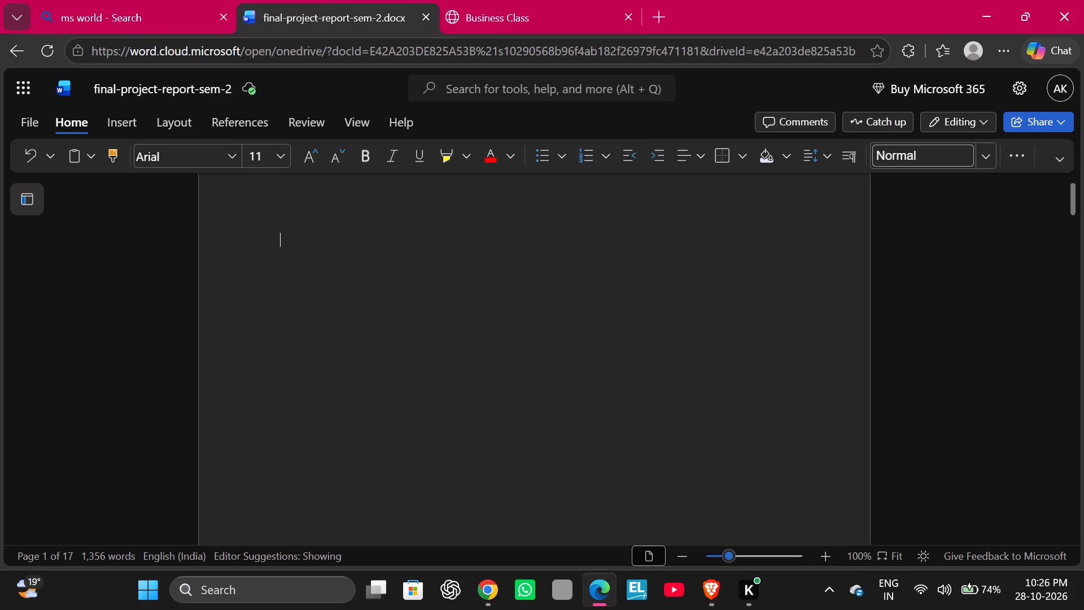
right_click(509, 352)
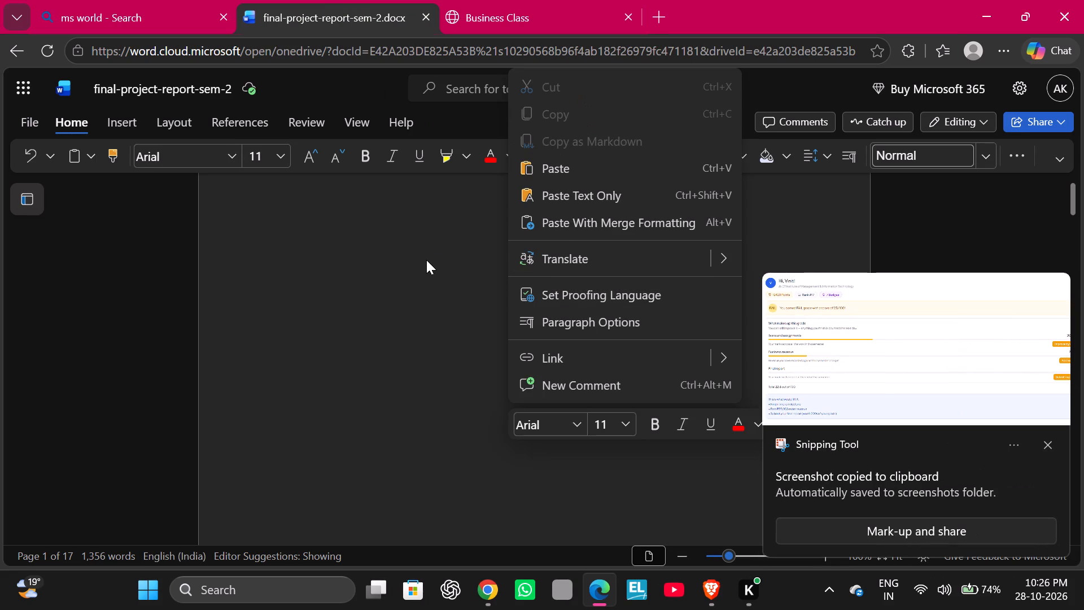
click(426, 260)
scroll(449, 278, up, 1)
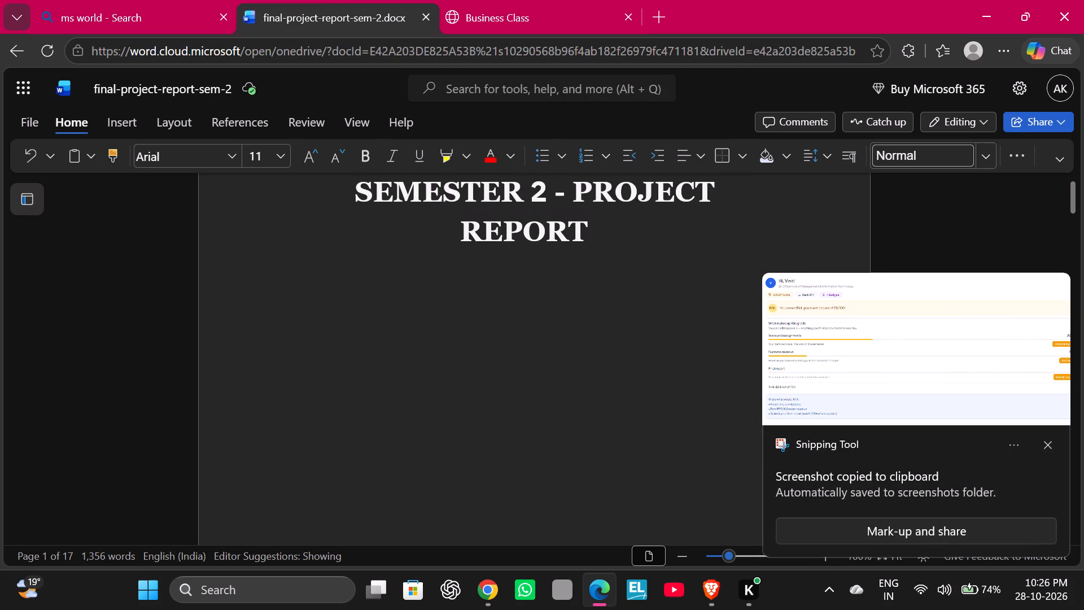
click(455, 376)
key(ctrl+v)
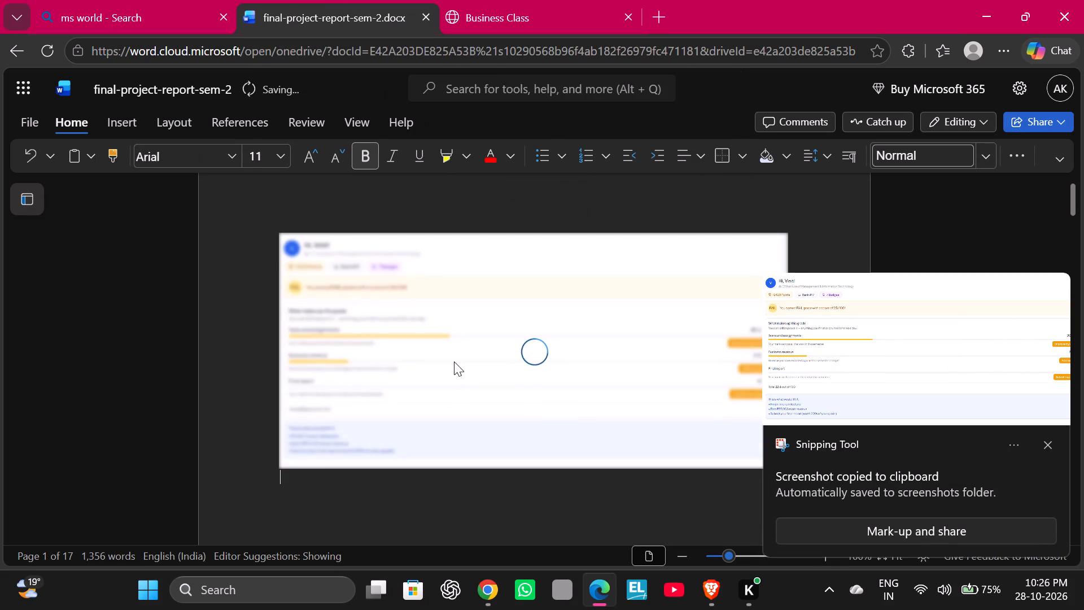
Look through the first pages of the Semester 2 report, examining the cover page picture and the milestones screenshot.
scroll(454, 361, up, 3)
scroll(454, 361, down, 8)
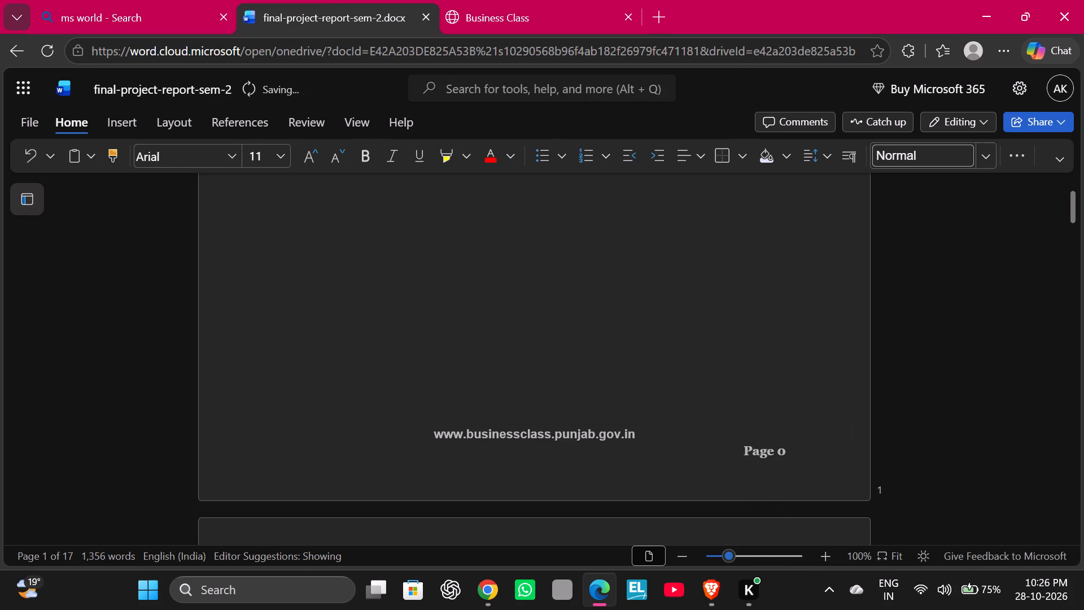
scroll(487, 342, down, 11)
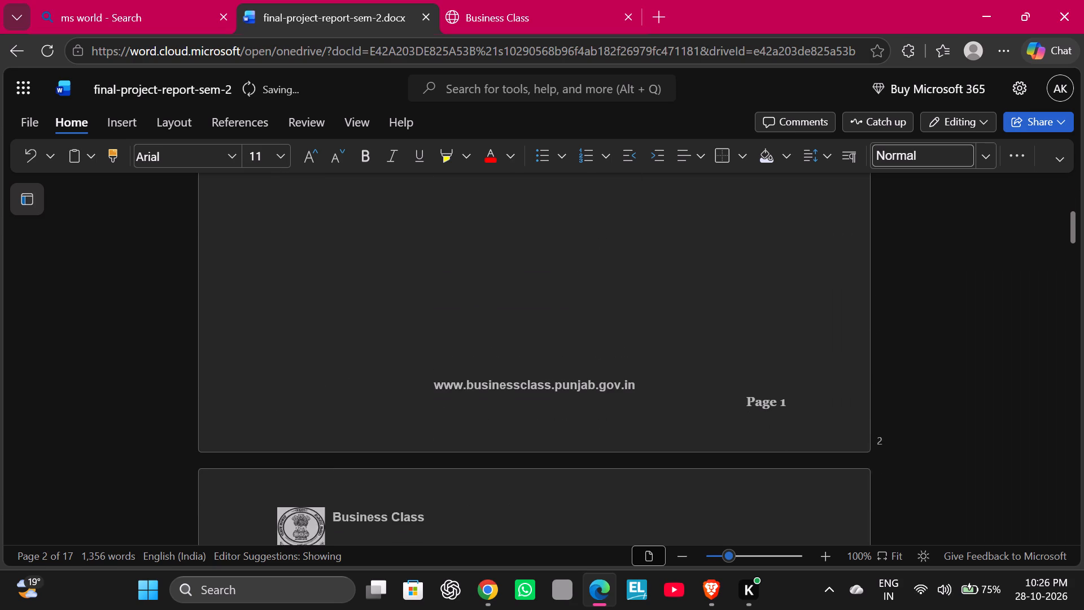
scroll(488, 343, down, 17)
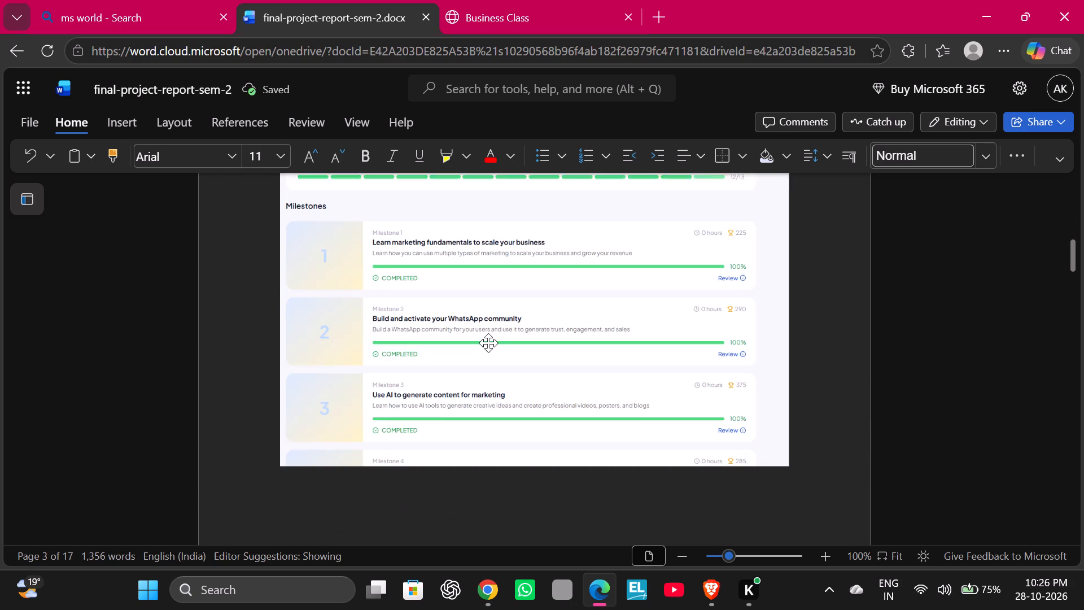
scroll(488, 343, down, 5)
scroll(488, 343, up, 7)
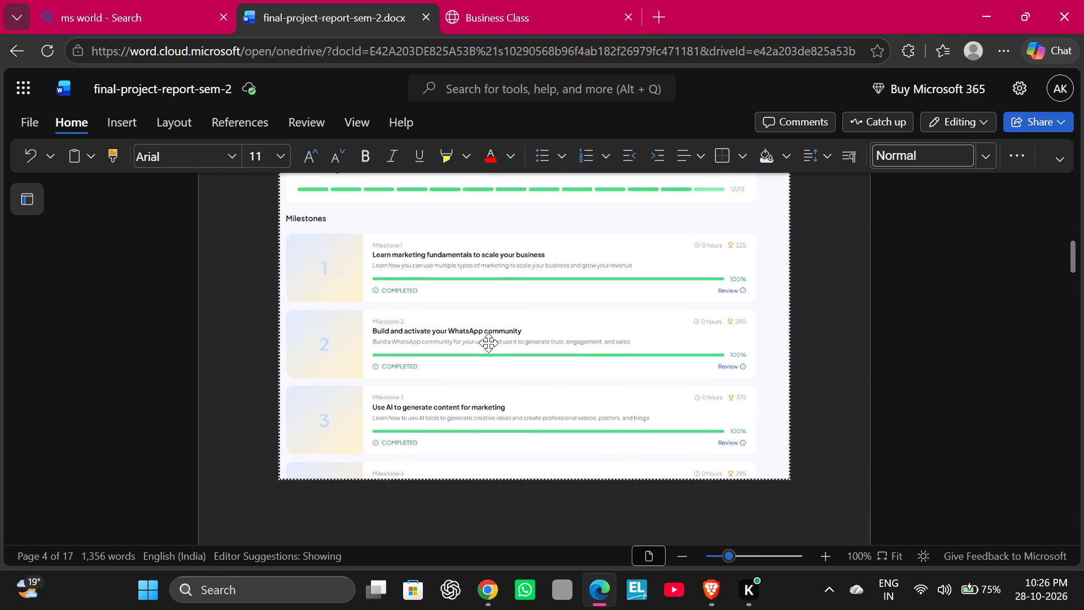
scroll(488, 343, up, 7)
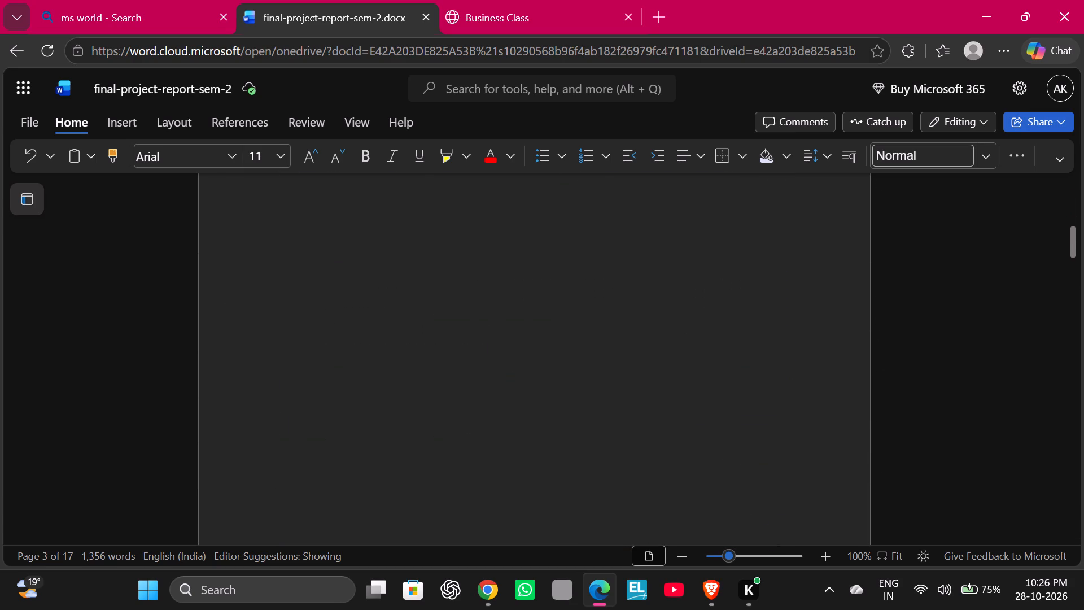
scroll(488, 343, up, 18)
scroll(488, 343, up, 10)
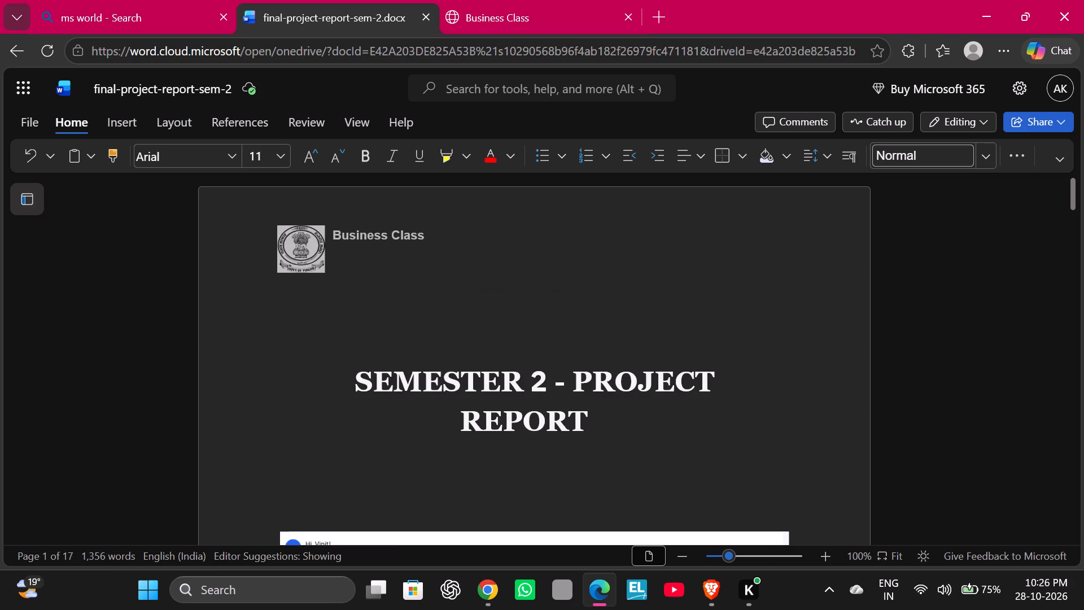
scroll(516, 358, down, 5)
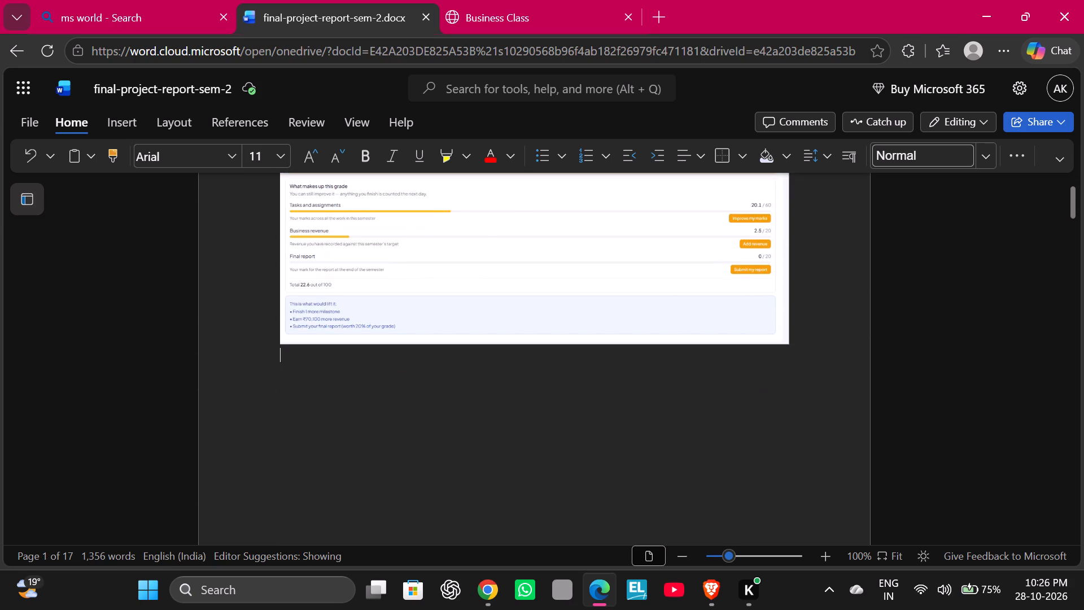
scroll(517, 354, down, 3)
Return to the Word document list and open final-evaluation-report-sem-3 1.
click(8, 45)
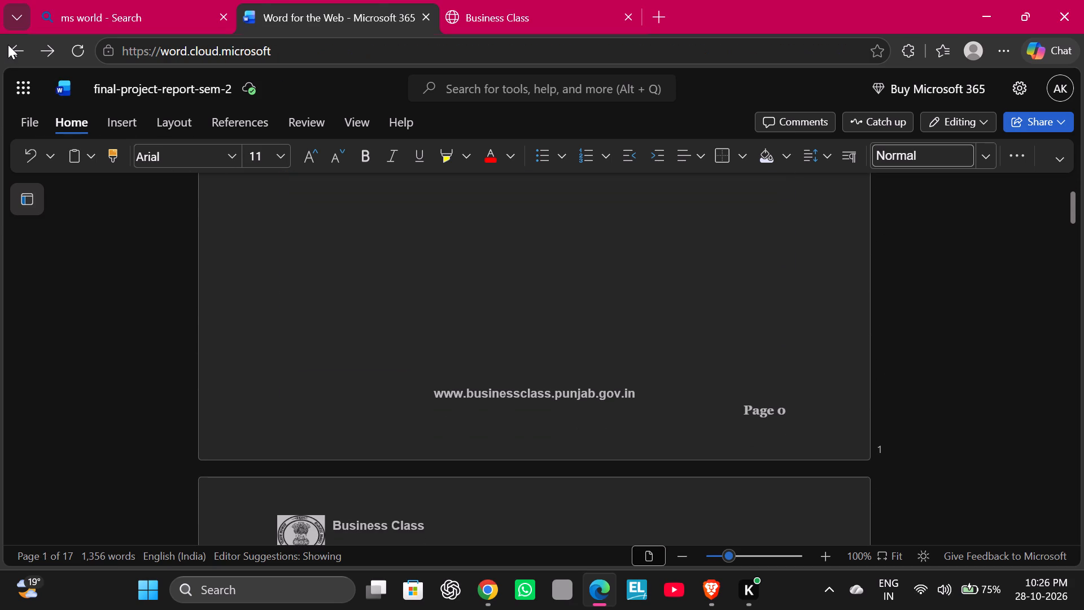
scroll(400, 395, down, 3)
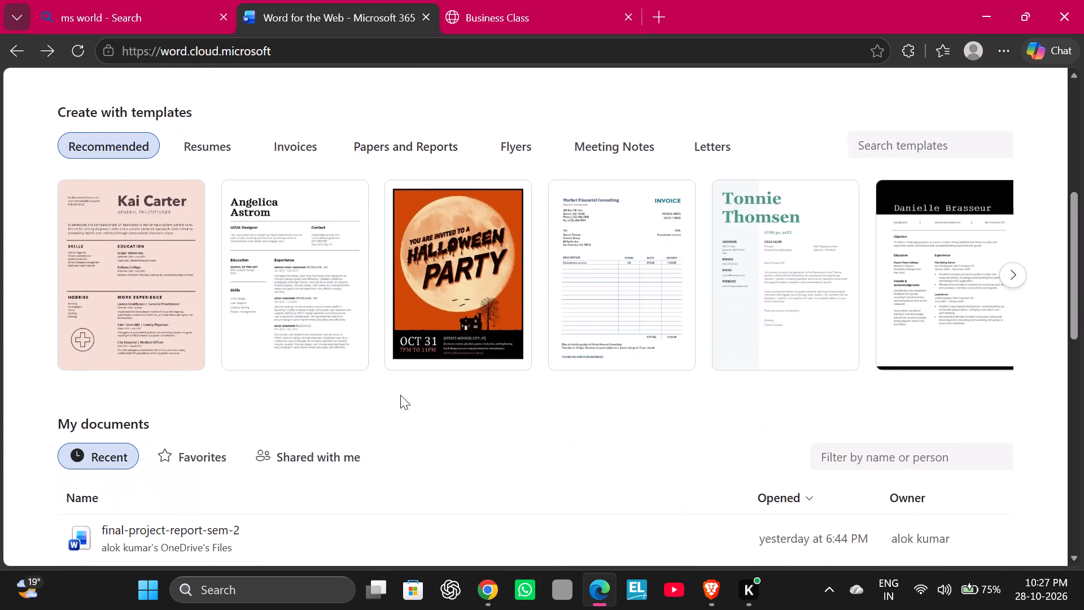
scroll(400, 395, down, 2)
click(301, 399)
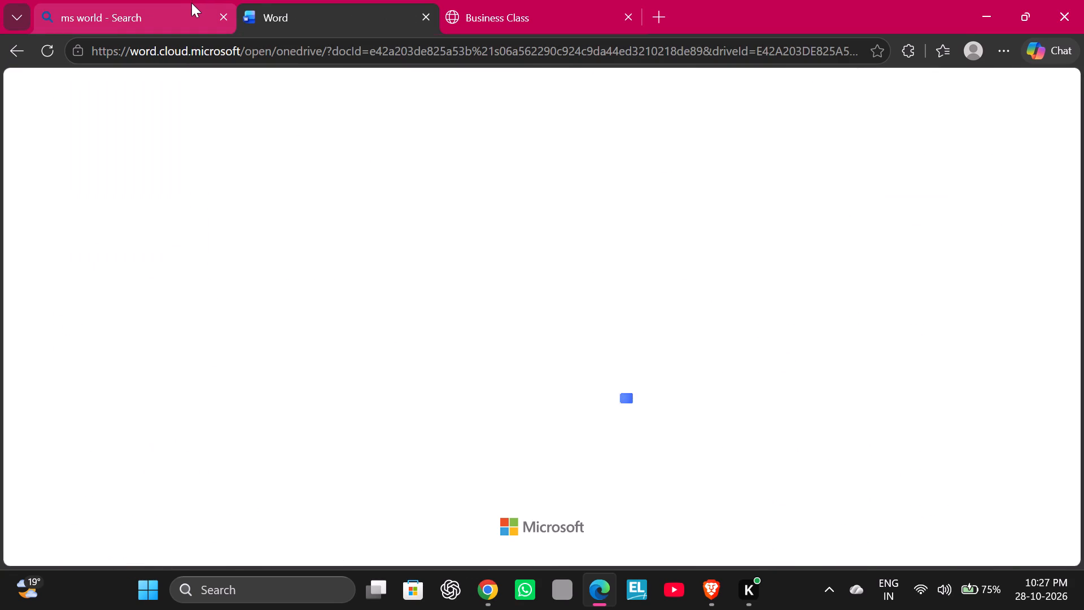
Look through the opening pages of the Semester 3 report to examine its cover page and embedded dashboard screenshots.
scroll(500, 348, down, 3)
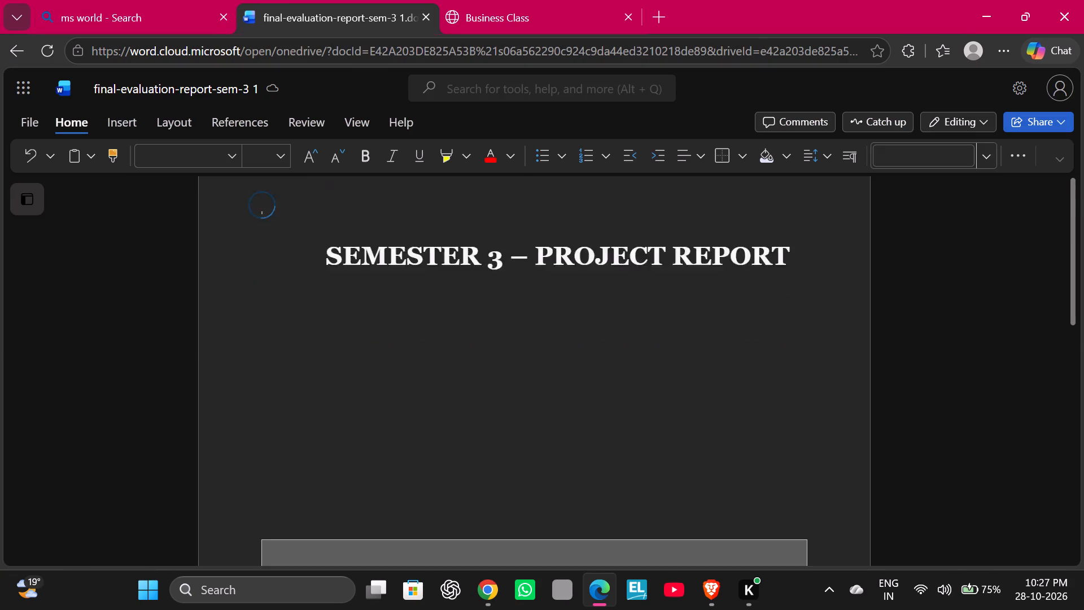
scroll(504, 343, down, 11)
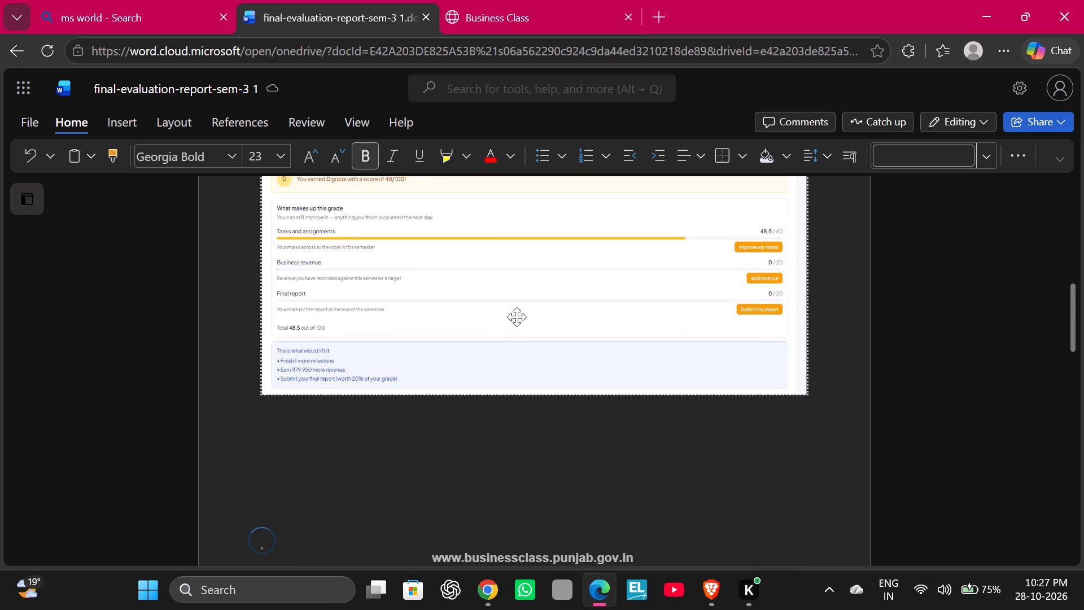
scroll(517, 317, down, 9)
scroll(517, 314, up, 4)
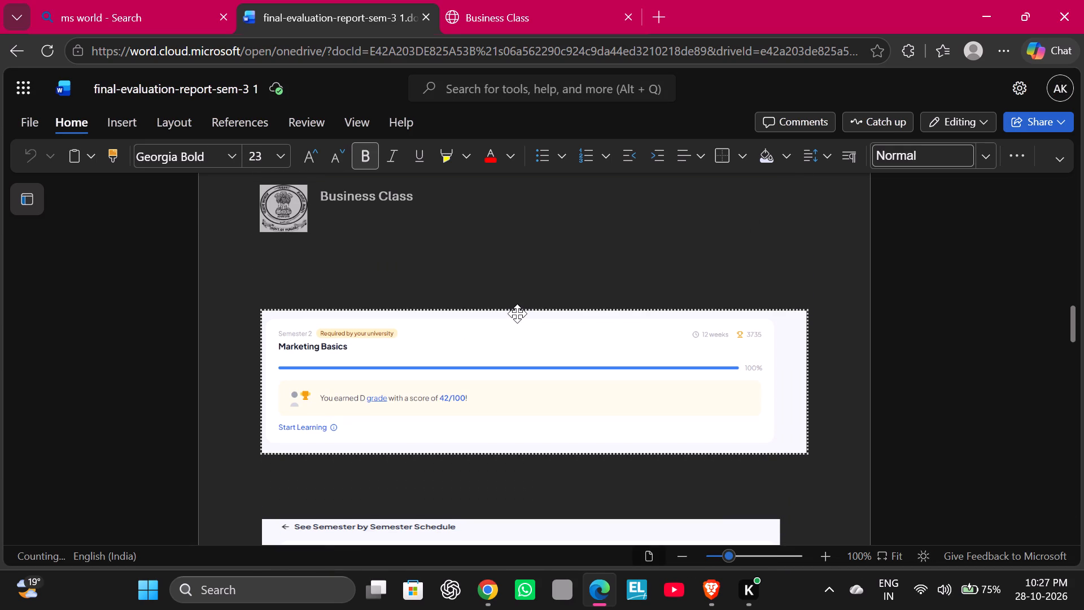
scroll(517, 313, up, 11)
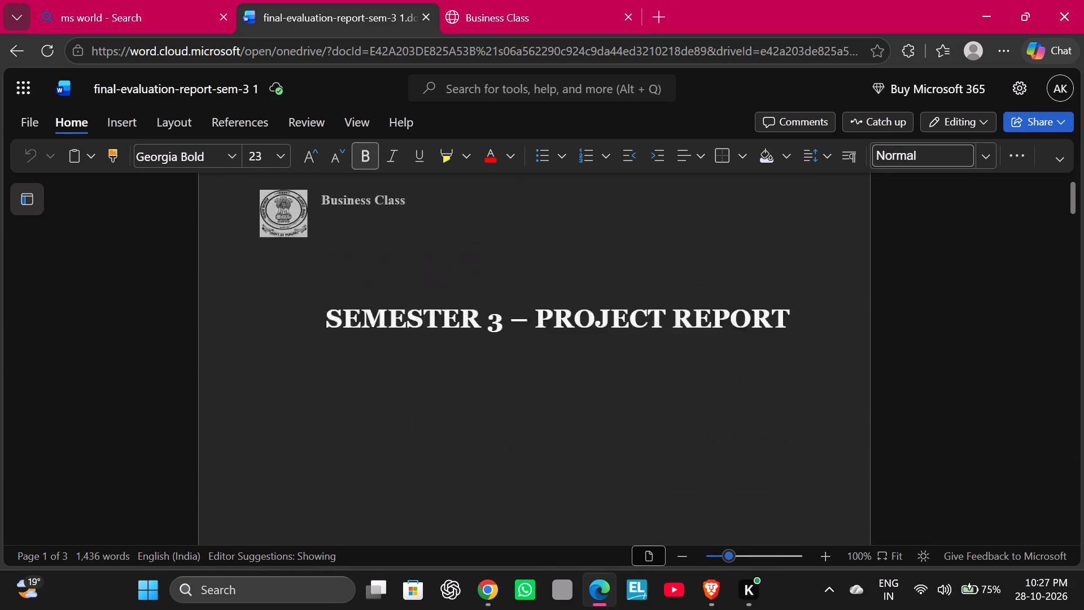
scroll(517, 313, up, 2)
scroll(517, 313, down, 11)
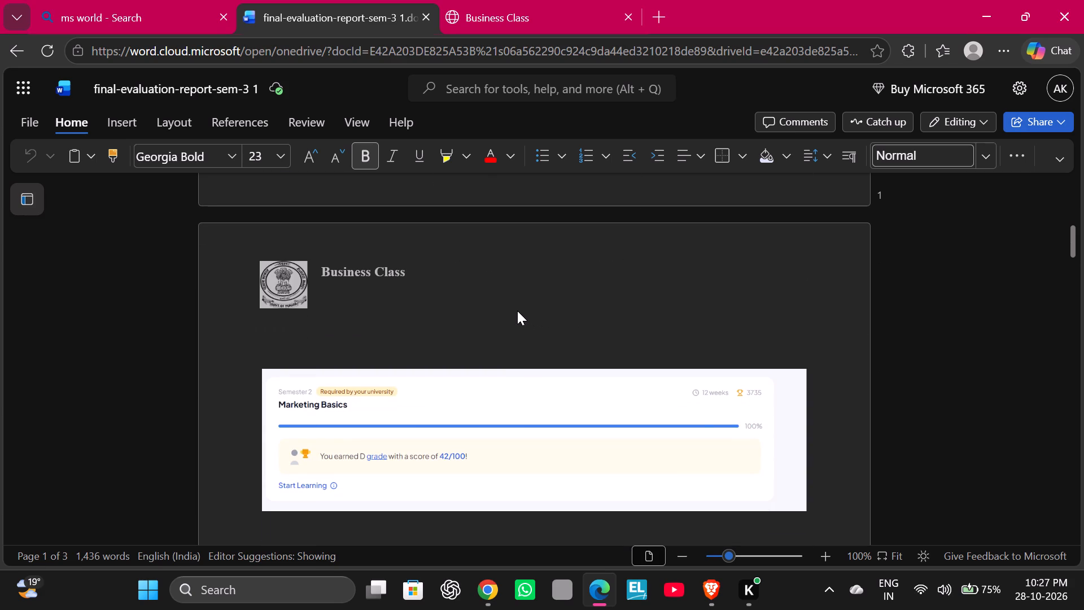
scroll(517, 311, up, 8)
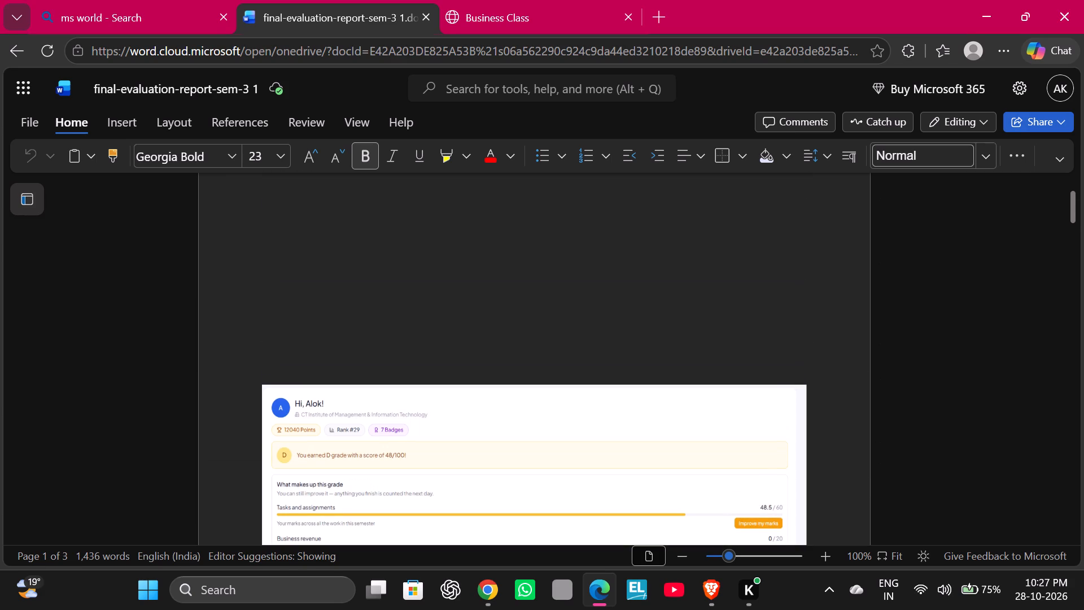
Cut the old dashboard grade picture from the cover page of the Semester 3 report.
scroll(517, 311, down, 2)
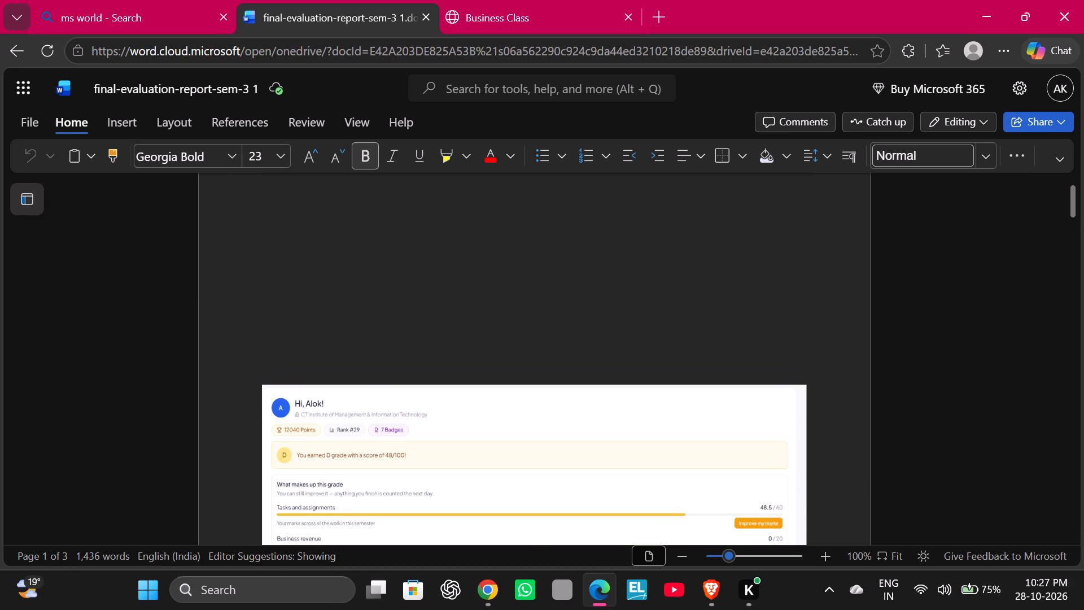
scroll(517, 311, down, 1)
right_click(517, 311)
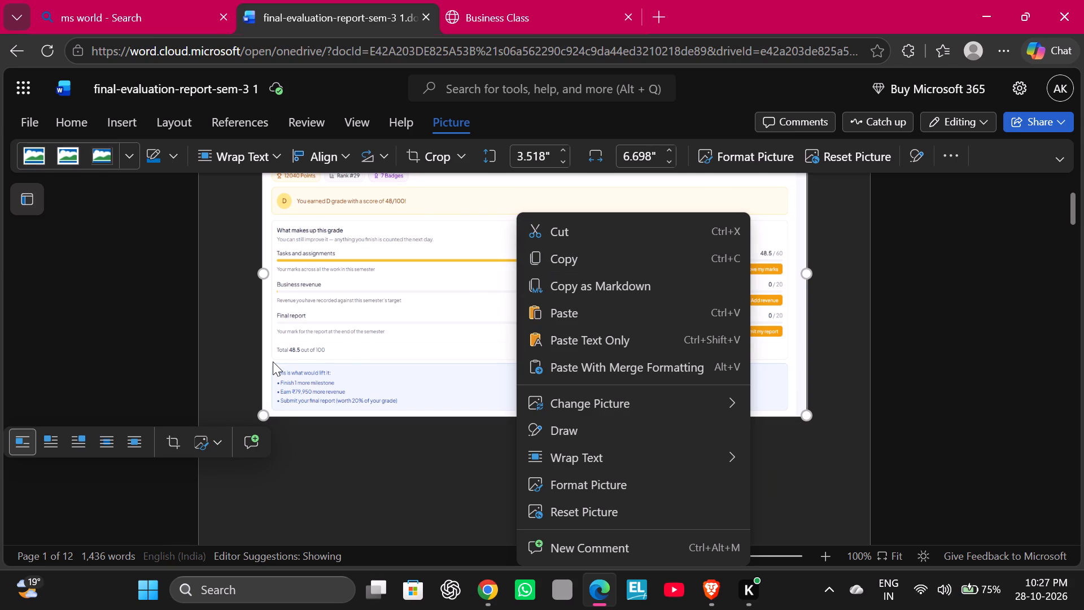
key(BackSpace)
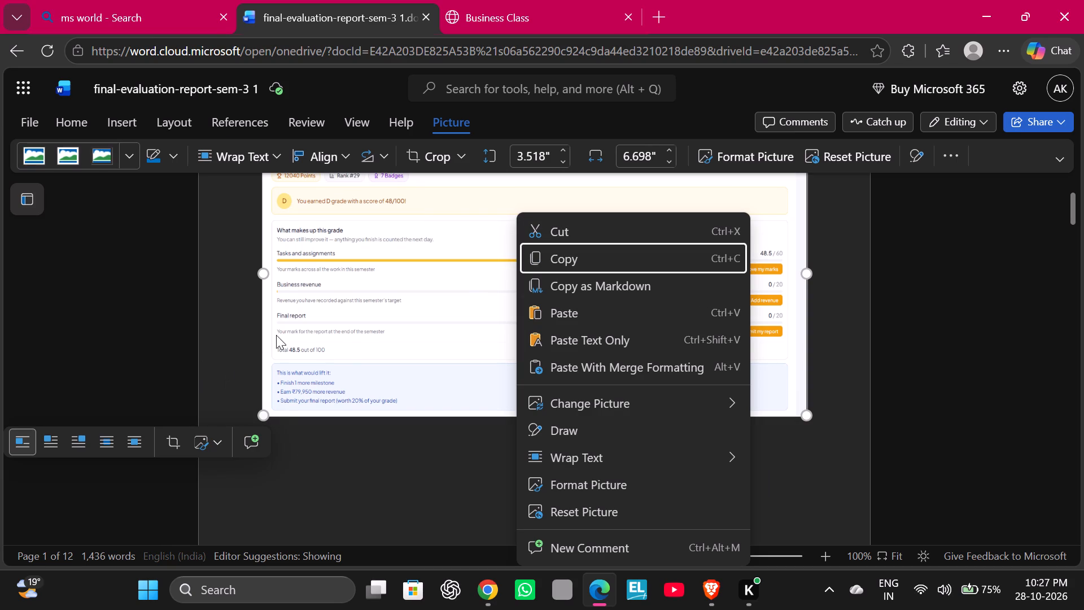
click(562, 226)
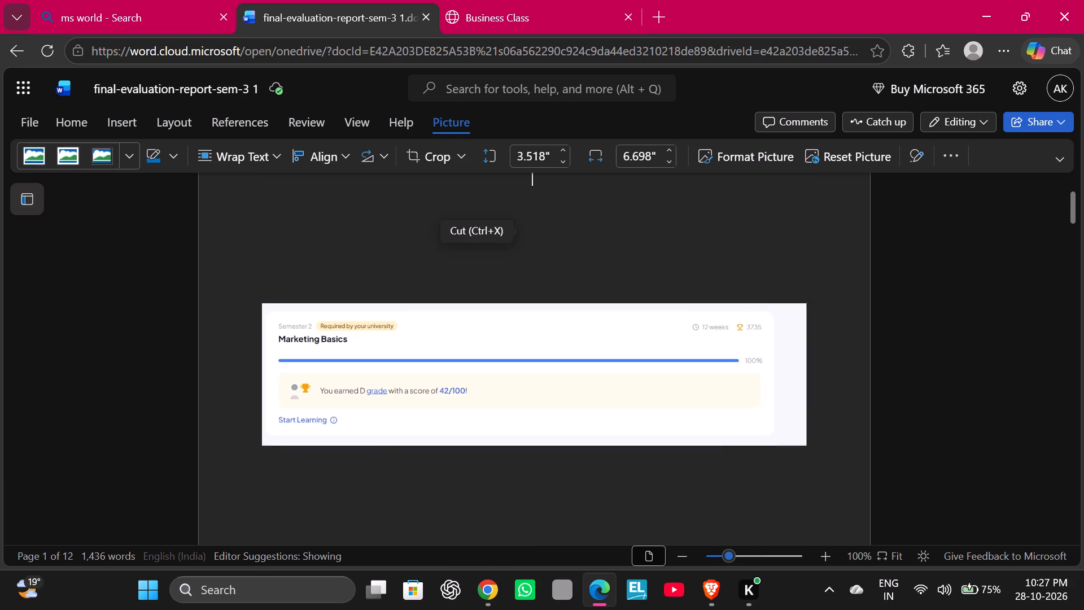
Capture a fresh screenshot of the grade summary area on the Business Class dashboard for the Semester 3 report.
scroll(428, 268, up, 8)
scroll(429, 265, down, 4)
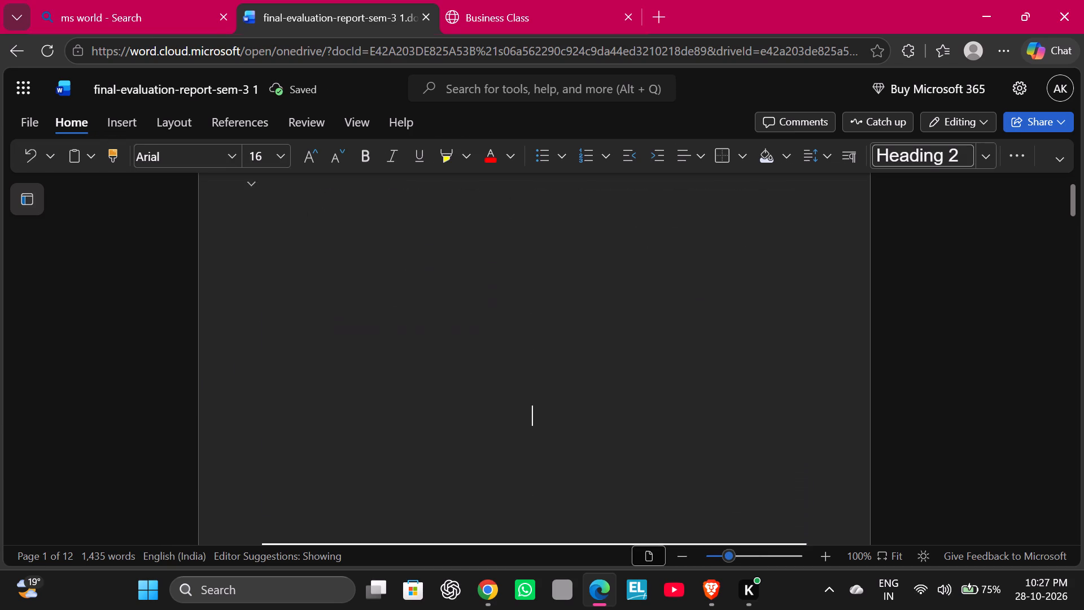
scroll(433, 259, down, 1)
scroll(433, 259, up, 3)
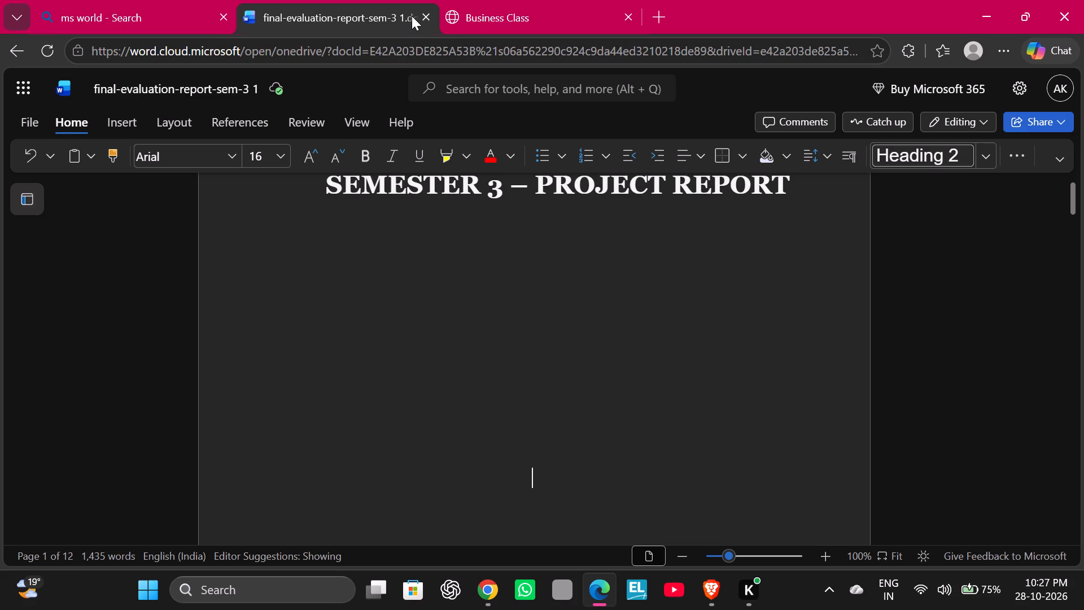
click(471, 19)
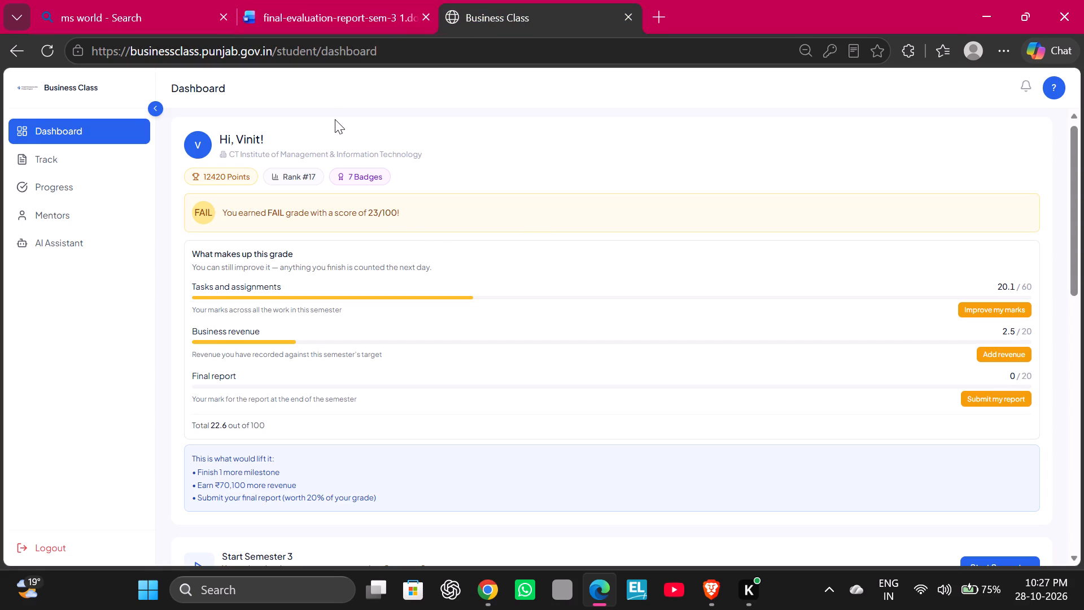
key(shift+super+s)
drag(165, 117, 173, 116)
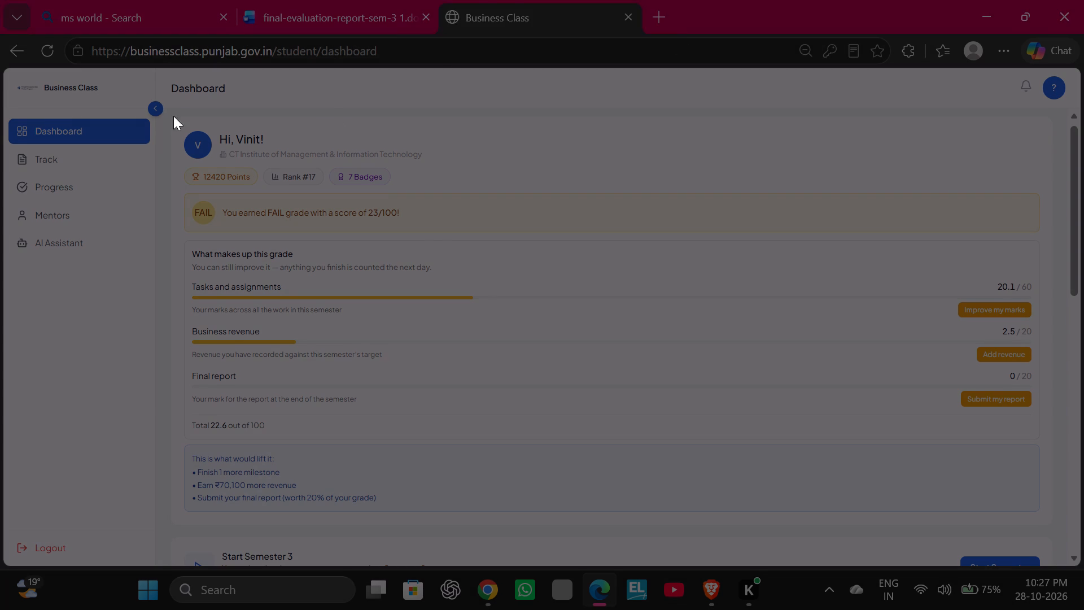
drag(173, 116, 1046, 525)
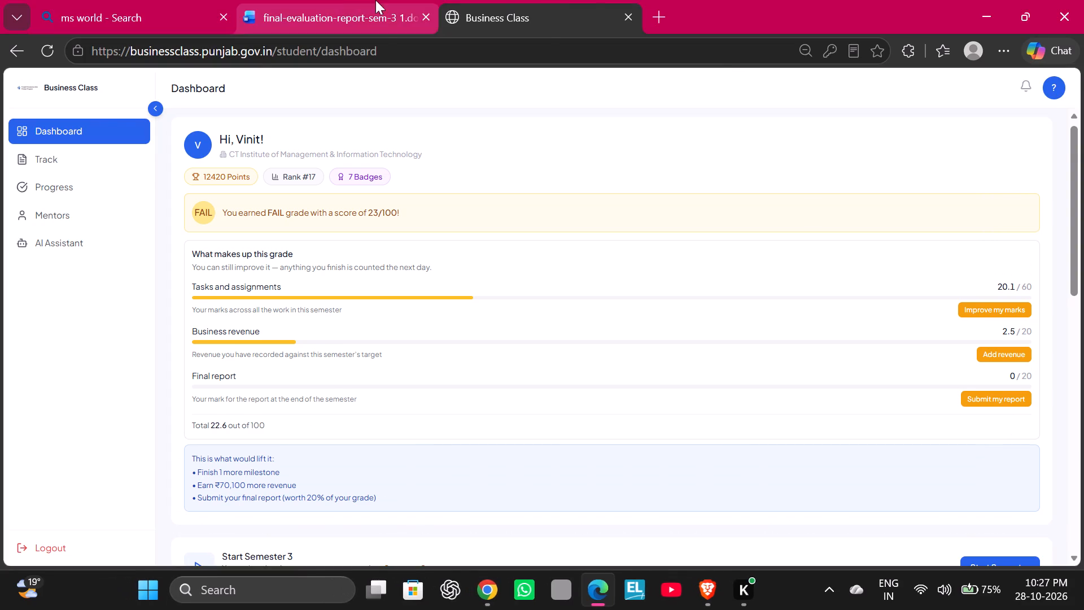
Paste the new dashboard screenshot in place of the removed picture on the Semester 3 report's cover page.
click(353, 0)
key(ctrl+v)
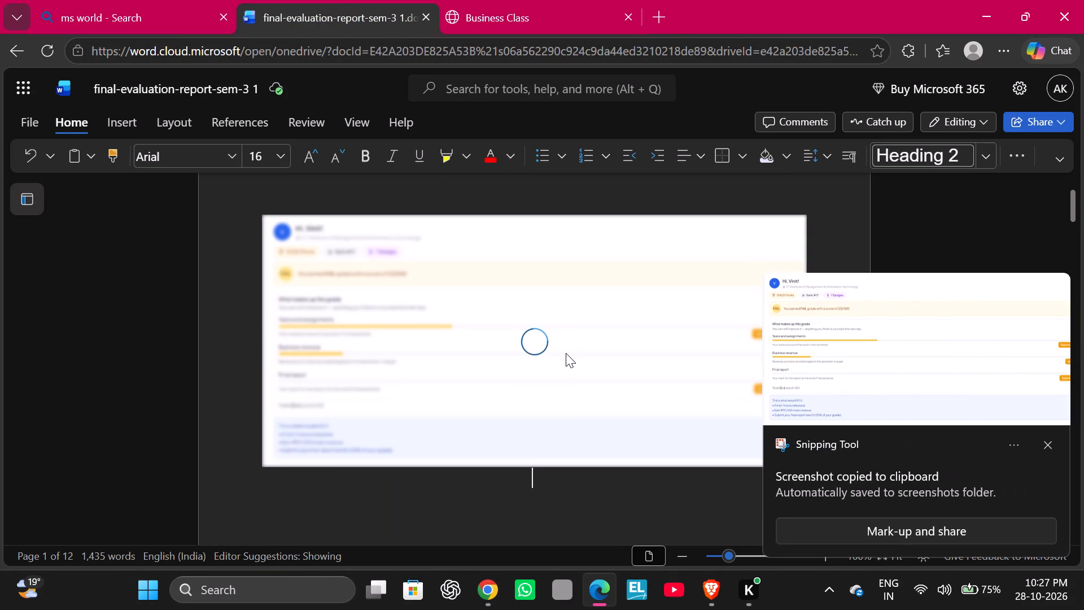
scroll(550, 363, up, 3)
scroll(550, 363, down, 6)
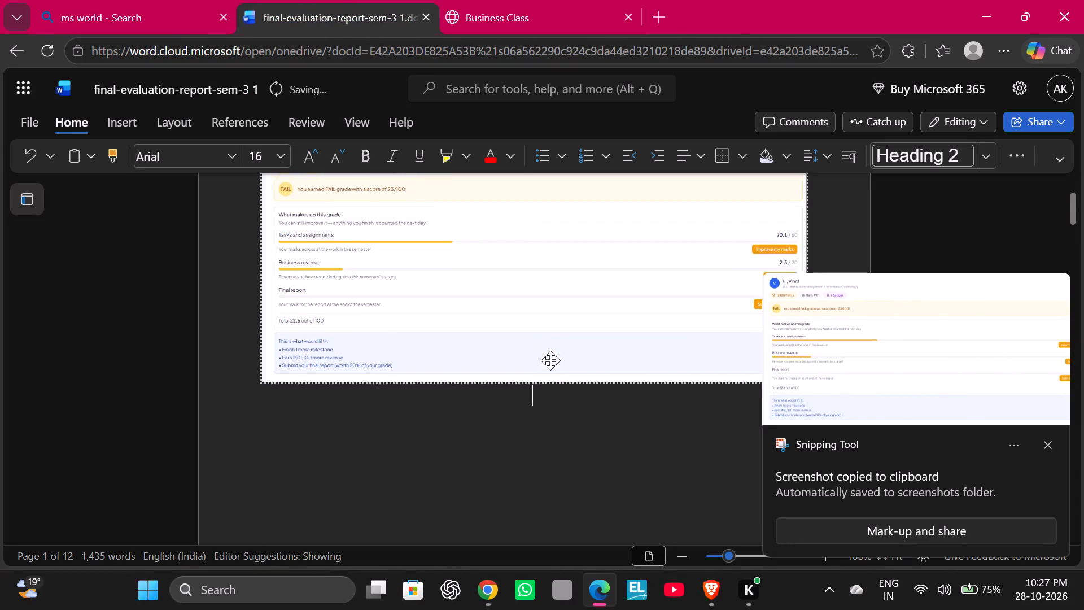
Check the placement of the newly pasted grade screenshot on the Semester 3 report's cover page.
scroll(550, 360, down, 1)
scroll(550, 360, up, 12)
scroll(551, 359, down, 2)
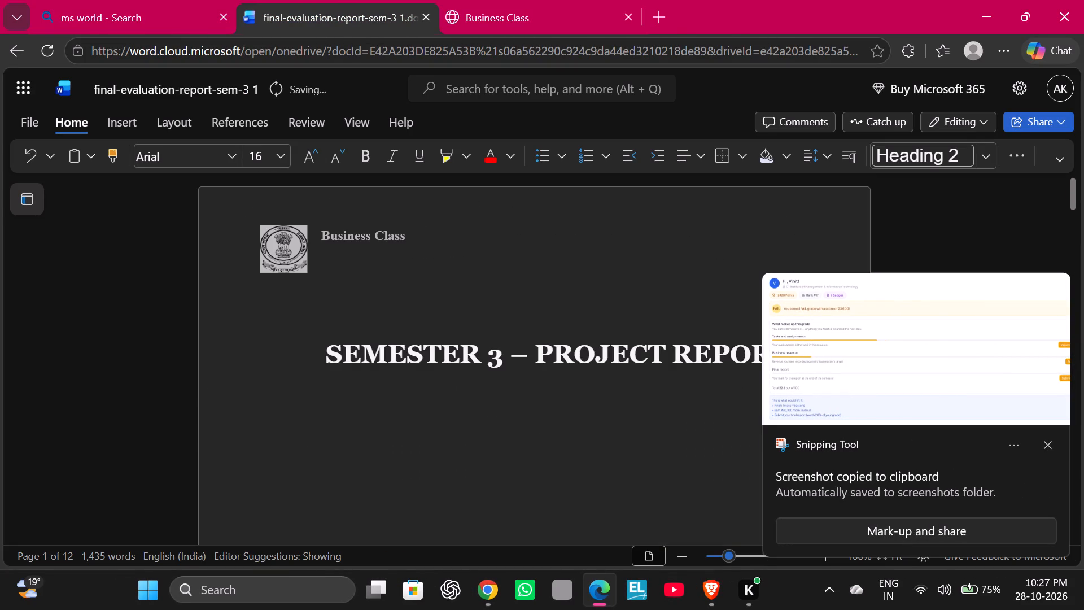
scroll(551, 359, down, 2)
drag(550, 367, 554, 326)
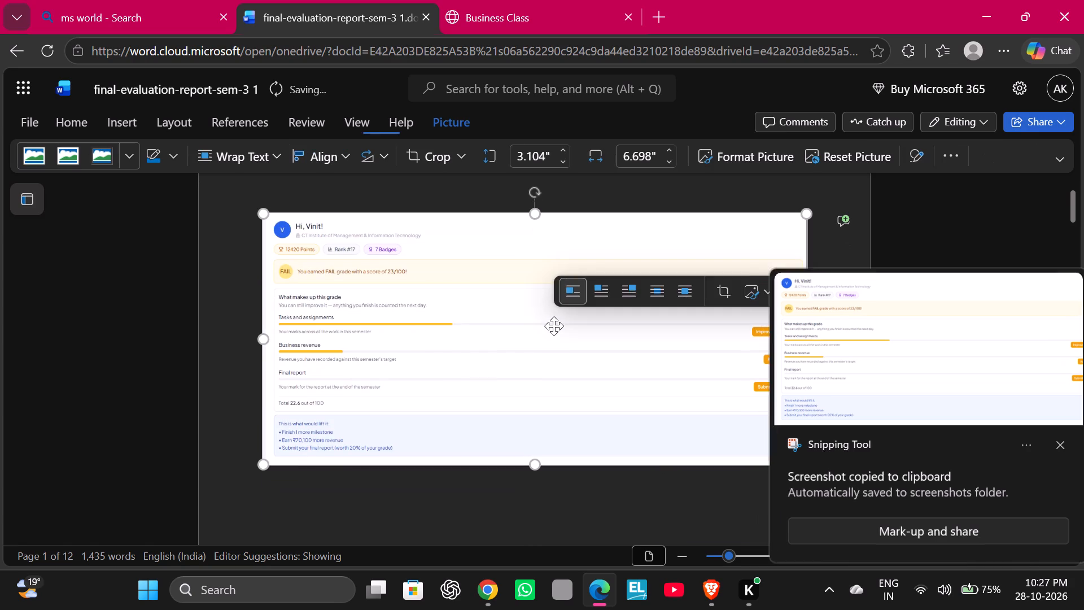
scroll(554, 326, up, 7)
Cut the old Semester 2 Marketing Basics progress picture from page 2 of the report.
scroll(554, 326, down, 13)
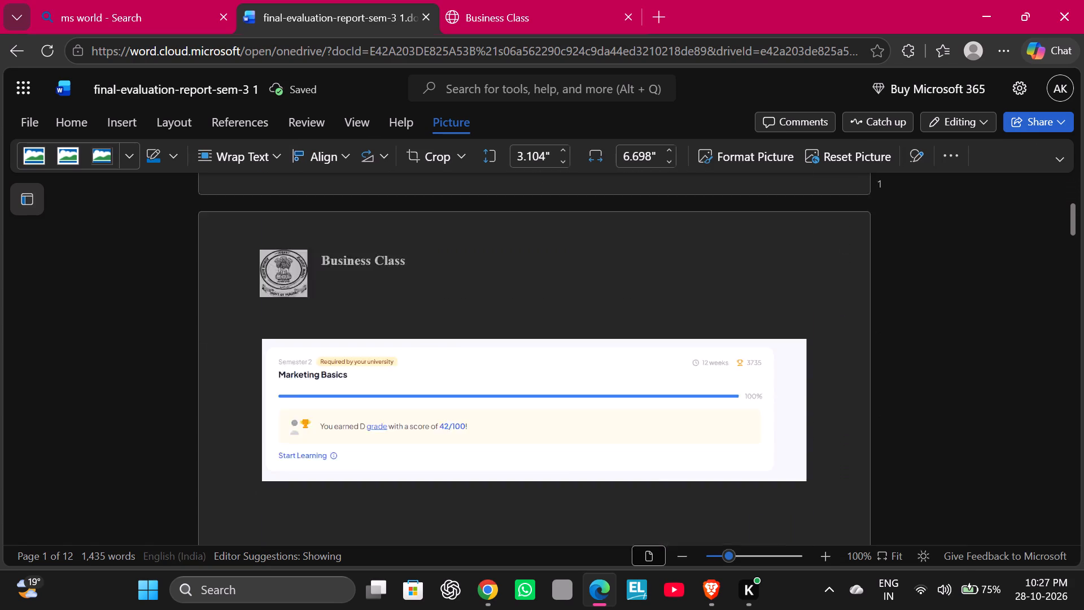
scroll(554, 326, up, 2)
right_click(501, 408)
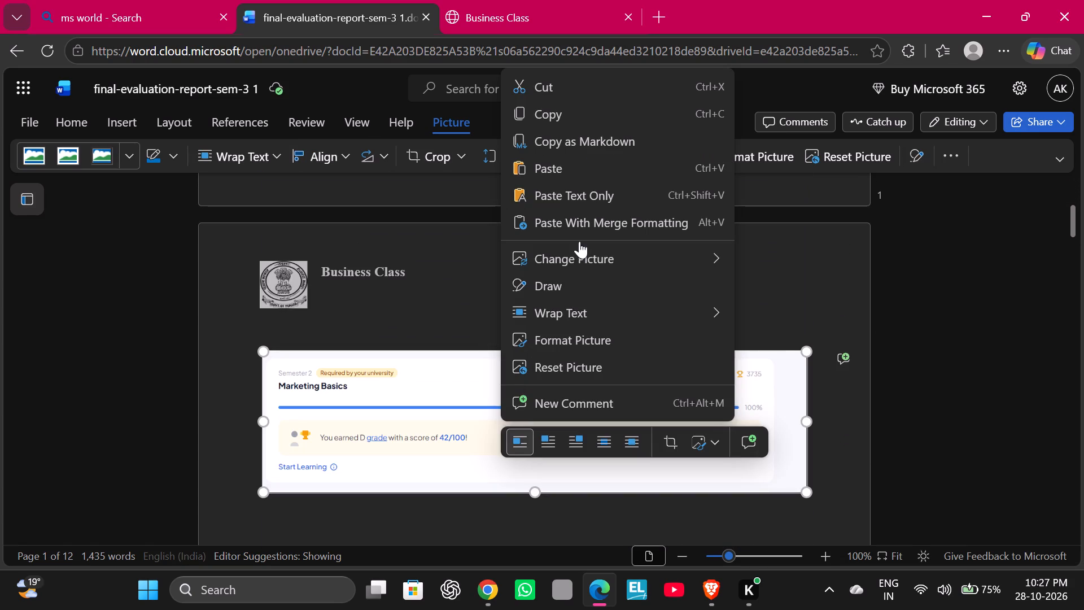
click(566, 81)
Cut the old marketing milestones picture ending at Milestone 6 from page 2 of the report.
scroll(510, 339, up, 5)
scroll(510, 339, down, 3)
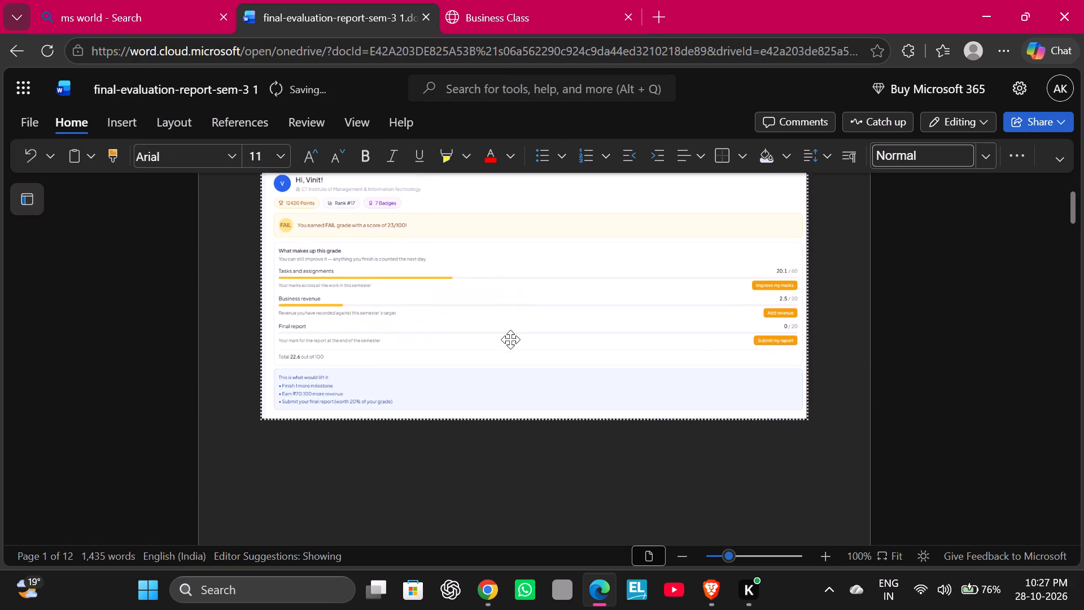
scroll(510, 339, down, 10)
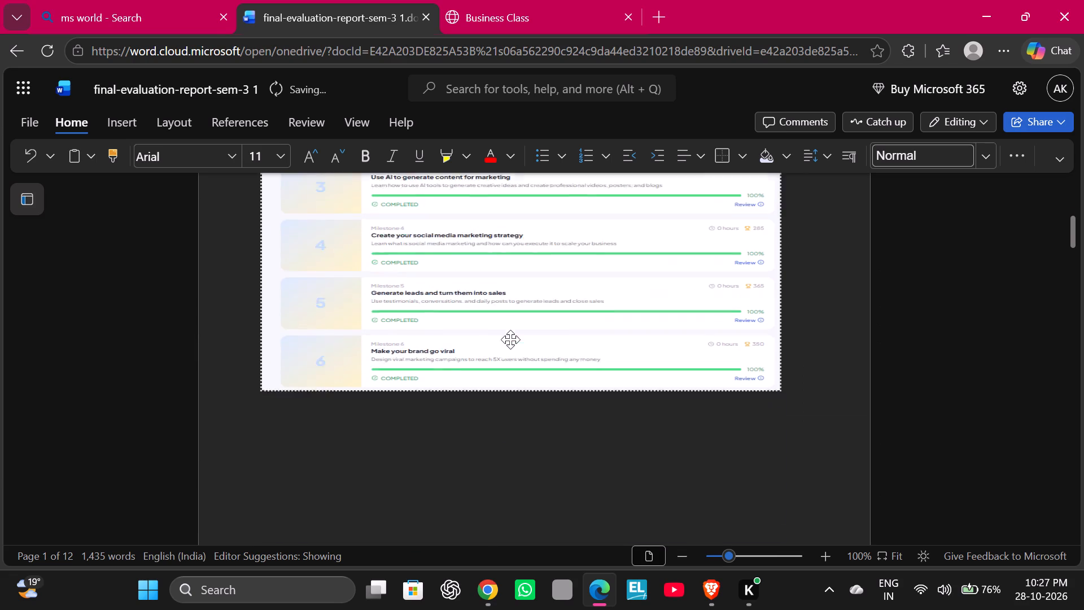
scroll(510, 339, down, 4)
scroll(510, 339, up, 7)
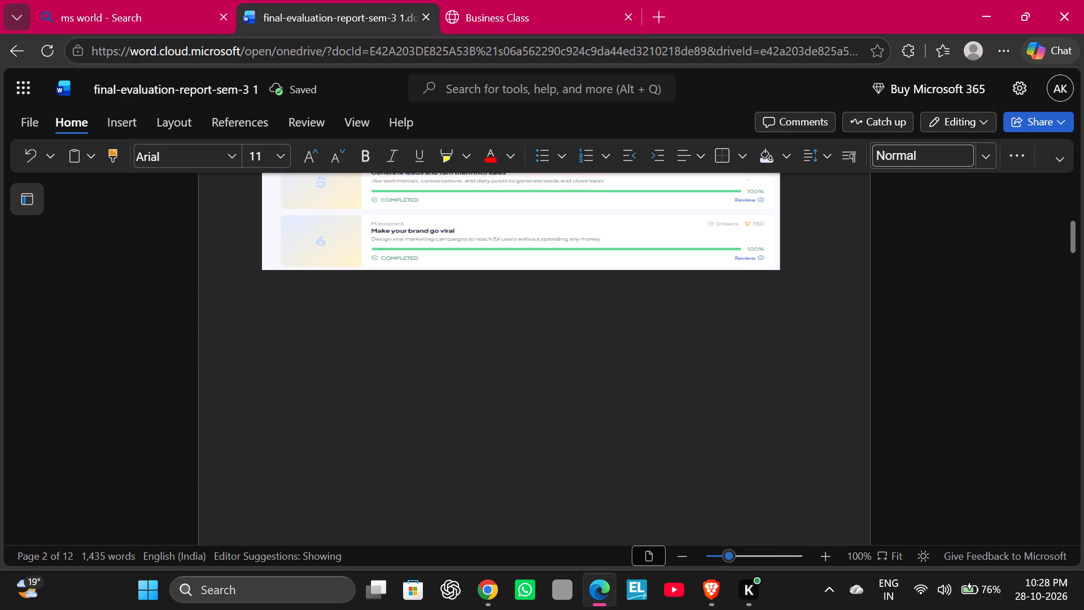
scroll(514, 326, up, 2)
right_click(489, 332)
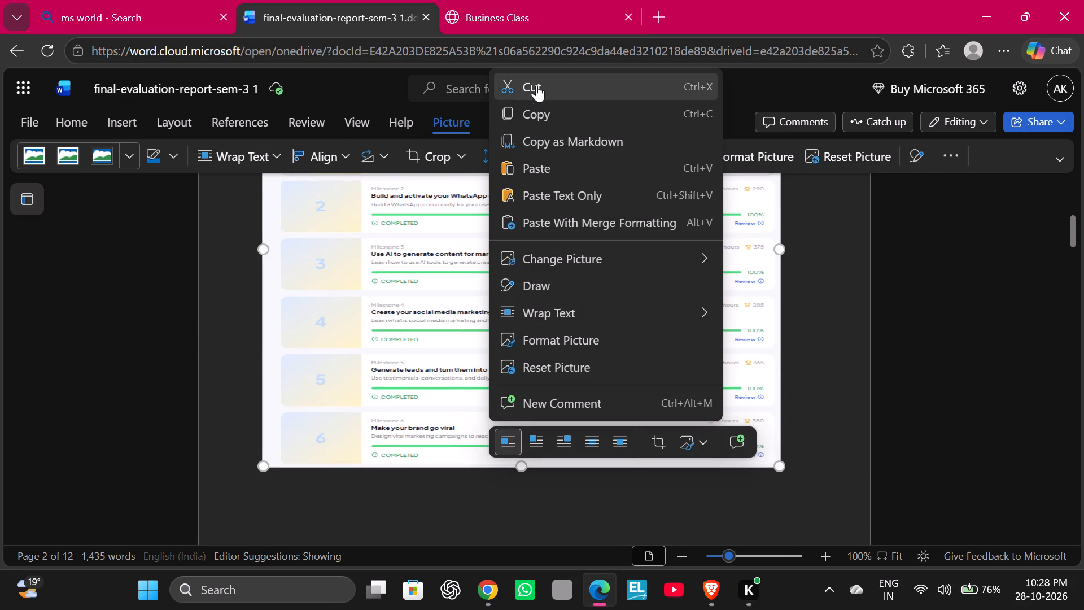
click(536, 85)
Look over the cleared page 2 and the remaining milestone picture on page 3 of the report.
scroll(478, 322, up, 3)
scroll(478, 322, down, 2)
scroll(478, 322, up, 2)
scroll(478, 322, down, 4)
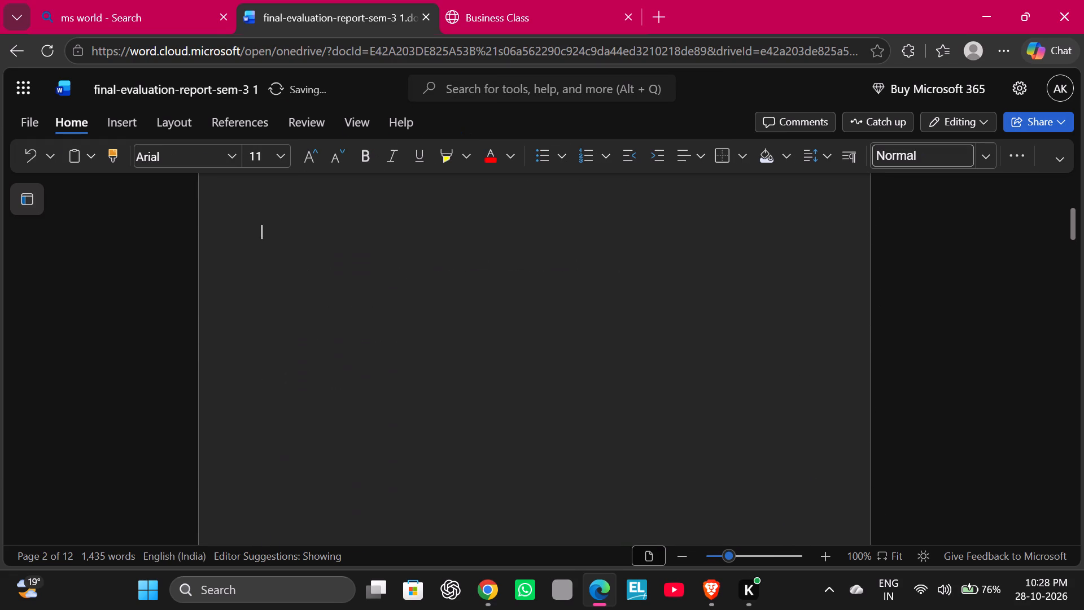
scroll(478, 322, down, 8)
scroll(478, 322, up, 5)
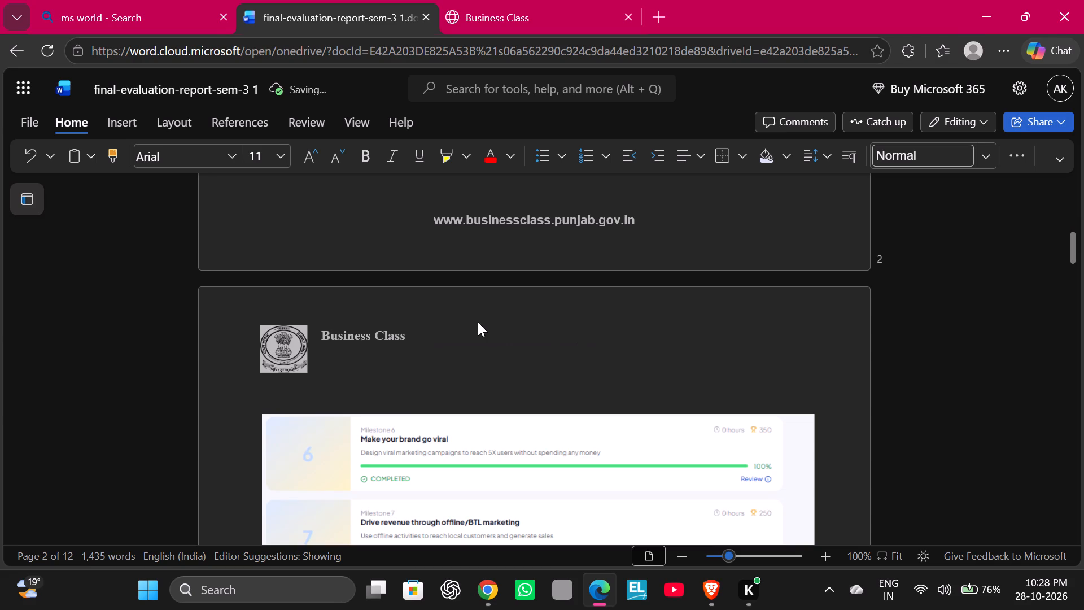
scroll(478, 322, up, 2)
Switch to the Business Class site and open the milestone list of Semester 3, Operations and Scale.
click(544, 0)
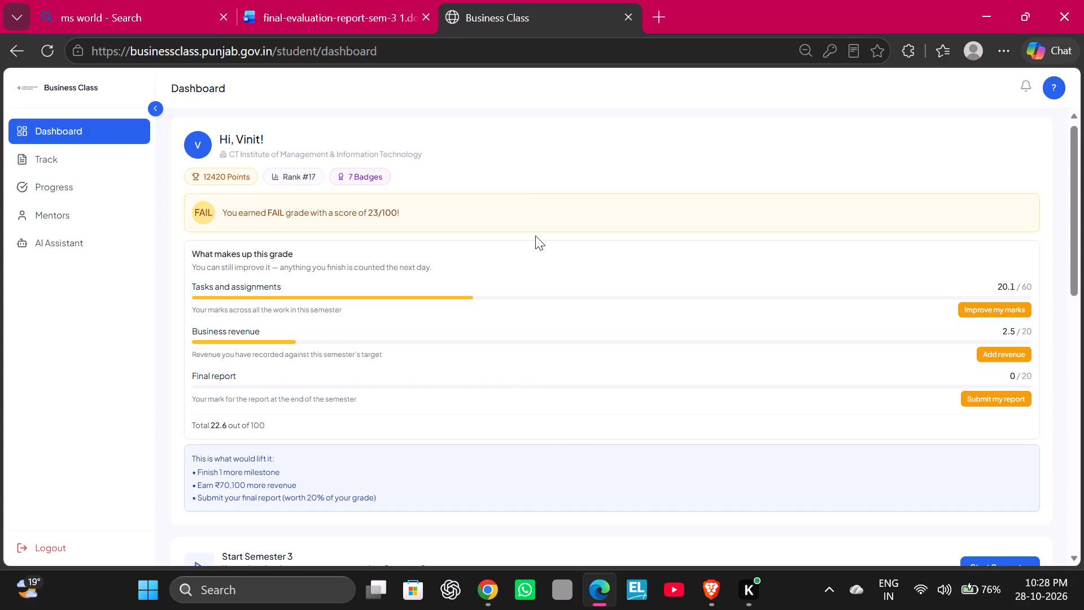
click(91, 156)
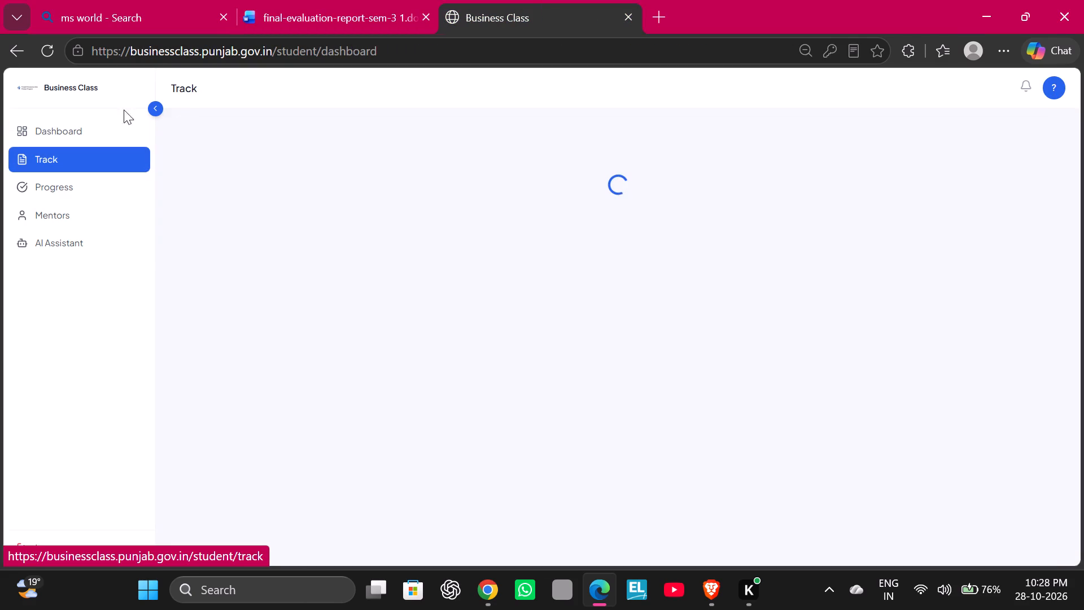
click(108, 125)
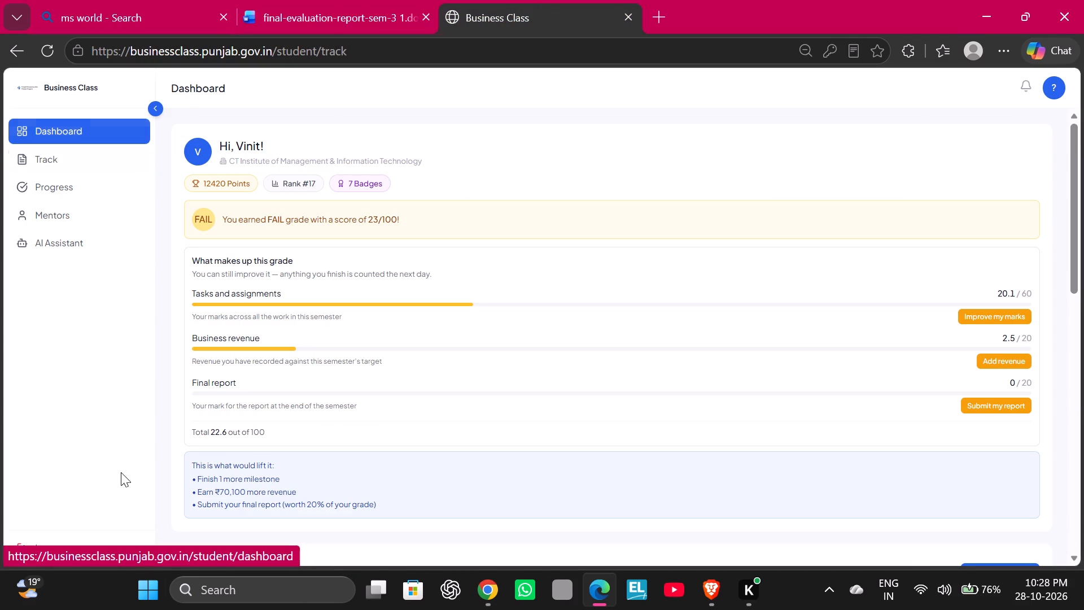
click(53, 175)
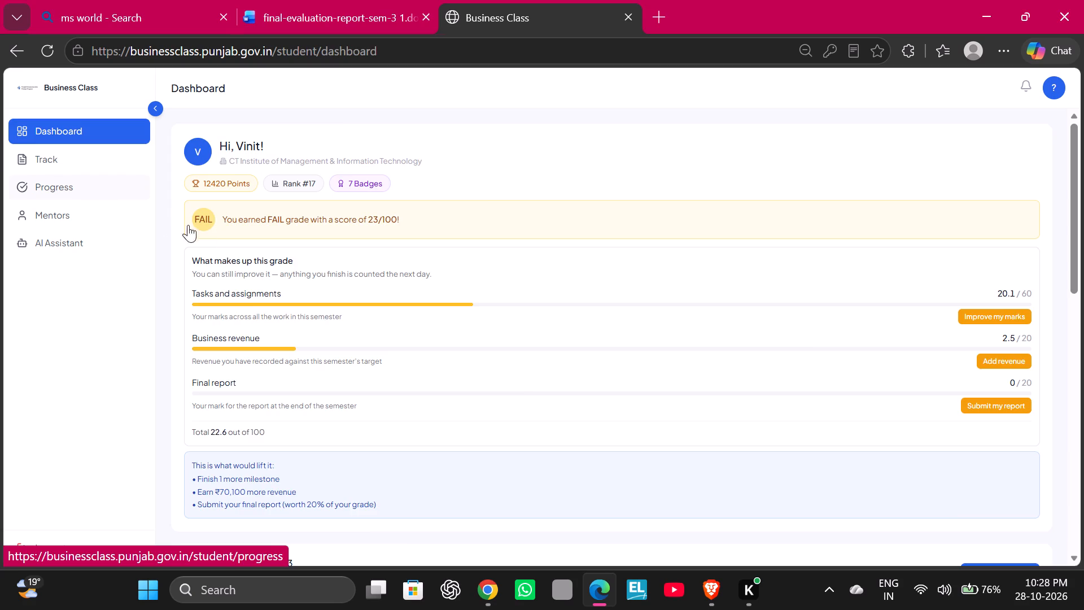
click(94, 128)
scroll(512, 405, down, 5)
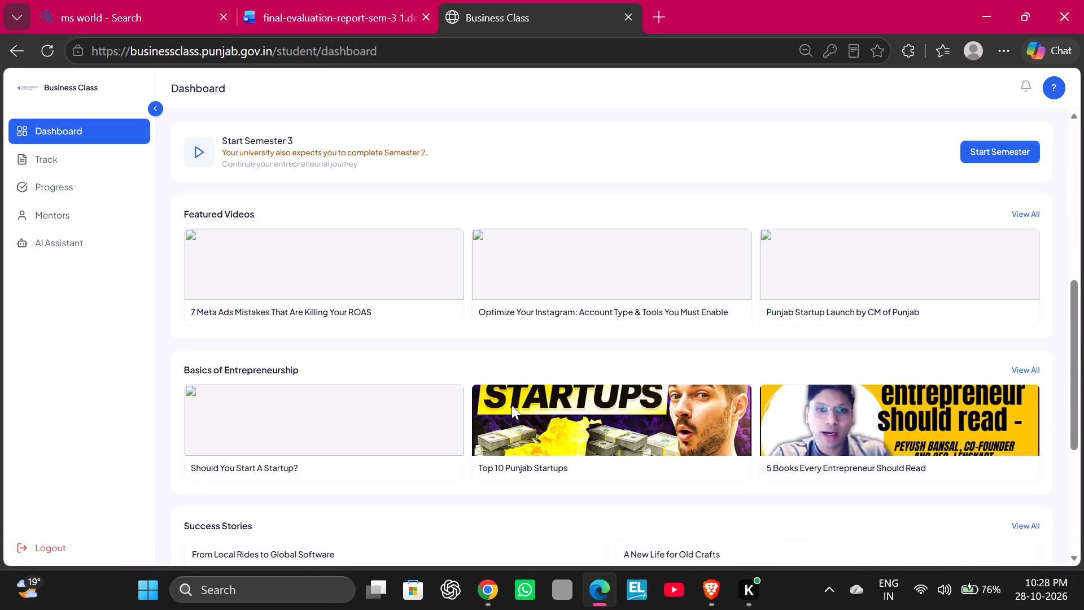
scroll(918, 277, up, 1)
click(1006, 230)
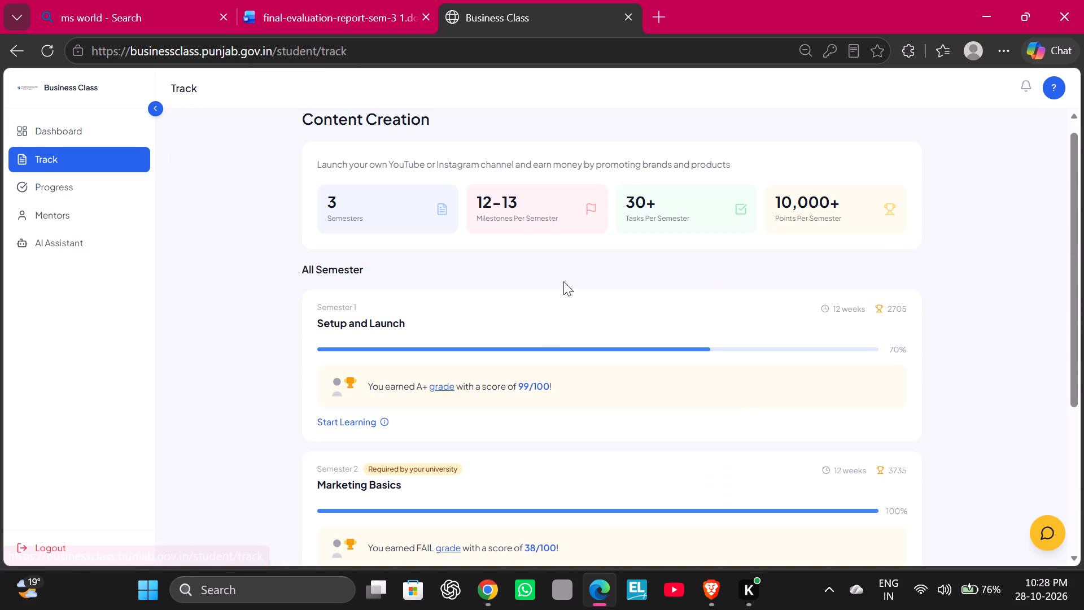
scroll(547, 325, down, 2)
scroll(452, 330, down, 3)
scroll(443, 420, down, 2)
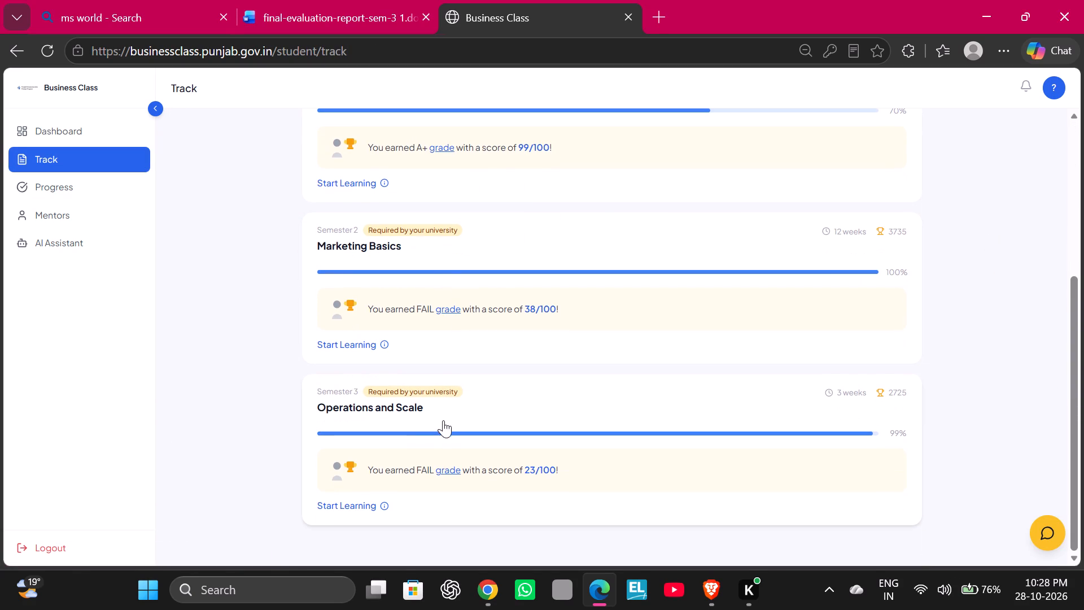
click(352, 500)
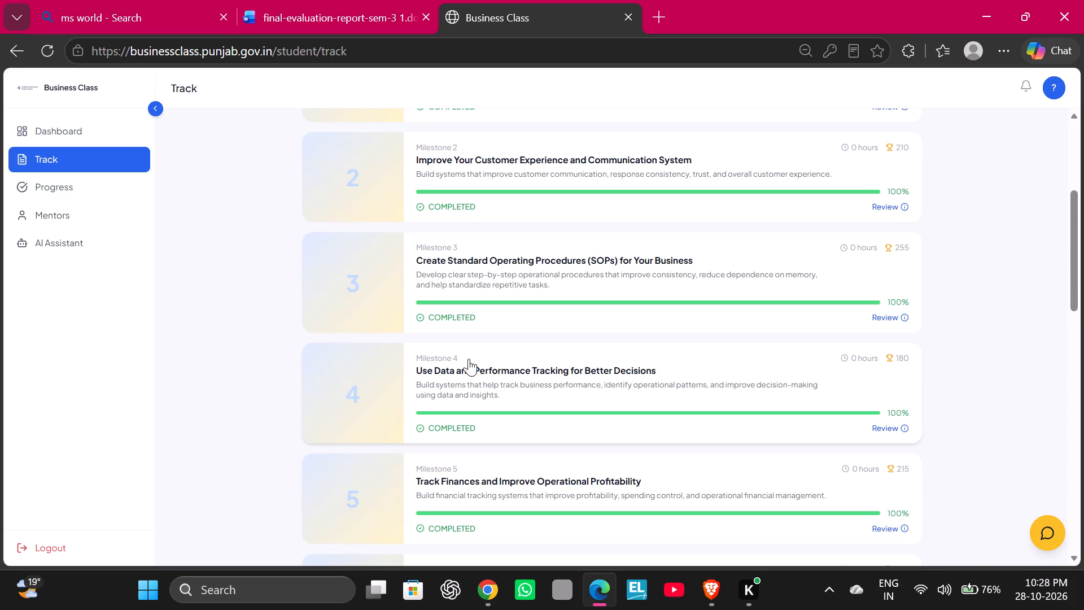
scroll(500, 368, up, 8)
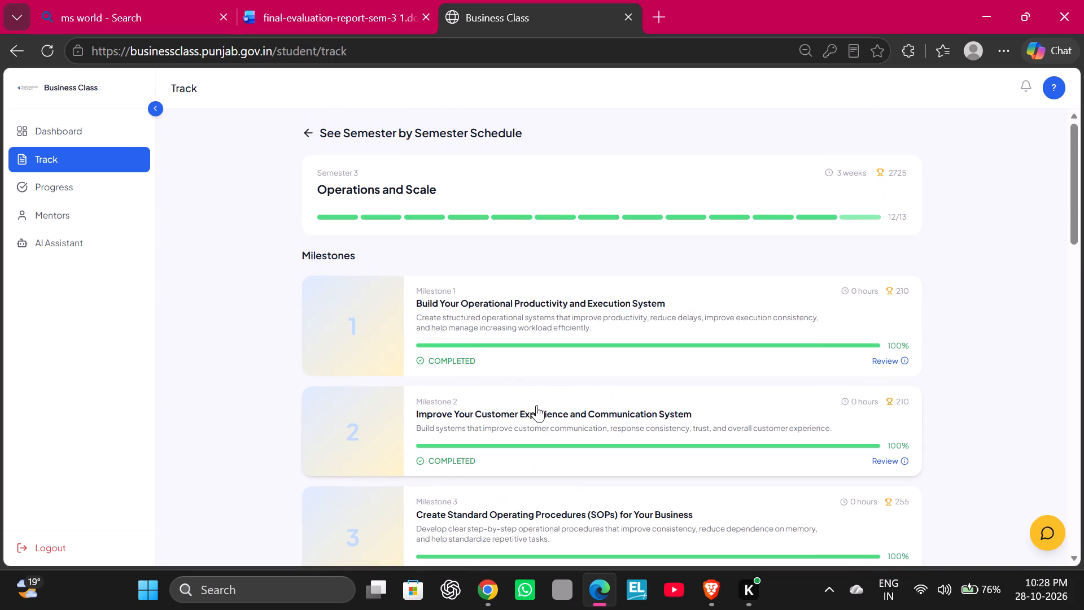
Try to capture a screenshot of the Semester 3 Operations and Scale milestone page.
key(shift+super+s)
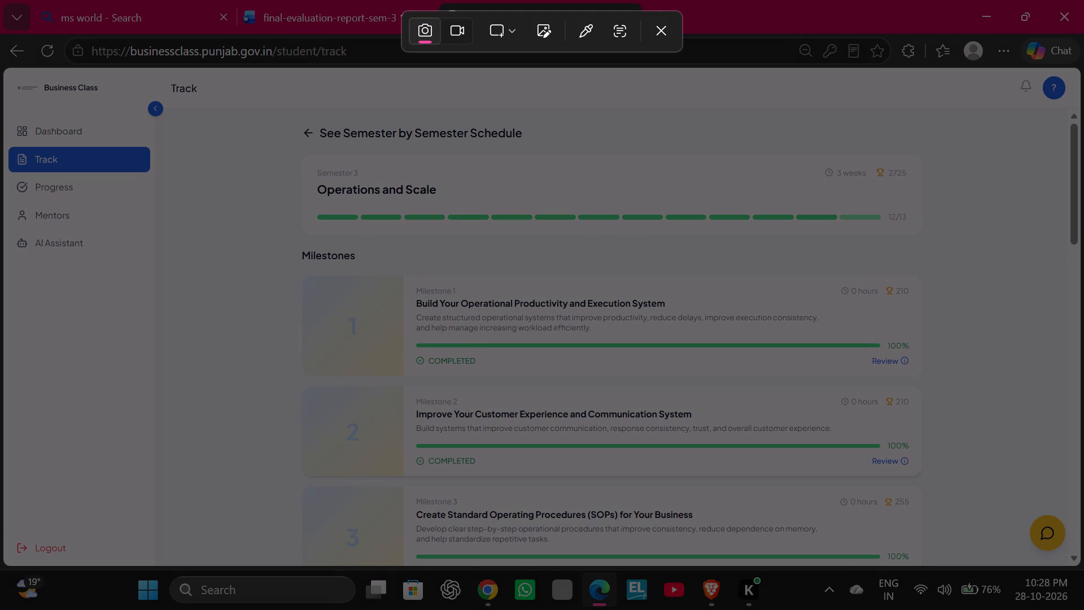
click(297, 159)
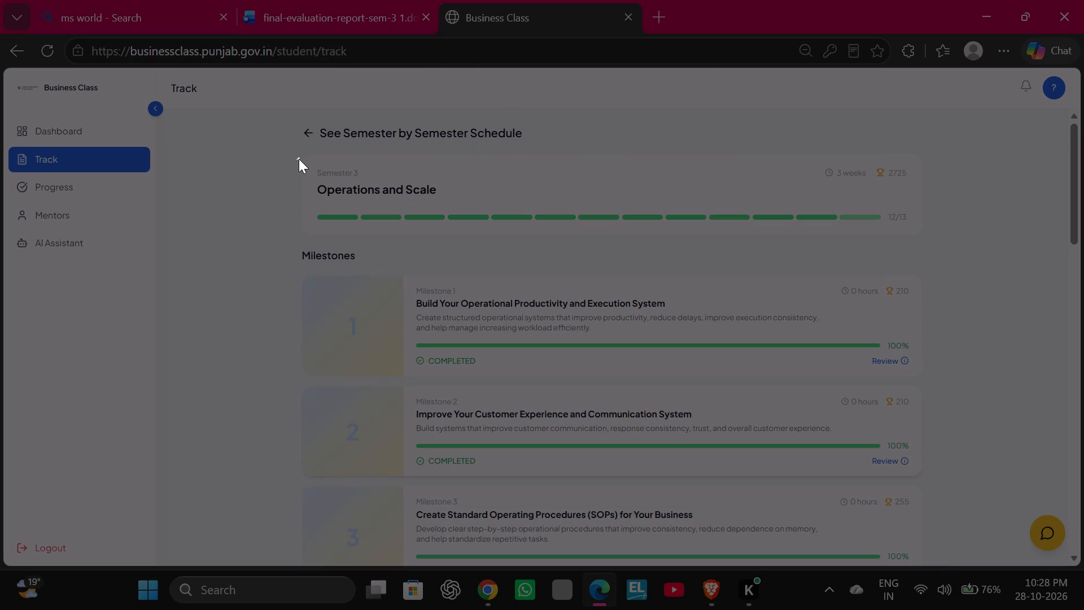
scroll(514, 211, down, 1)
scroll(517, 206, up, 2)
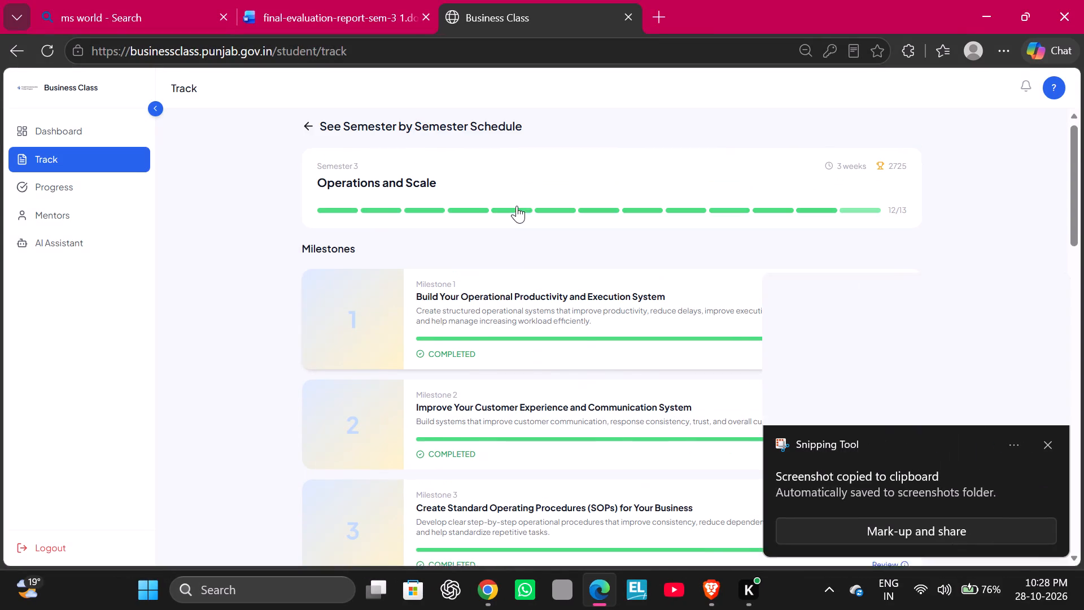
Capture one screenshot of the Operations and Scale schedule, from its heading through Milestone 5.
click(1008, 49)
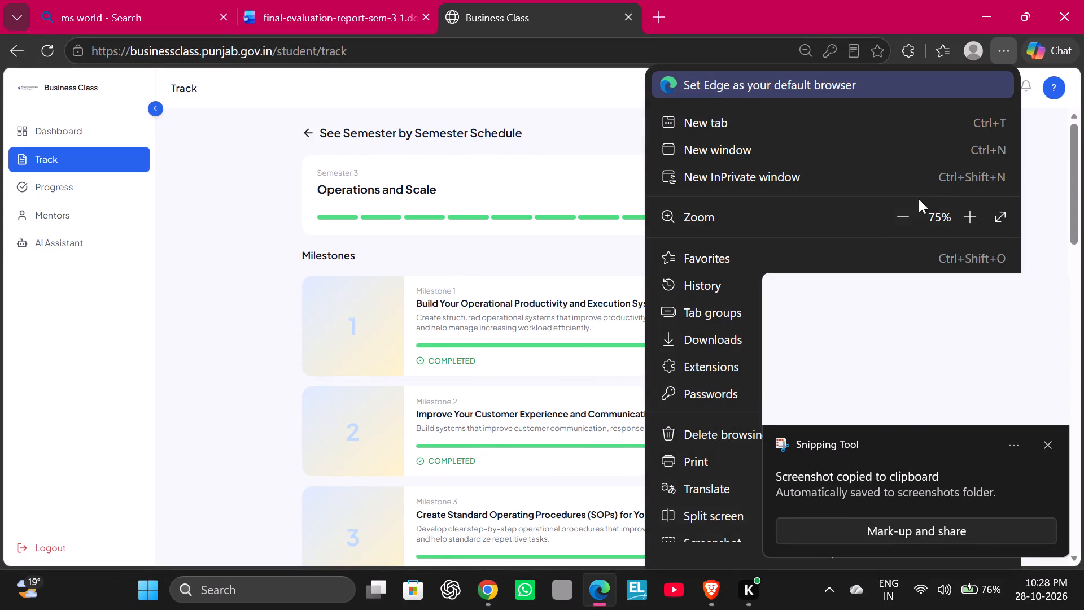
click(904, 215)
click(904, 215)
click(299, 215)
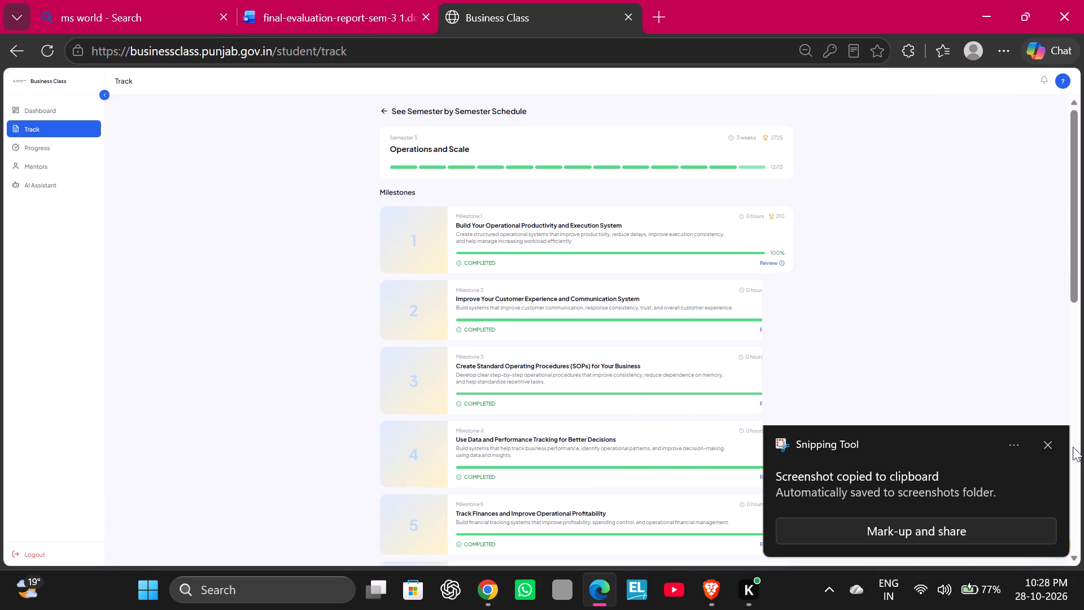
click(1053, 448)
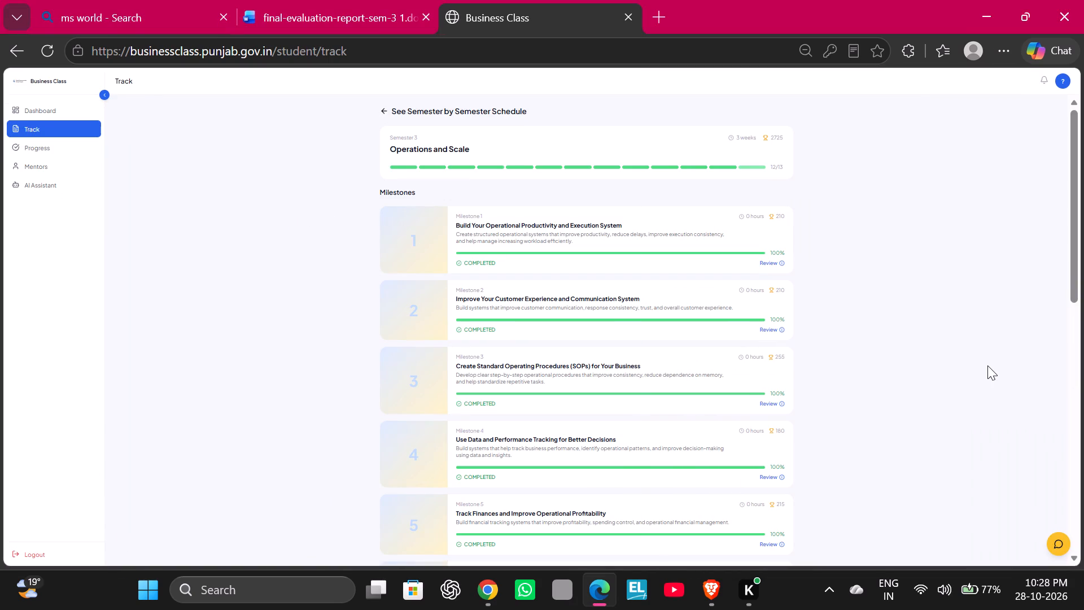
key(shift+super+s)
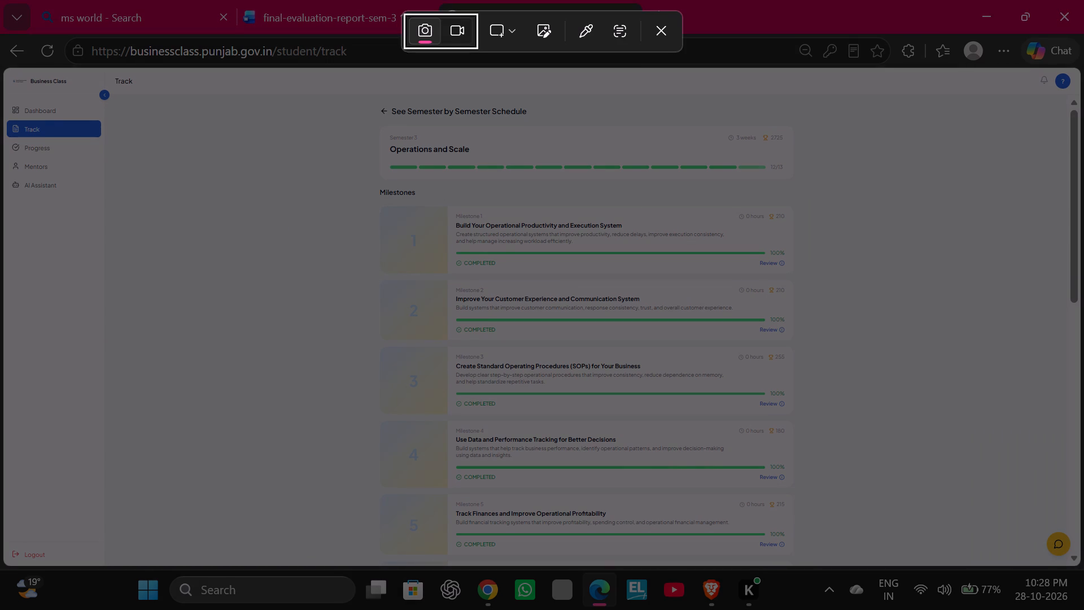
drag(381, 101, 838, 552)
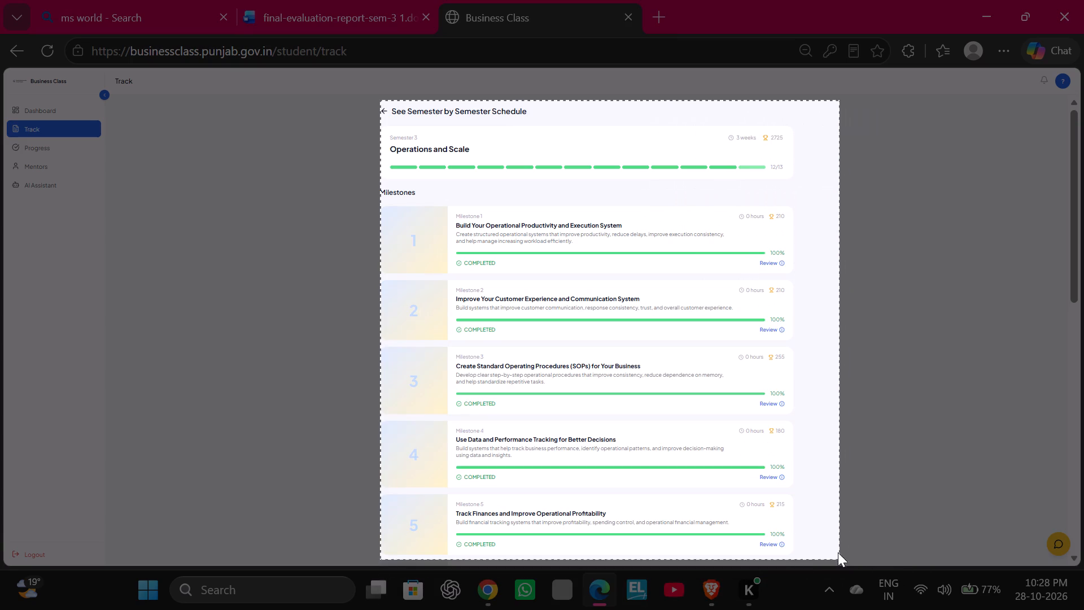
drag(838, 552, 802, 561)
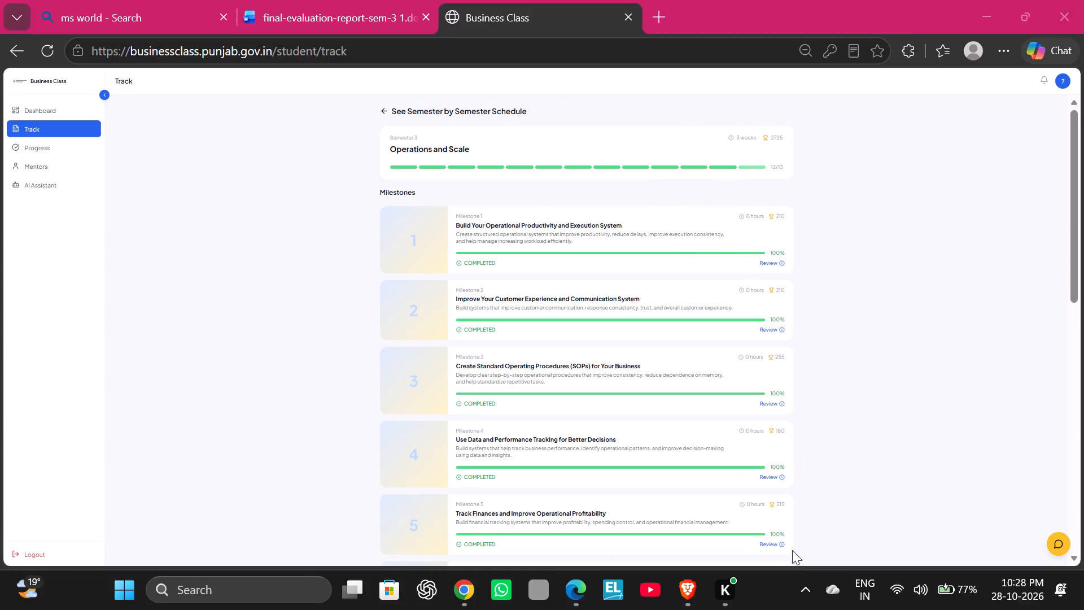
scroll(851, 376, down, 8)
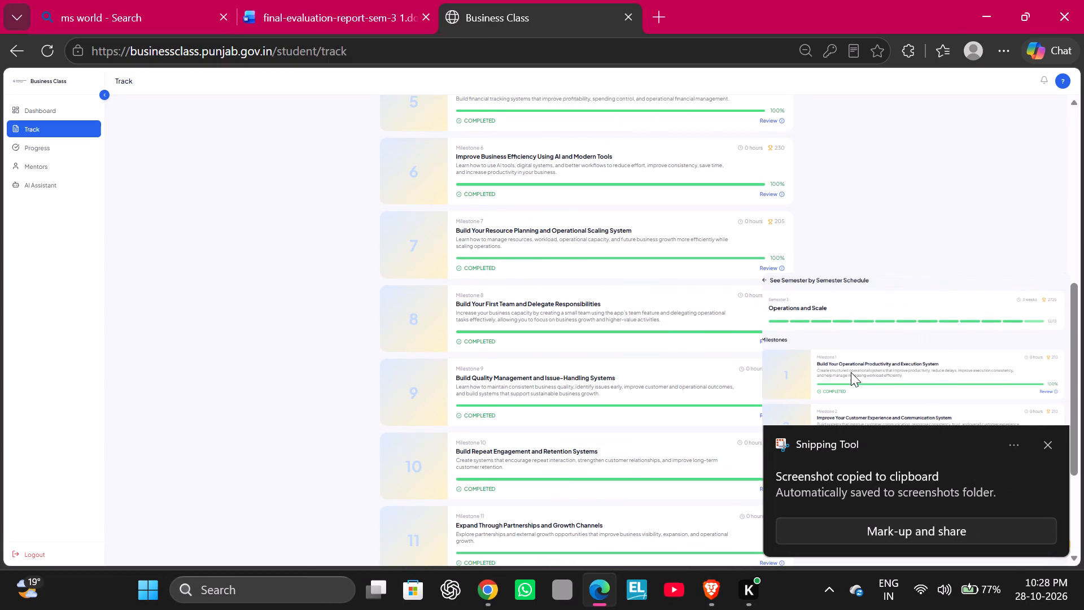
click(1050, 445)
Paste the new Operations and Scale milestones screenshot into the cleared area on page 2 of the Semester 3 report.
click(404, 0)
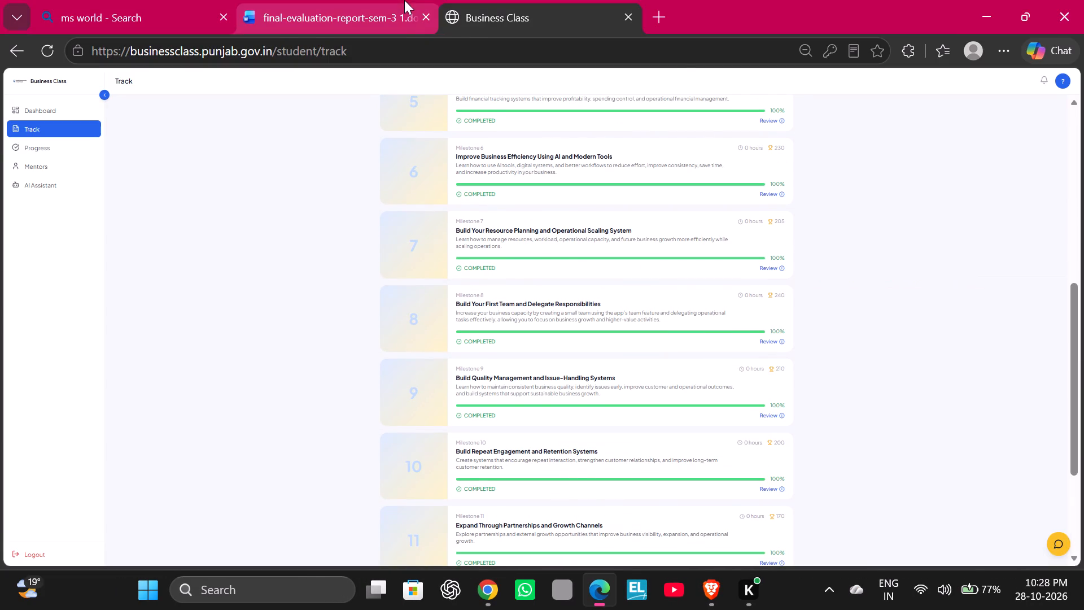
right_click(506, 337)
click(475, 320)
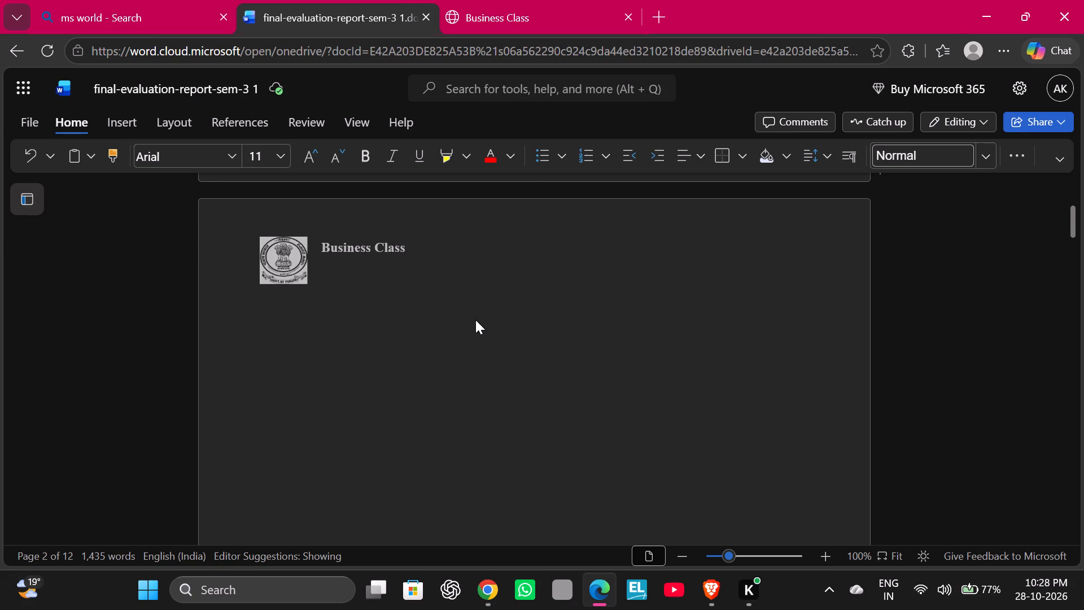
key(ctrl+v)
scroll(484, 269, down, 5)
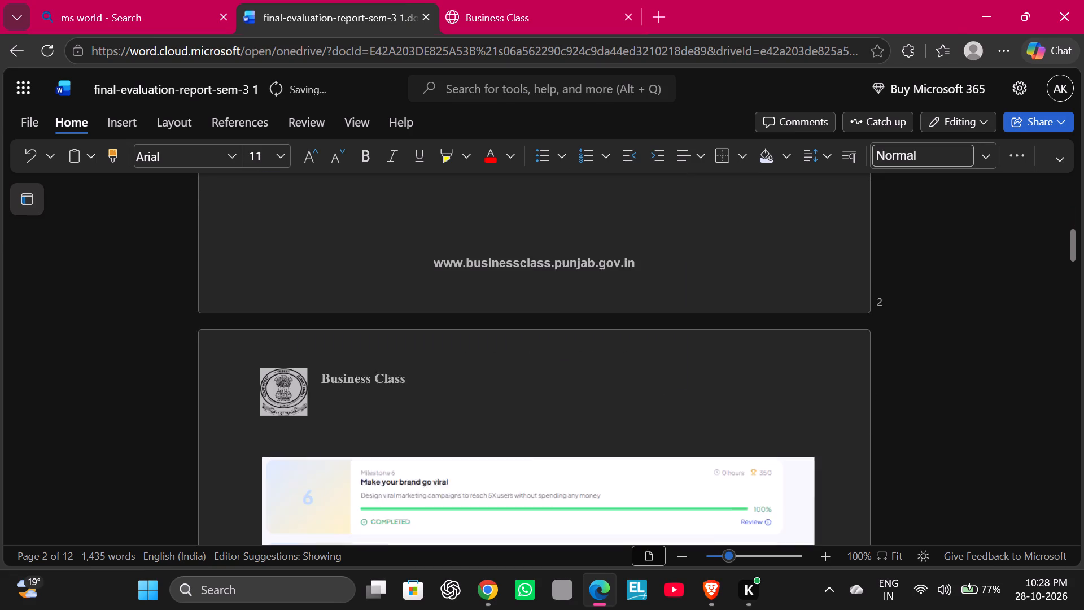
scroll(508, 343, up, 3)
scroll(488, 291, up, 2)
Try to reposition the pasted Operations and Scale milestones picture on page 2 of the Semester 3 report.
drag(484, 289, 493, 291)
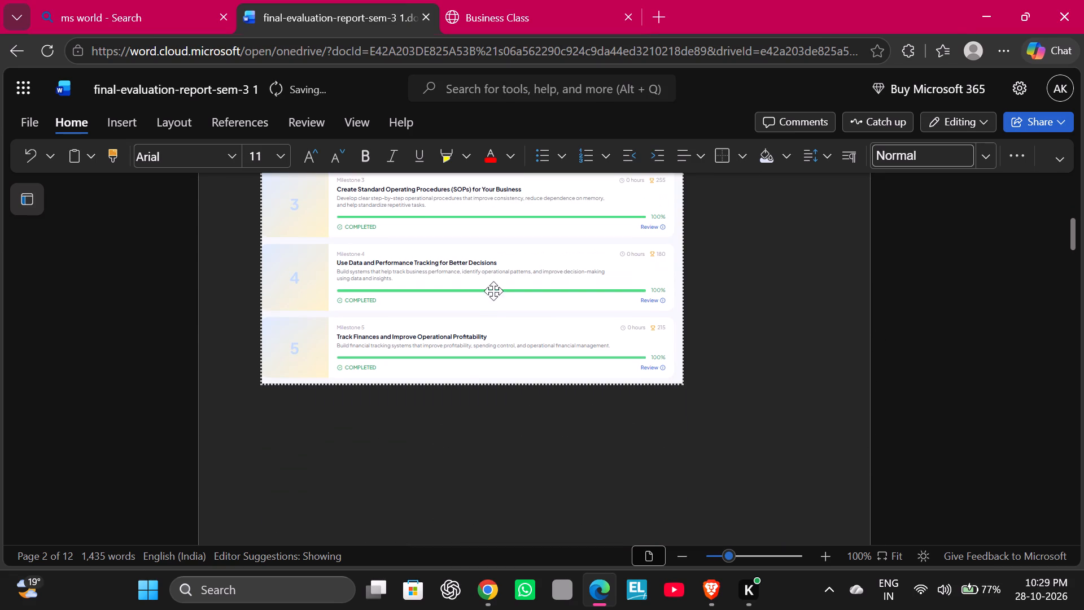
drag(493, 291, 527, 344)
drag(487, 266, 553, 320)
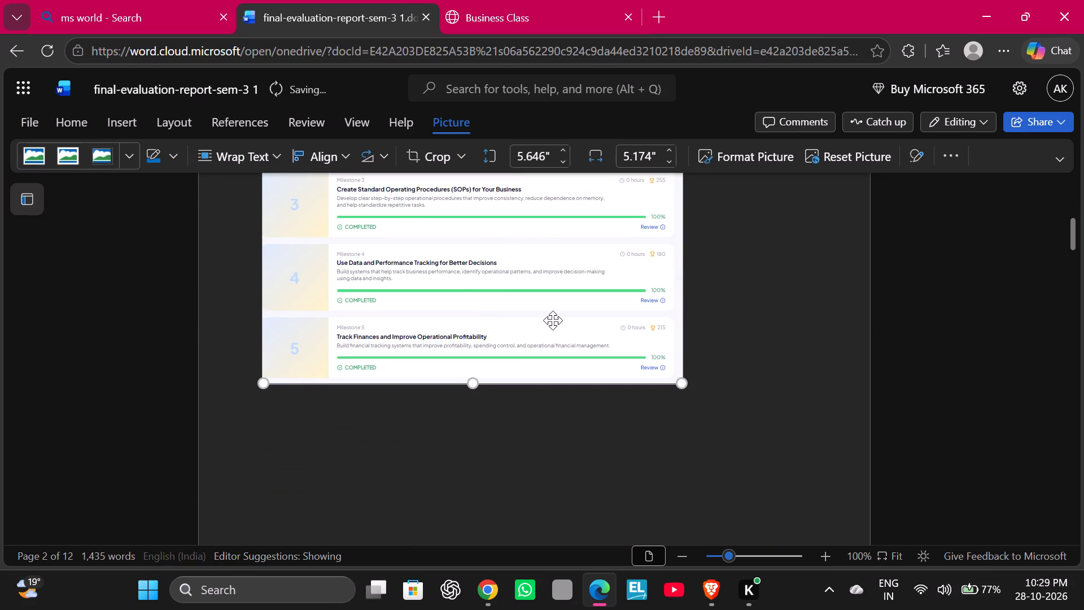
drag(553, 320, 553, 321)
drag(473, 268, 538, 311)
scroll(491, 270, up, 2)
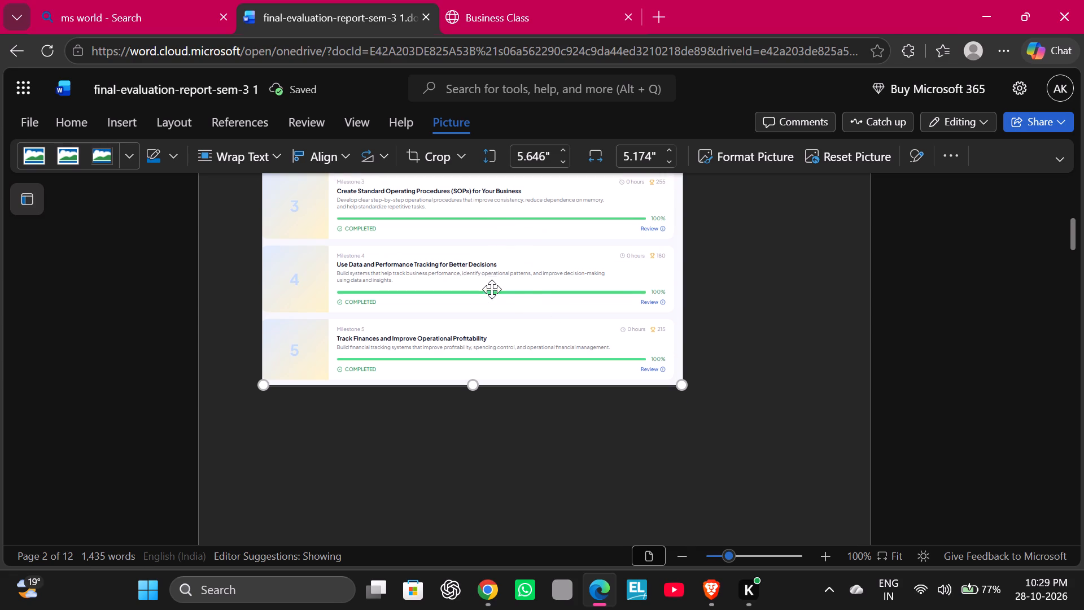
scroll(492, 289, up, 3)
Cut the old milestones picture, which starts at Milestone 6, from page 3 of the Semester 3 report.
scroll(492, 289, down, 14)
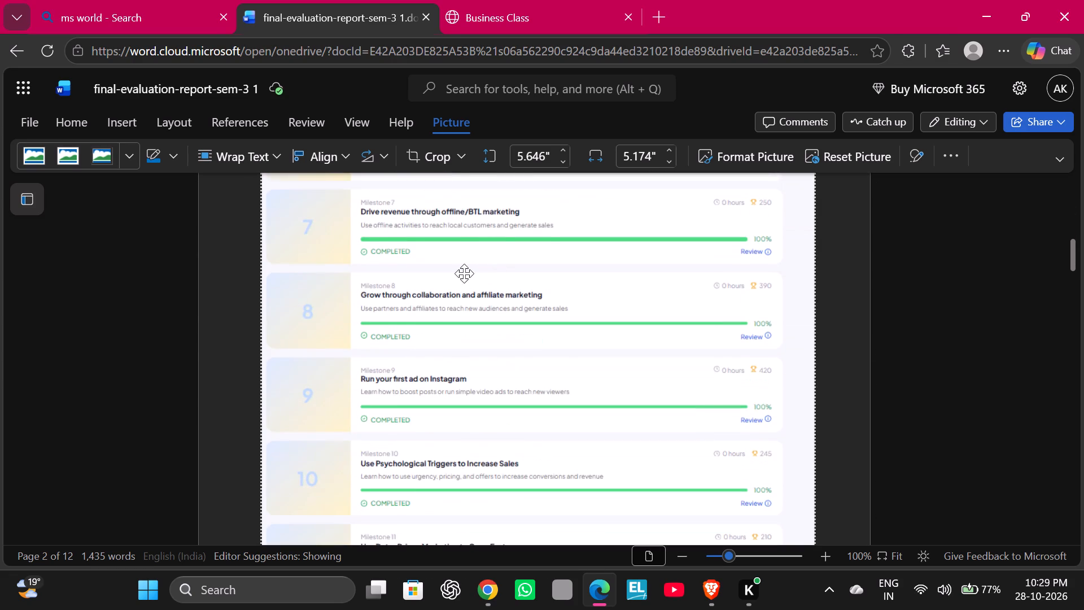
click(464, 273)
right_click(457, 273)
click(495, 232)
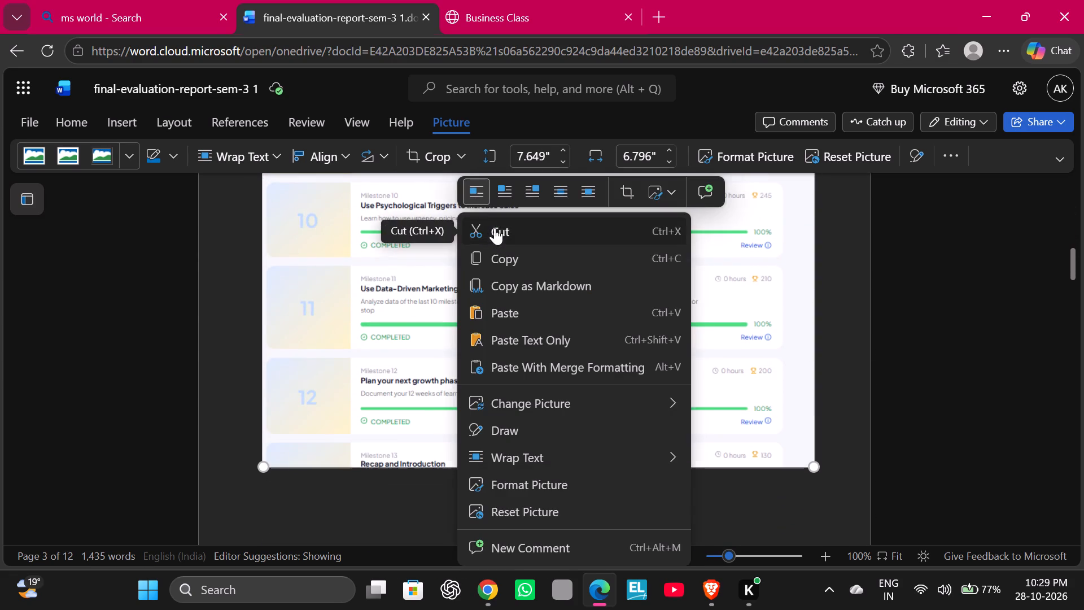
Capture a screenshot of Milestones 8 through 13 of the Operations and Scale track on the Business Class site.
click(510, 0)
scroll(549, 298, down, 5)
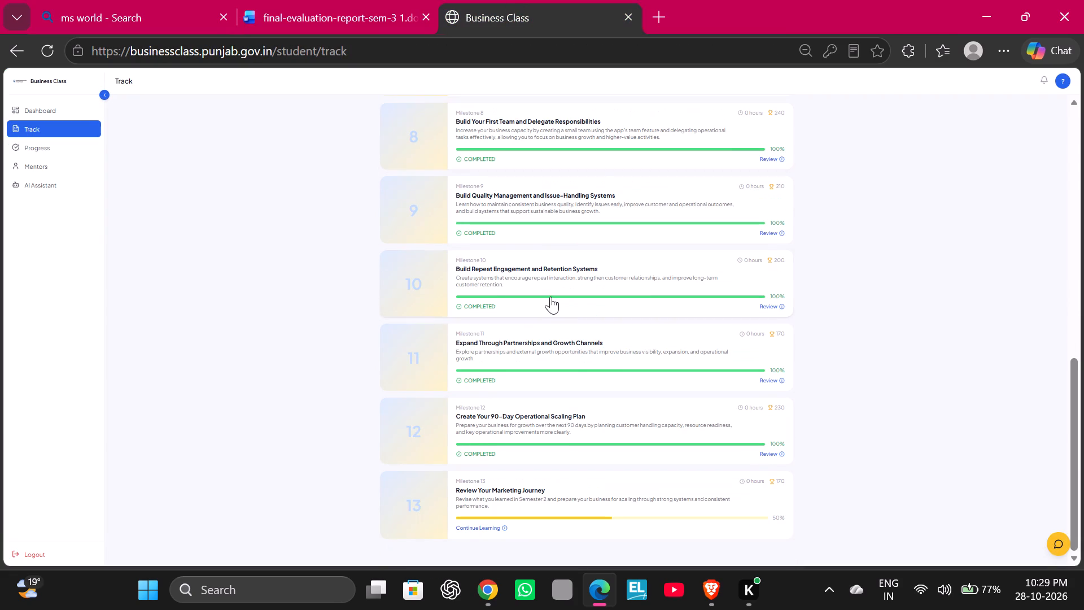
scroll(550, 296, down, 3)
scroll(663, 391, up, 3)
scroll(663, 391, down, 3)
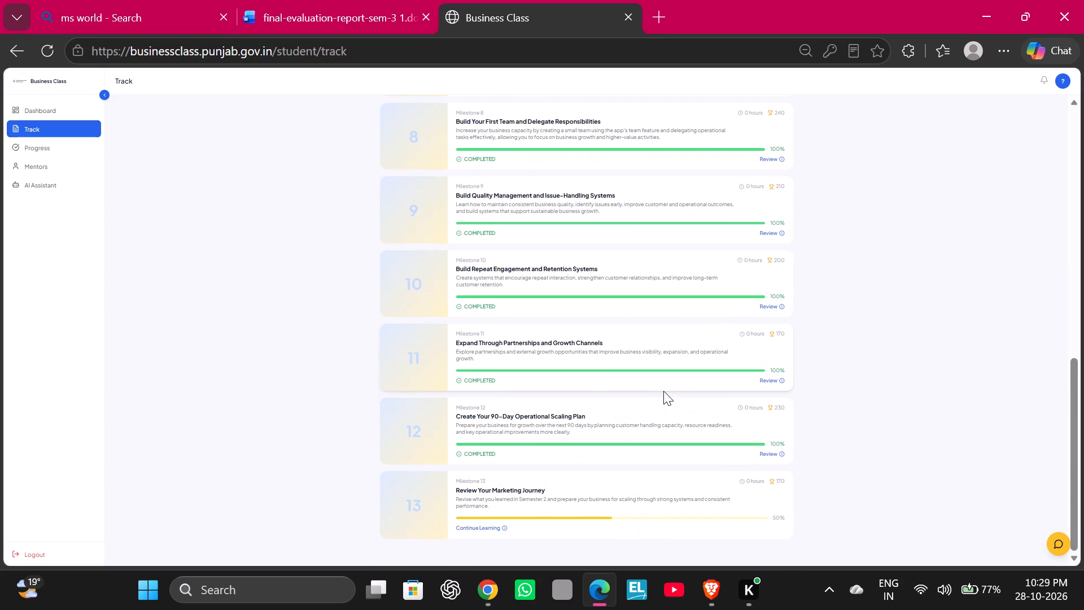
key(shift+super+s)
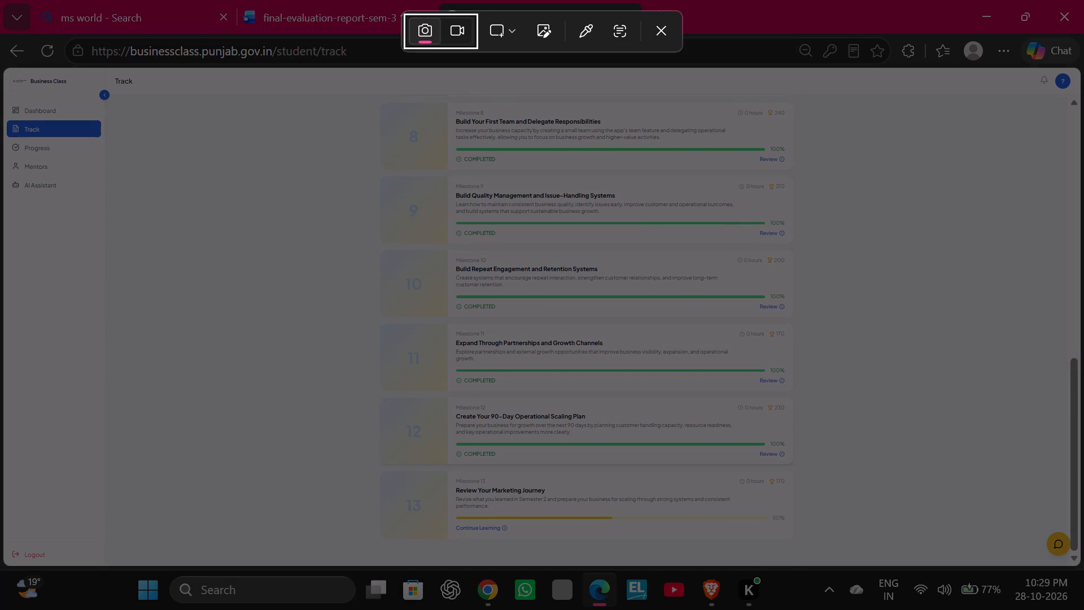
drag(374, 100, 822, 560)
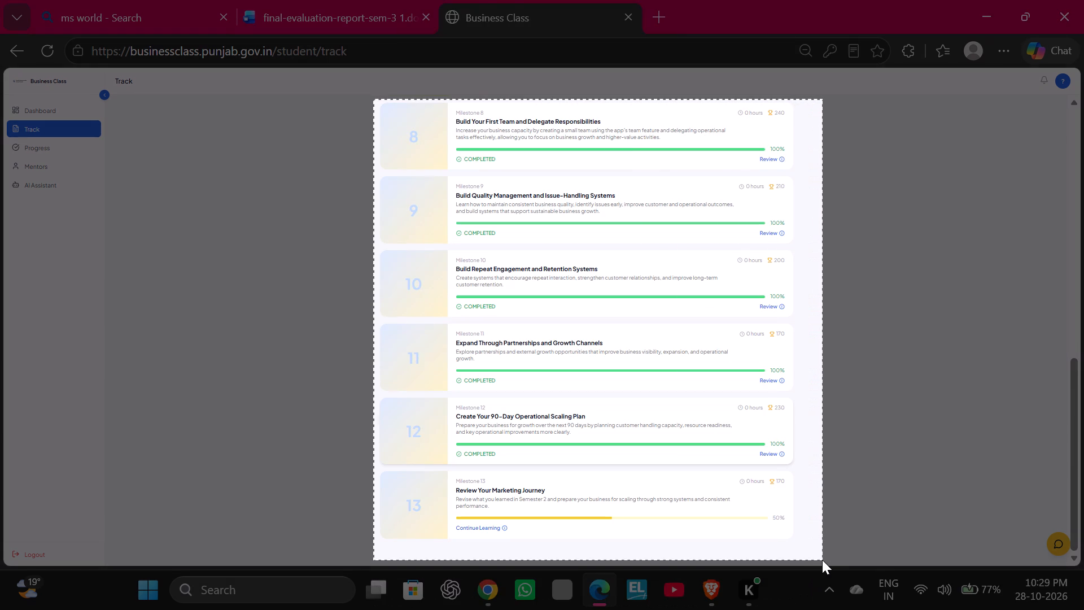
drag(822, 560, 811, 559)
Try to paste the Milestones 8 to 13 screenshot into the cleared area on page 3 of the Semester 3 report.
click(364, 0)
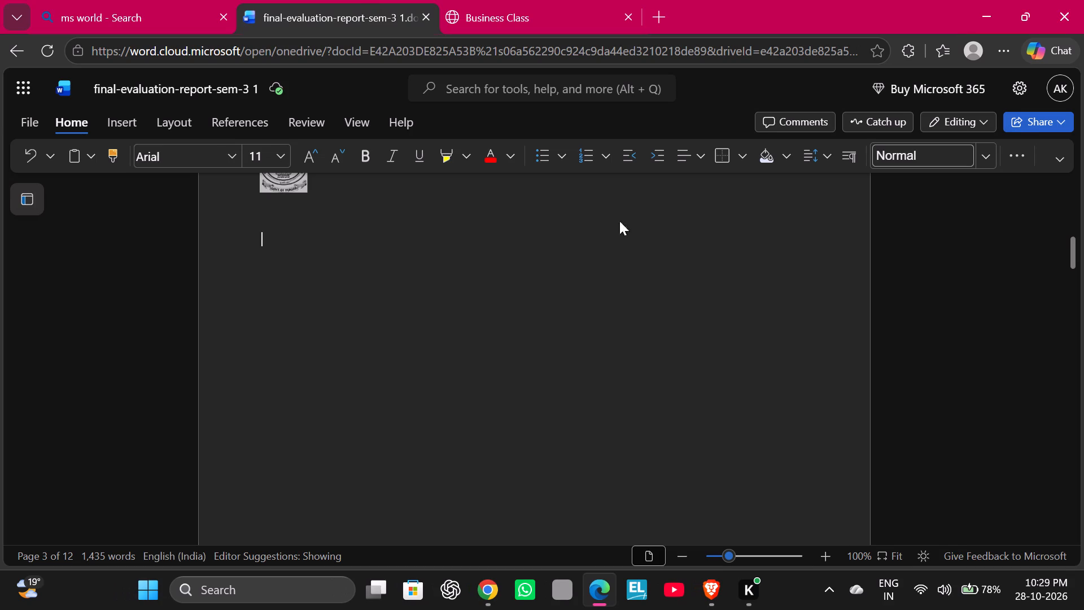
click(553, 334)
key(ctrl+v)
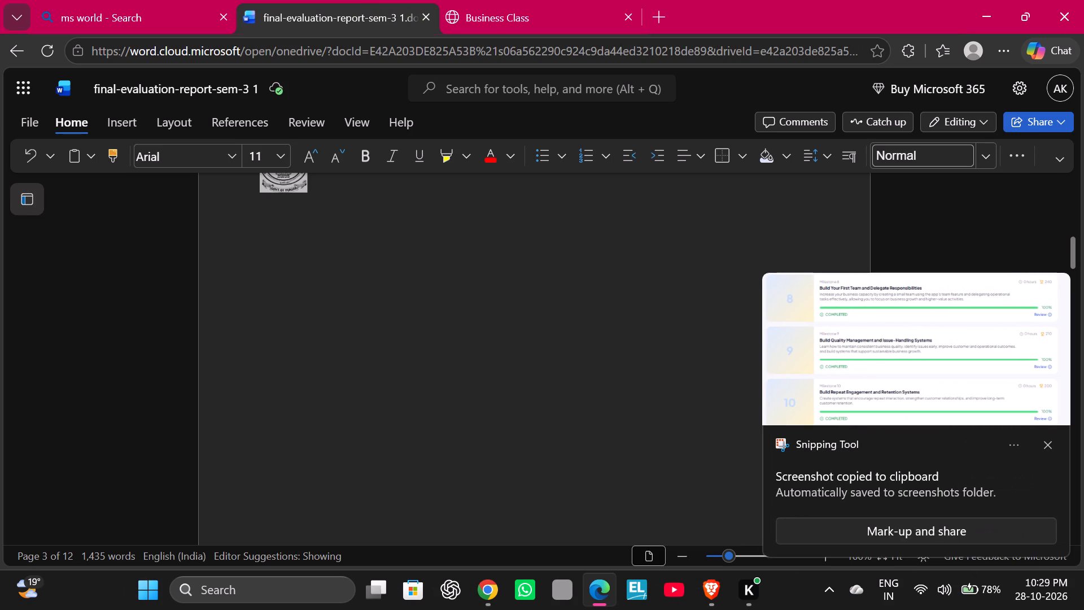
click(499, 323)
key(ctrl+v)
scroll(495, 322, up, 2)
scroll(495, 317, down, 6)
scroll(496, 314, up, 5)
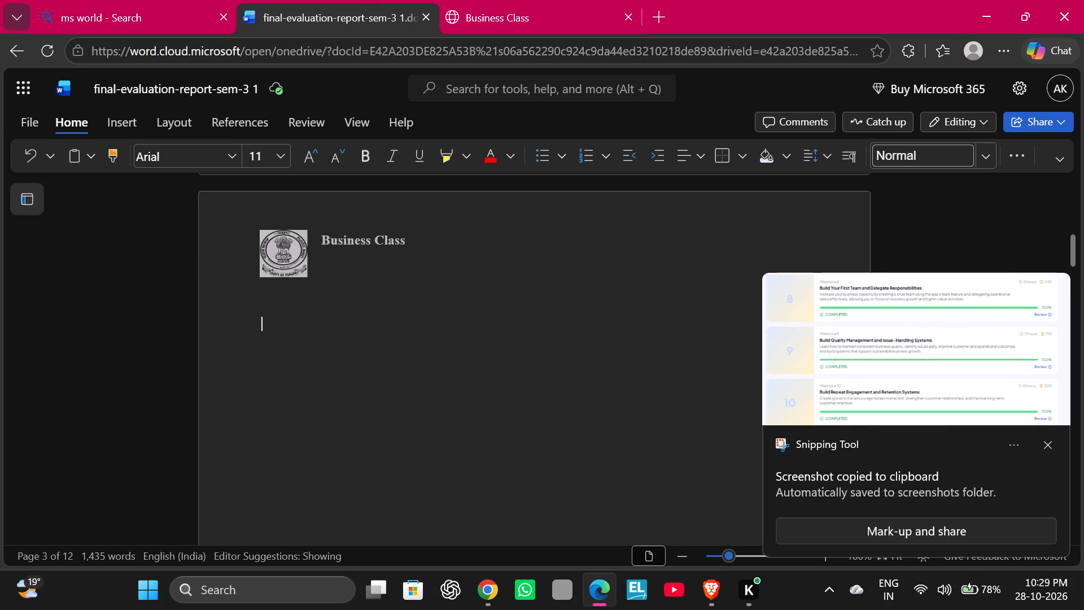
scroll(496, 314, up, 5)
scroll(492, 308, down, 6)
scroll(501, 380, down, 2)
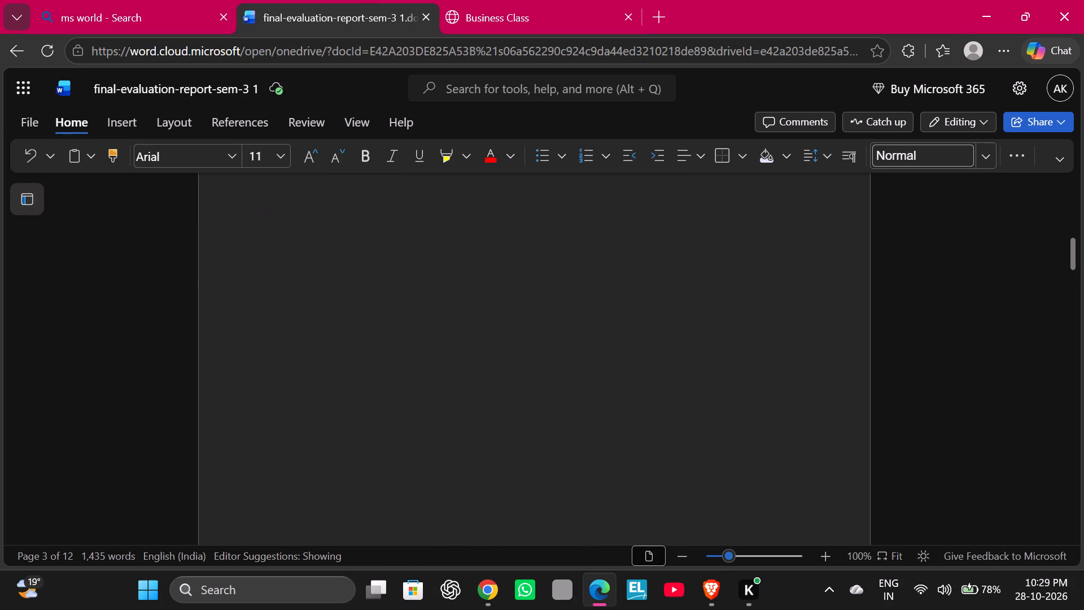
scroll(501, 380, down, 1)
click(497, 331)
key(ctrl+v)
click(125, 125)
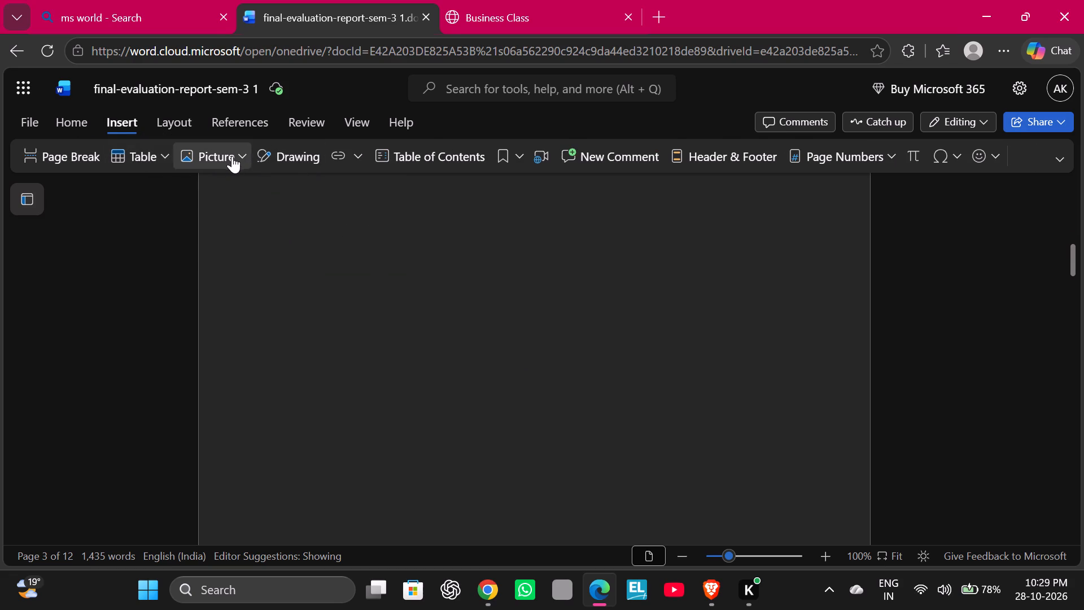
click(231, 155)
click(239, 204)
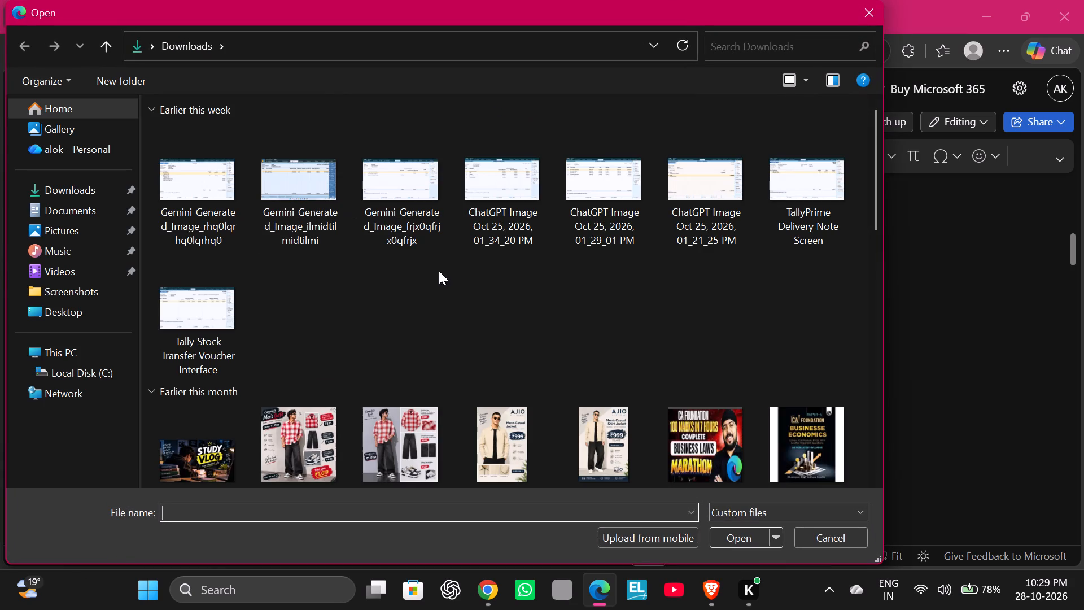
click(82, 211)
click(89, 225)
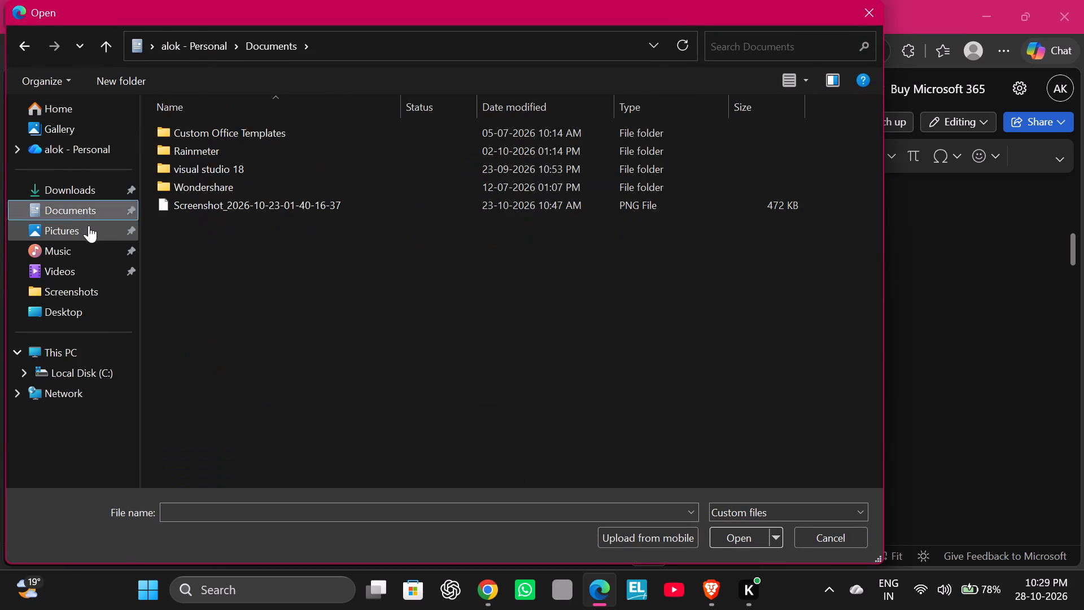
click(386, 146)
double_click(386, 146)
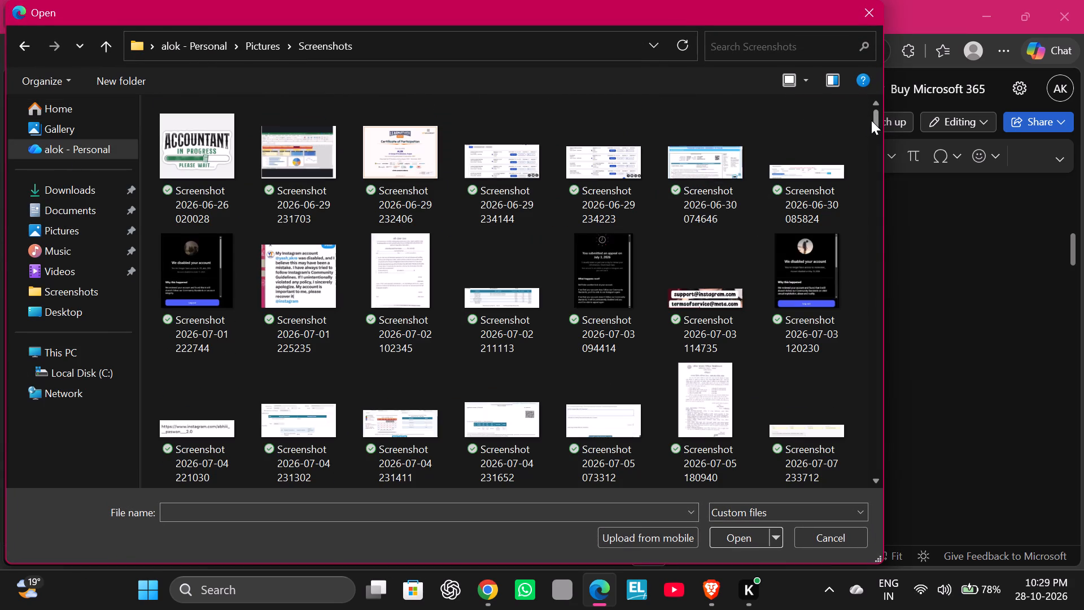
drag(876, 117, 841, 434)
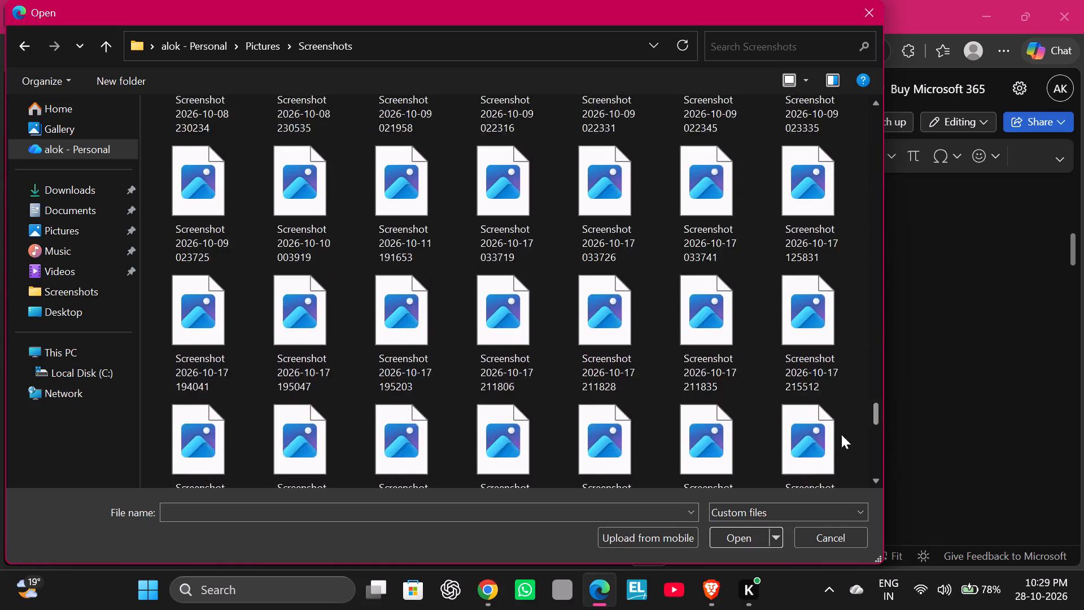
drag(841, 434, 842, 479)
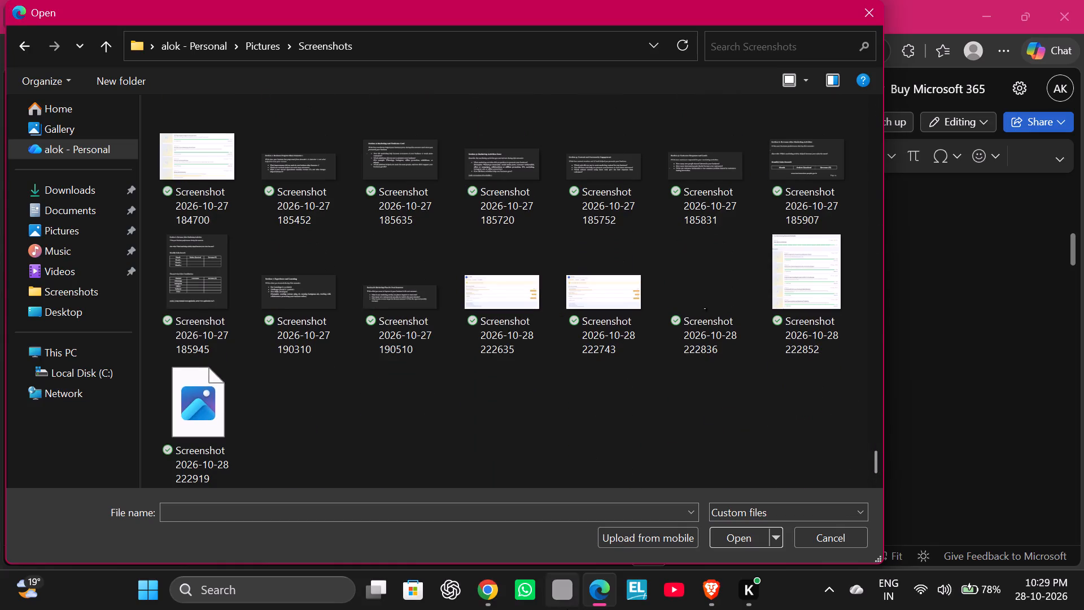
double_click(226, 435)
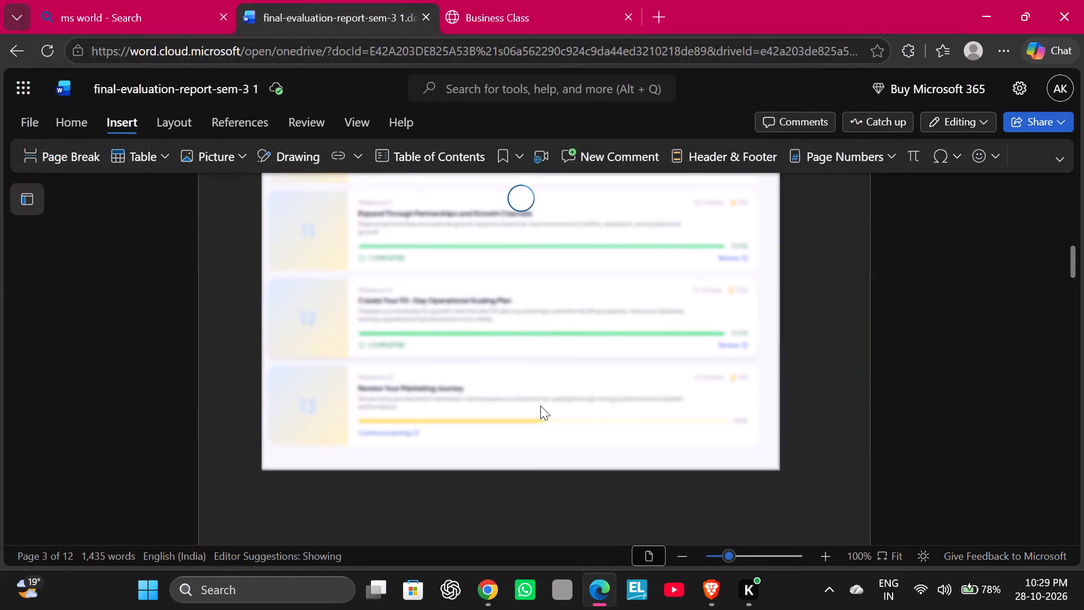
Replace the student's name in the Student Details section on page 4 with the new student's first name.
scroll(541, 406, down, 11)
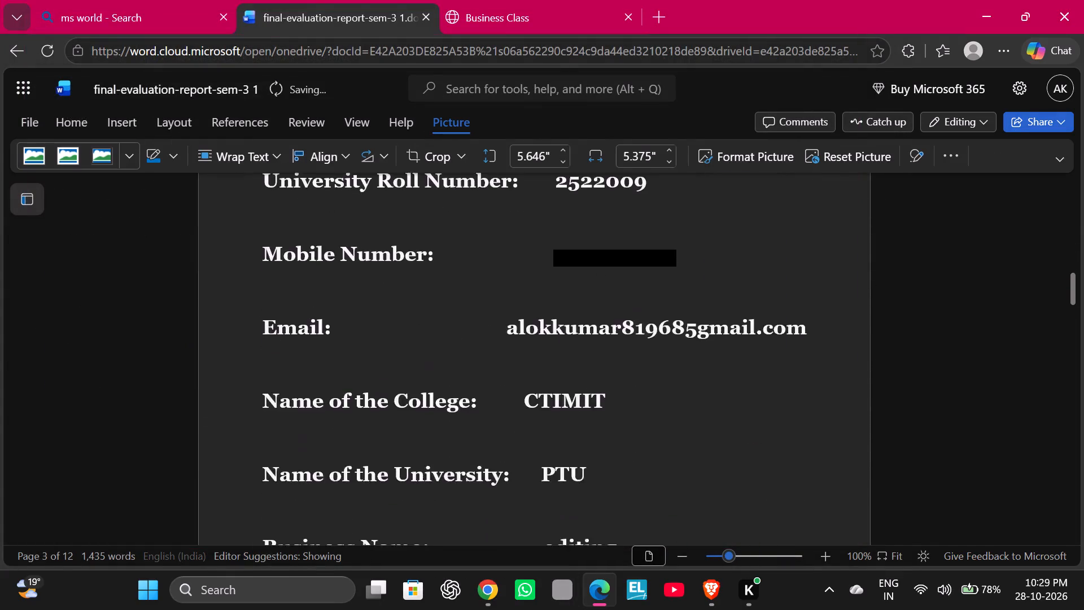
scroll(544, 402, up, 2)
click(605, 267)
click(618, 273)
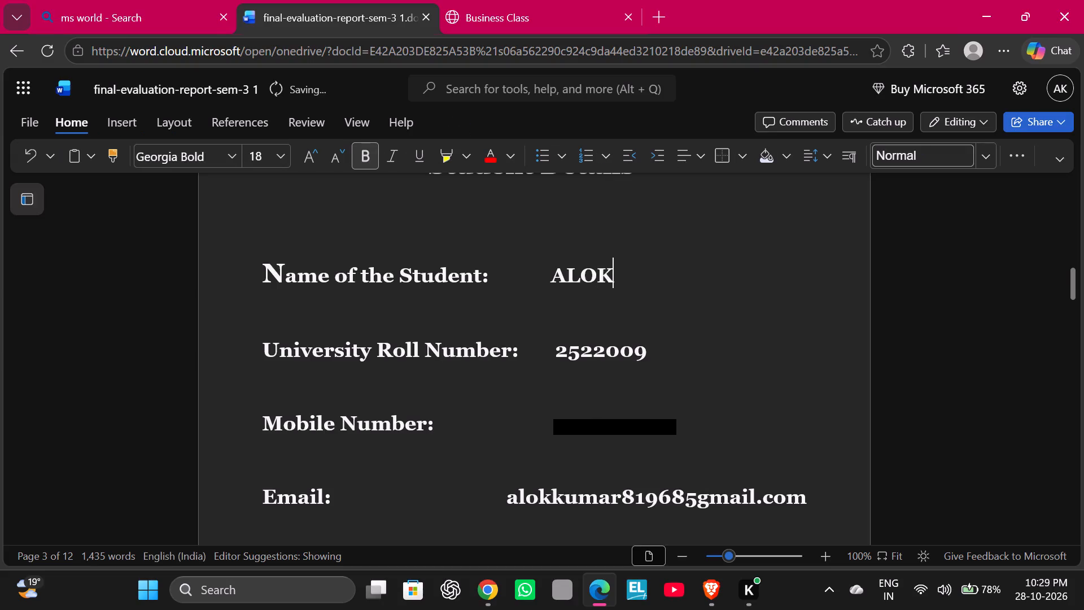
key(BackSpace)
key(BackSpace)
key(BackSpace)
key(BackSpace)
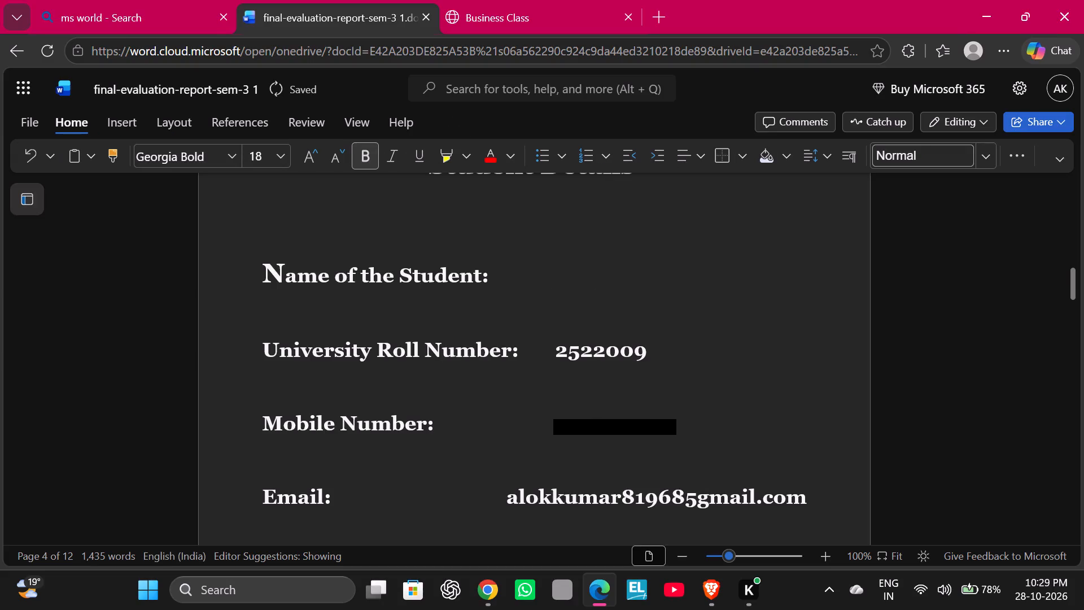
text(vinit)
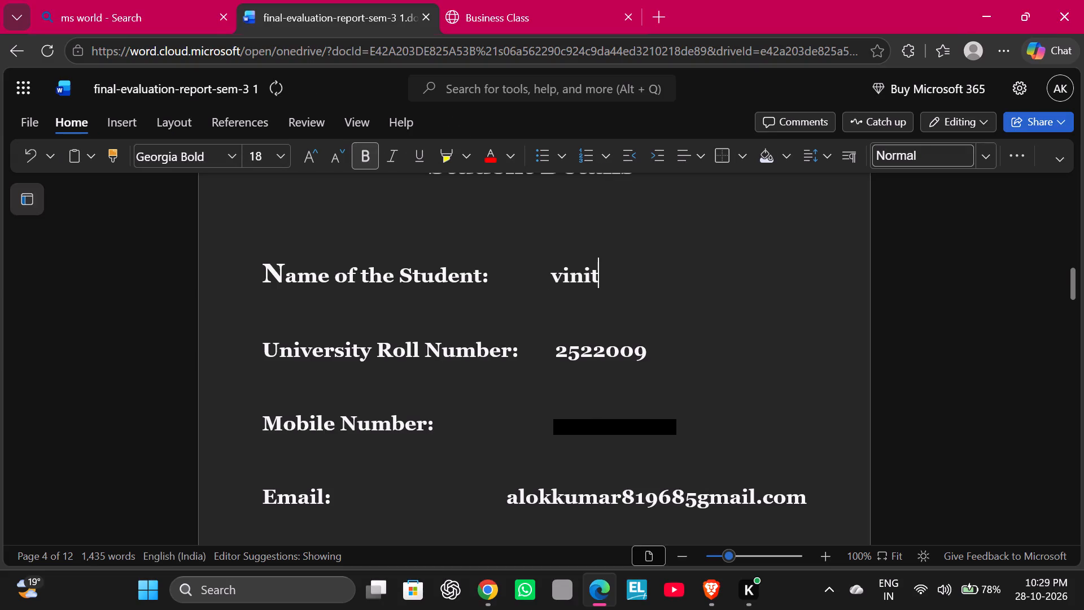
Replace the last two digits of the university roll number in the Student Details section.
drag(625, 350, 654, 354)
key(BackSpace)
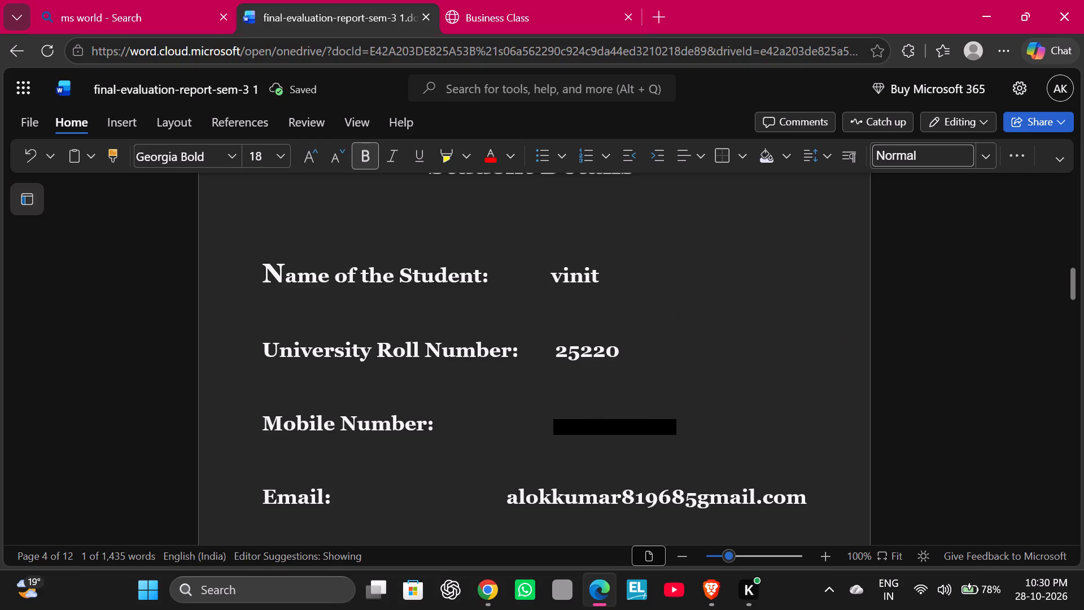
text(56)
Check the roll number in the Business Class profile and correct the last two digits in the report to match.
click(537, 0)
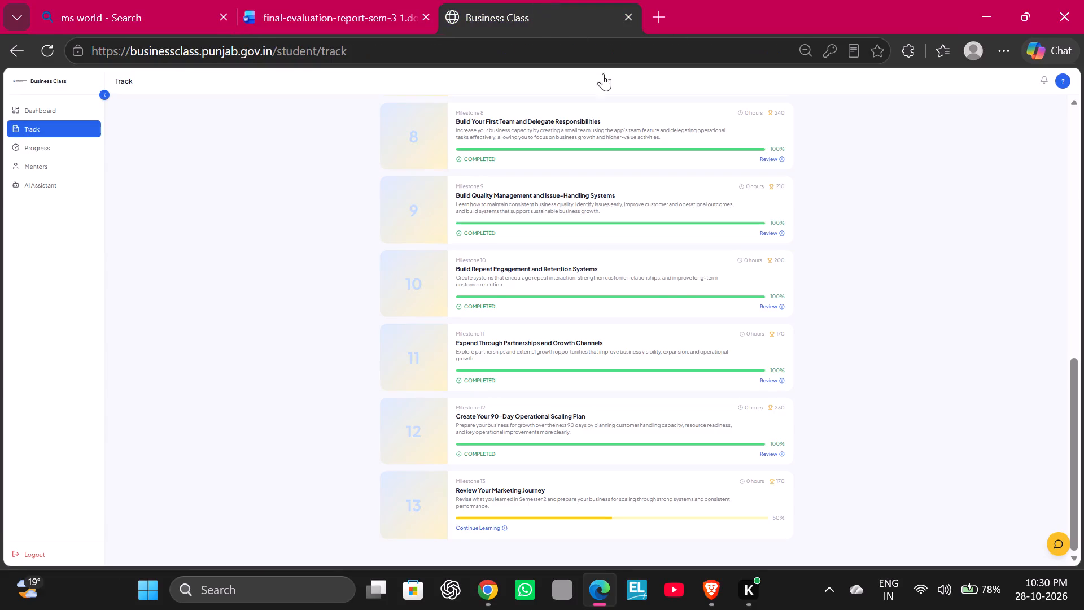
scroll(624, 526, up, 6)
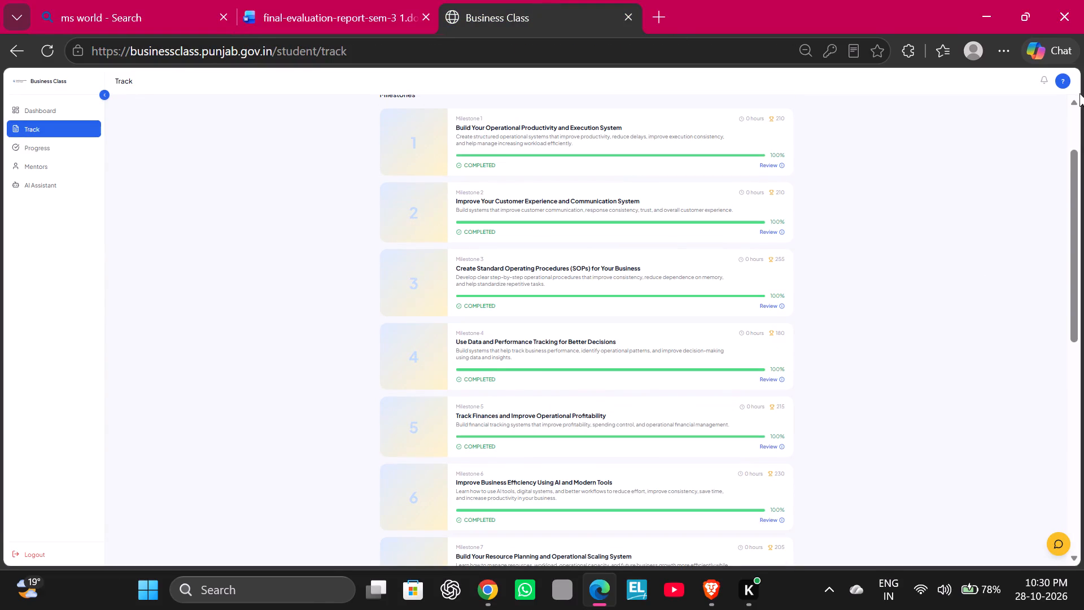
click(1060, 77)
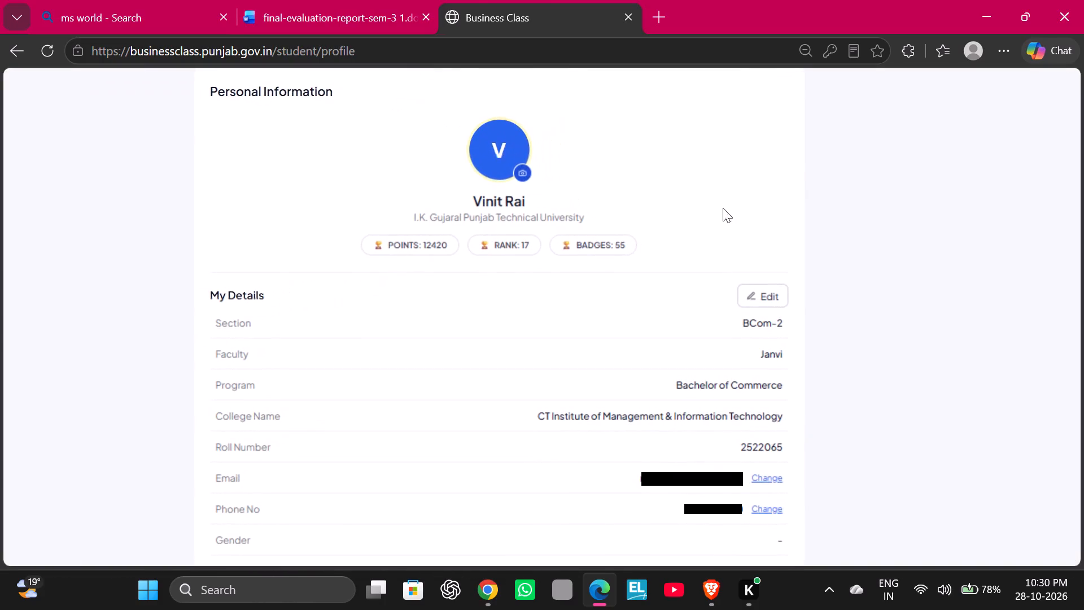
click(369, 0)
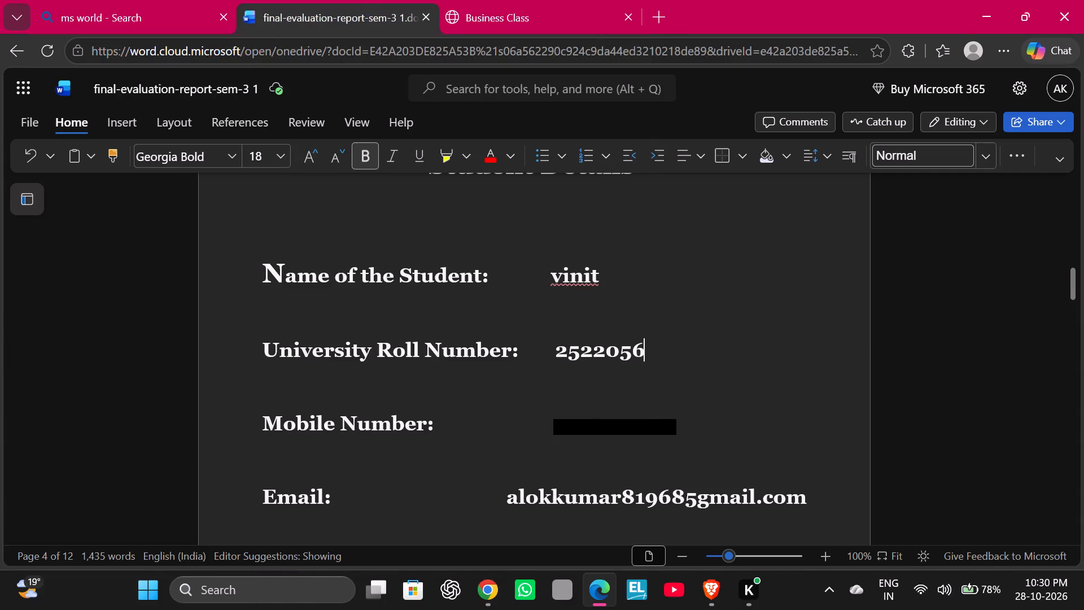
key(BackSpace)
key(BackSpace)
text(65)
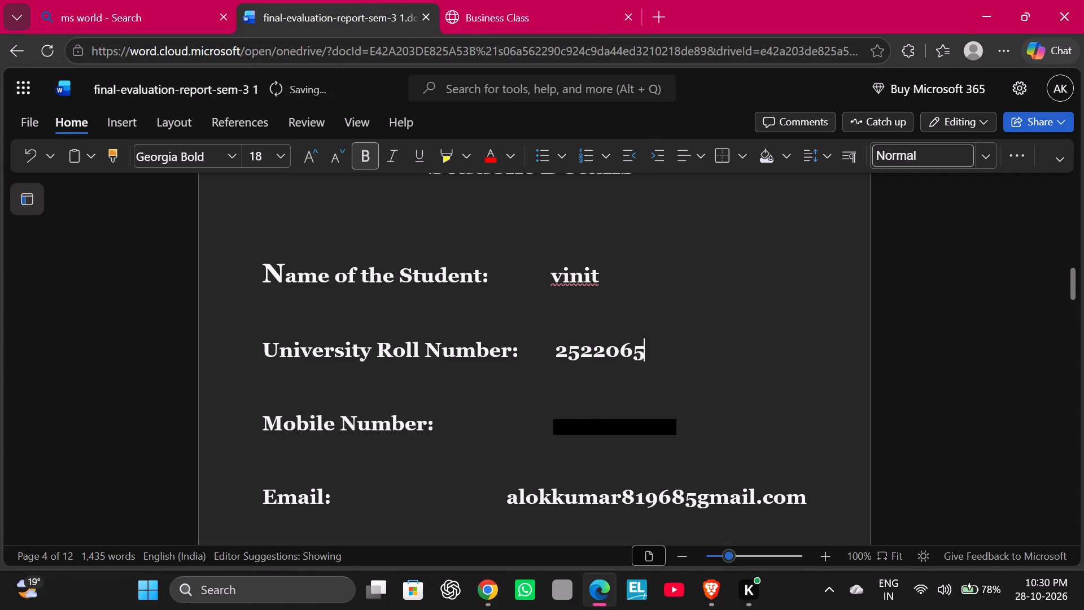
Replace the mobile number in the Student Details section with the phone number copied from the Business Class profile.
drag(535, 428, 721, 465)
click(742, 390)
drag(682, 431, 679, 425)
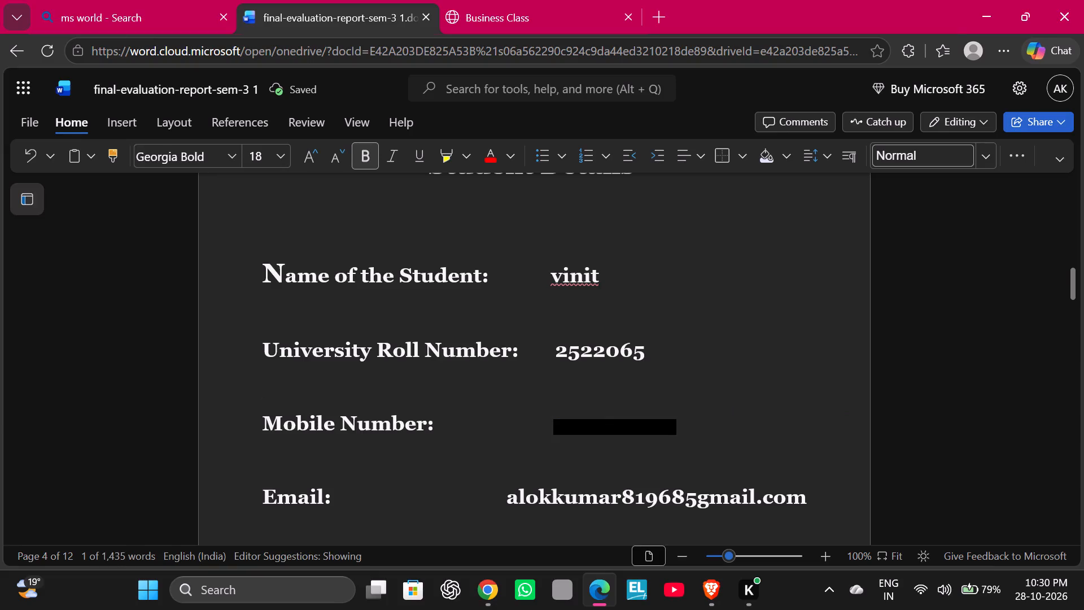
drag(679, 425, 558, 432)
key(BackSpace)
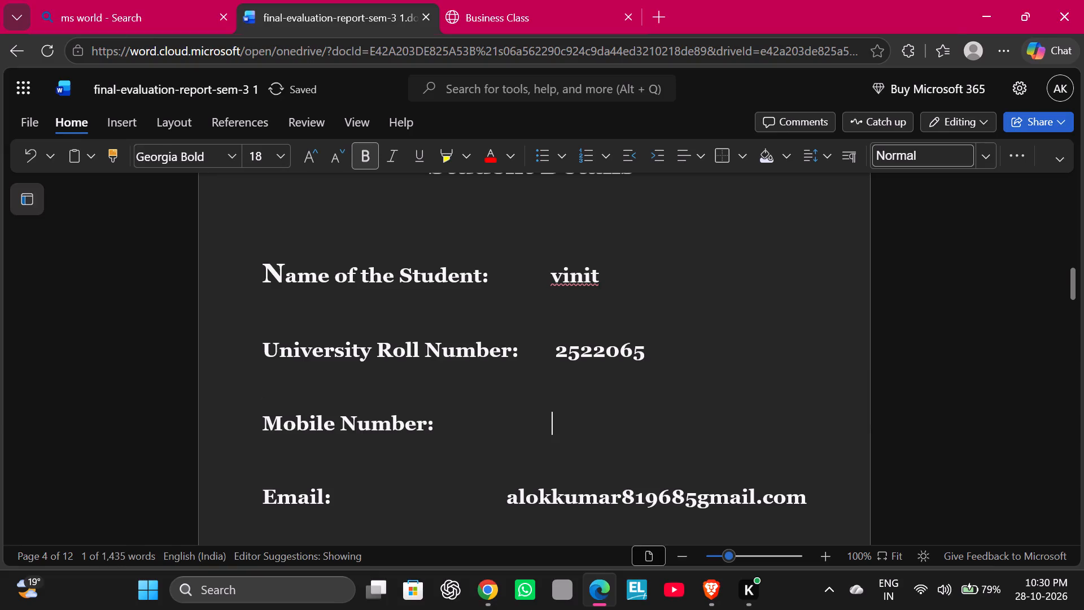
click(537, 0)
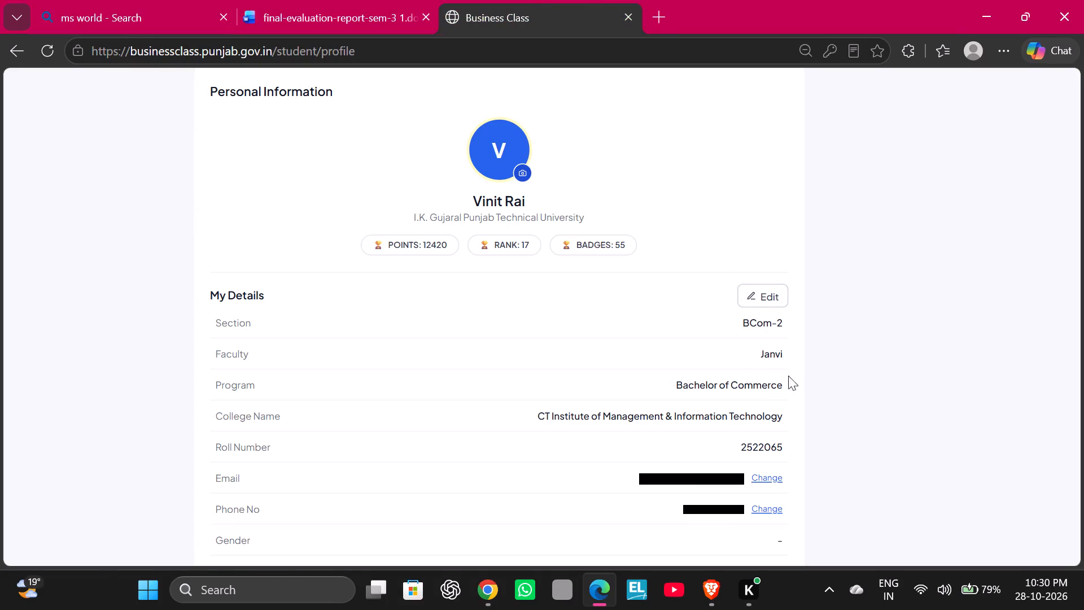
scroll(745, 417, down, 2)
drag(673, 338, 713, 338)
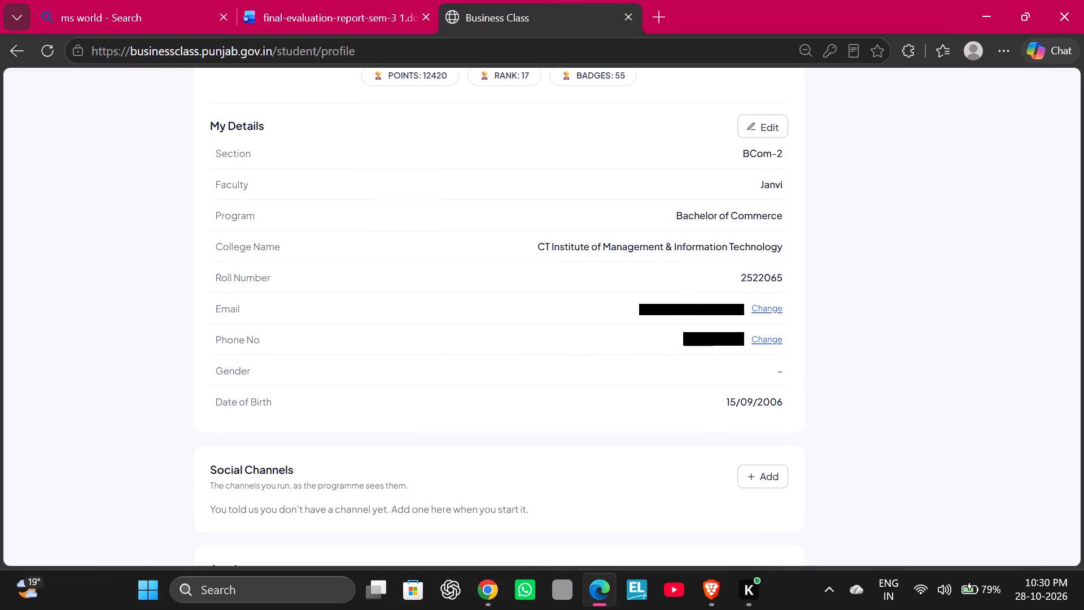
drag(713, 338, 751, 338)
key(ctrl+c)
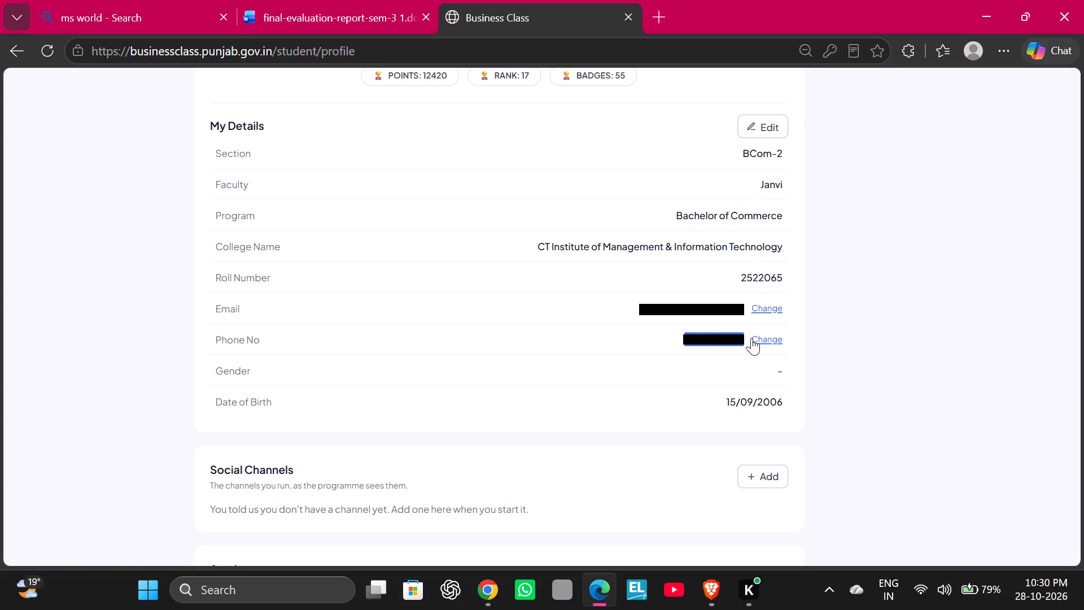
key(ctrl+c)
click(343, 0)
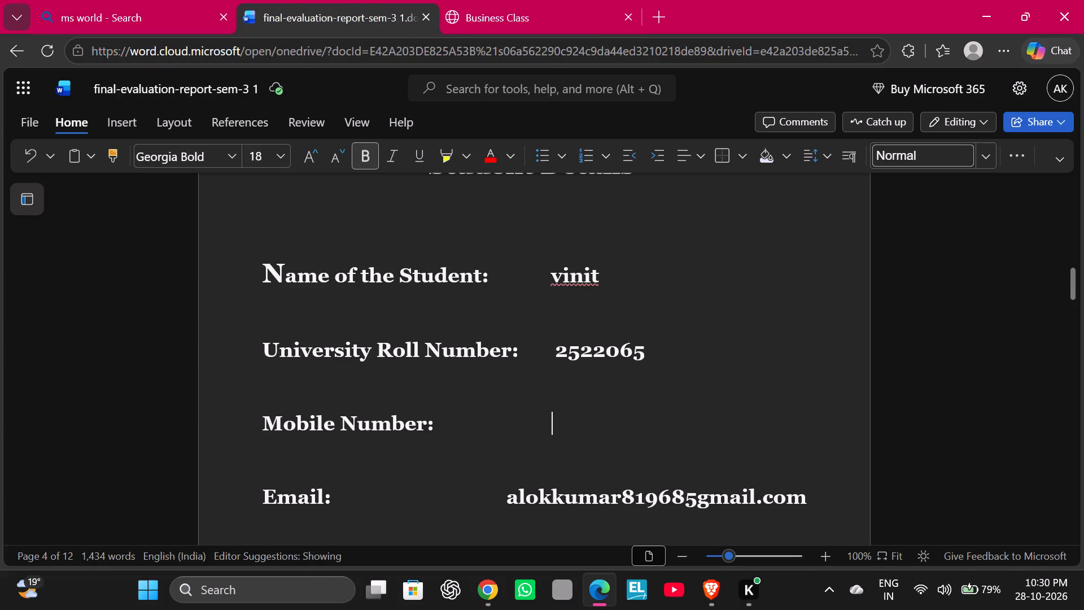
key(ctrl+v)
click(778, 408)
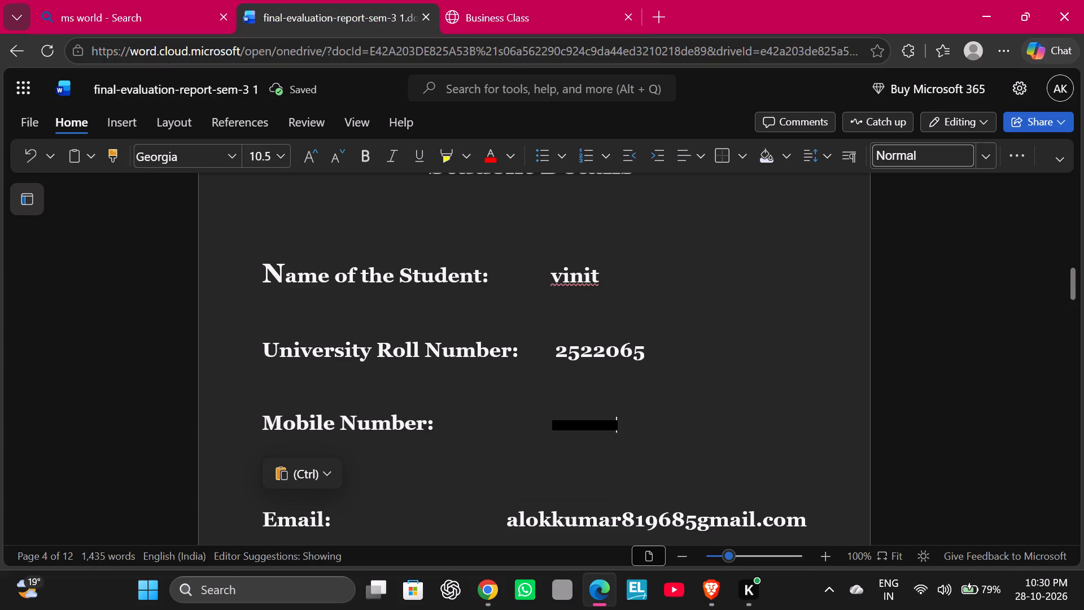
Replace the email address in the Student Details section with the one copied from the Business Class profile.
scroll(768, 410, down, 2)
drag(508, 352, 781, 362)
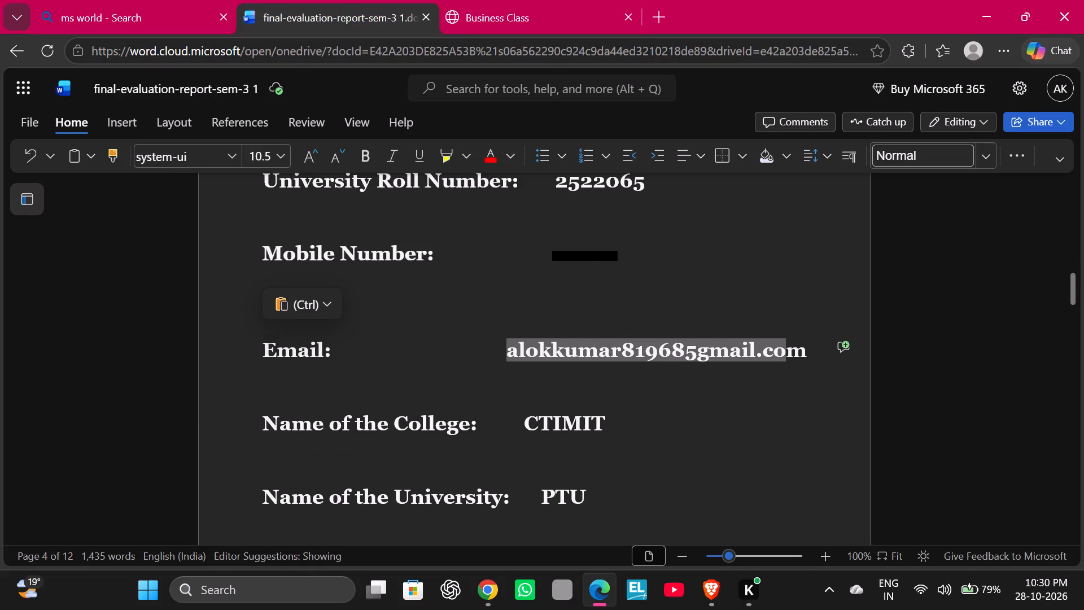
drag(781, 362, 823, 361)
key(BackSpace)
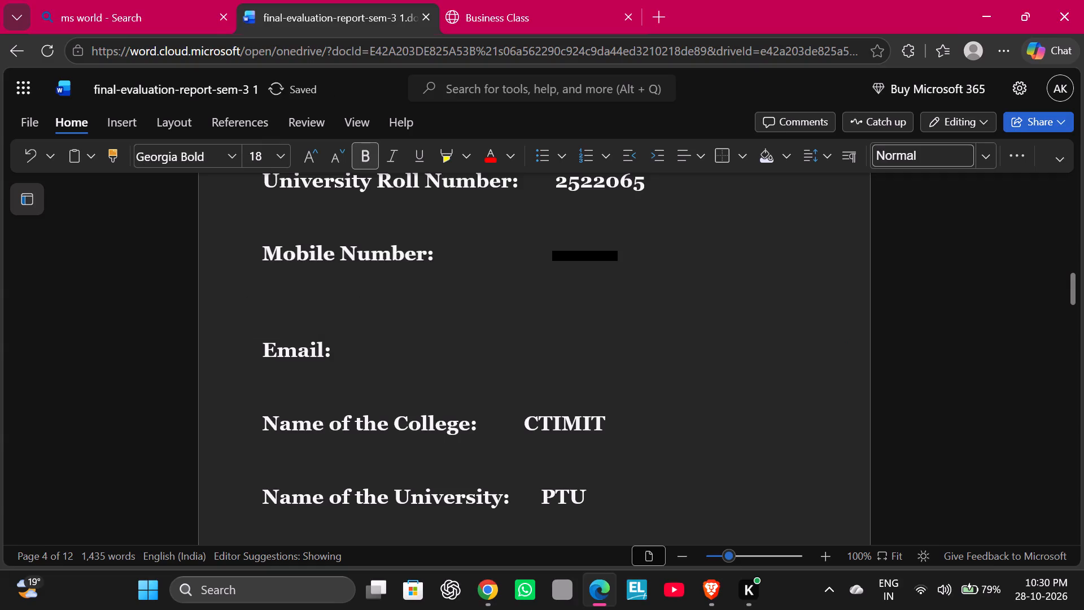
click(569, 0)
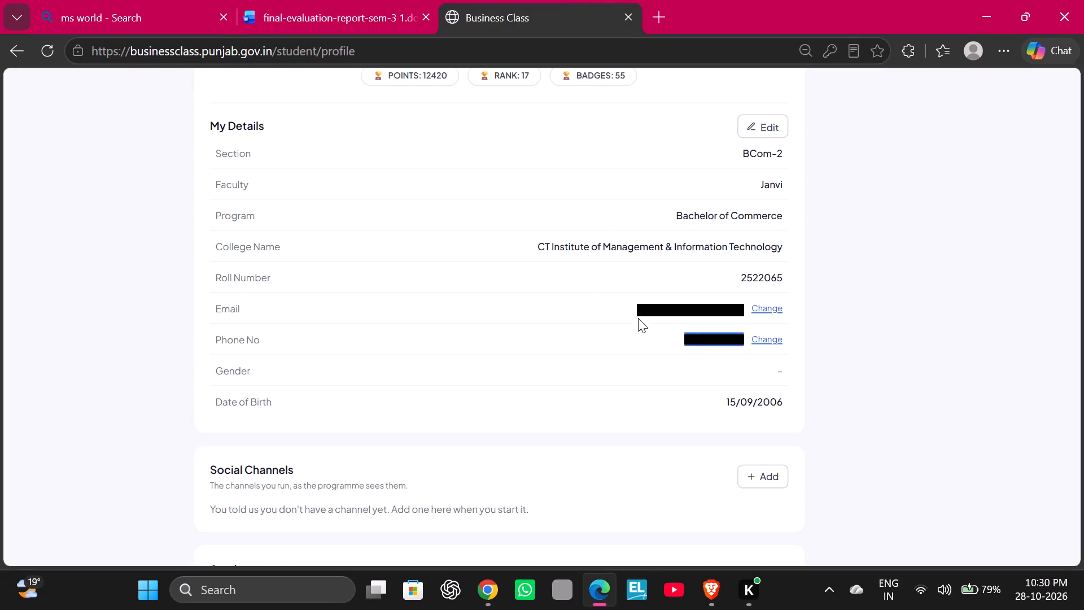
click(638, 306)
drag(638, 306, 759, 303)
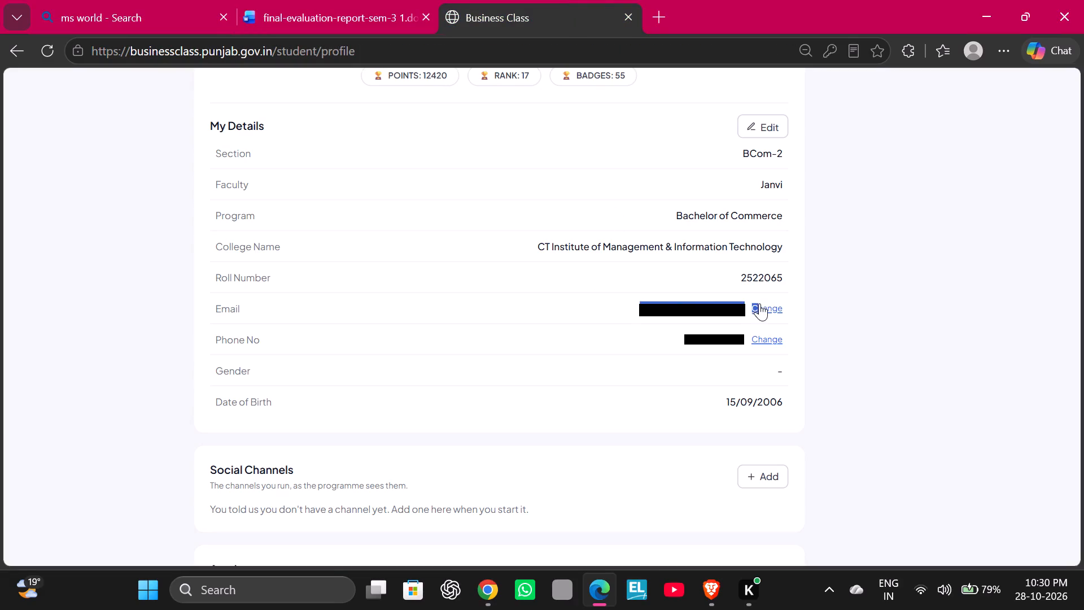
drag(759, 303, 746, 307)
key(ctrl+c)
key(ctrl+c)
click(352, 0)
click(534, 341)
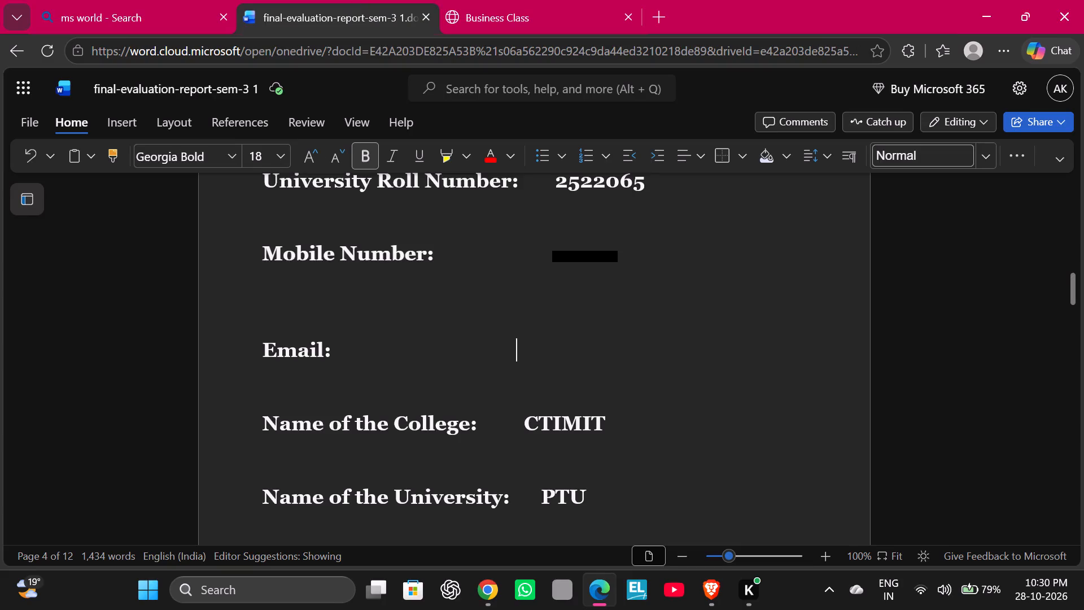
key(ctrl+v)
click(643, 229)
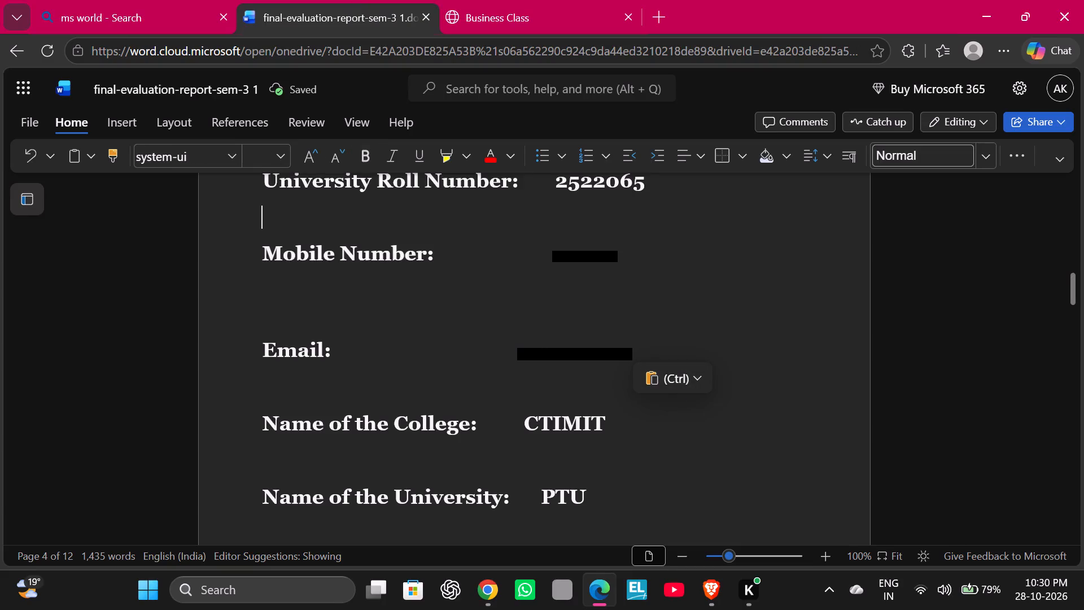
Format the pasted mobile number in the Student Details section as bold at font size 20.
drag(634, 253, 547, 253)
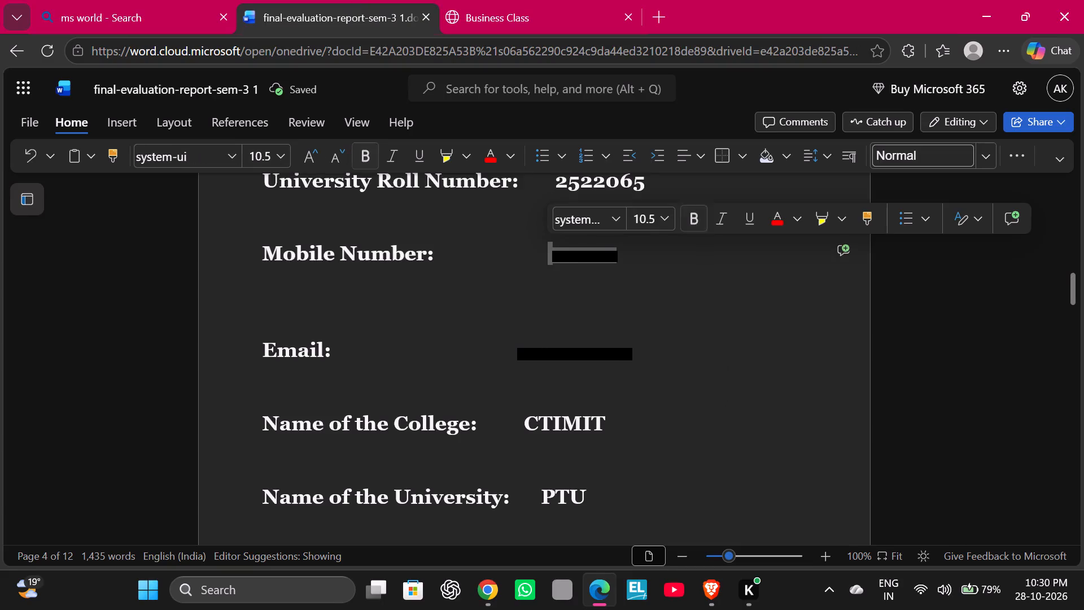
click(667, 222)
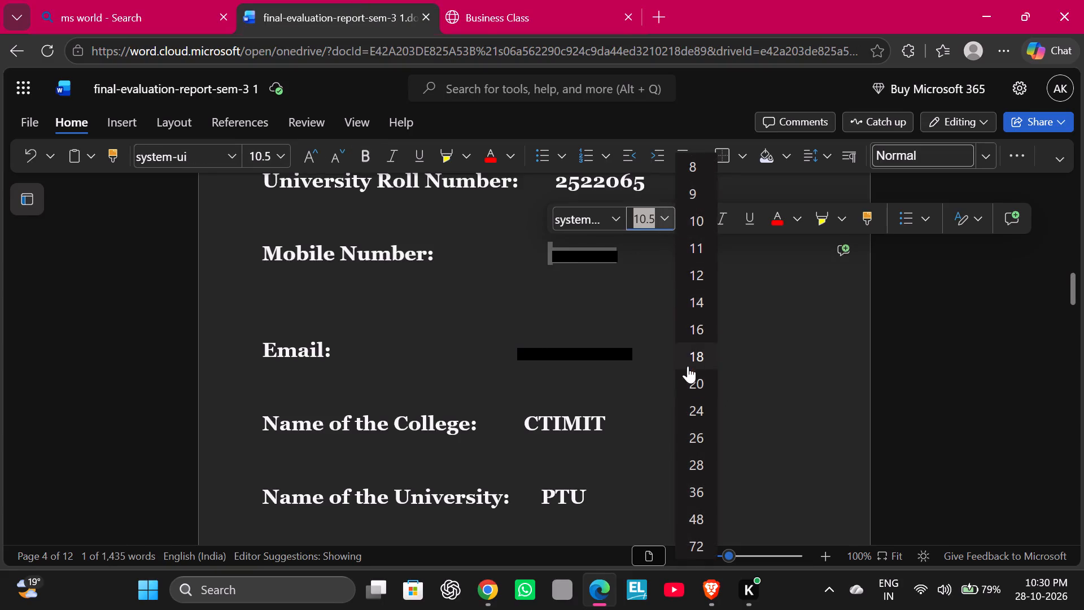
click(691, 384)
click(706, 354)
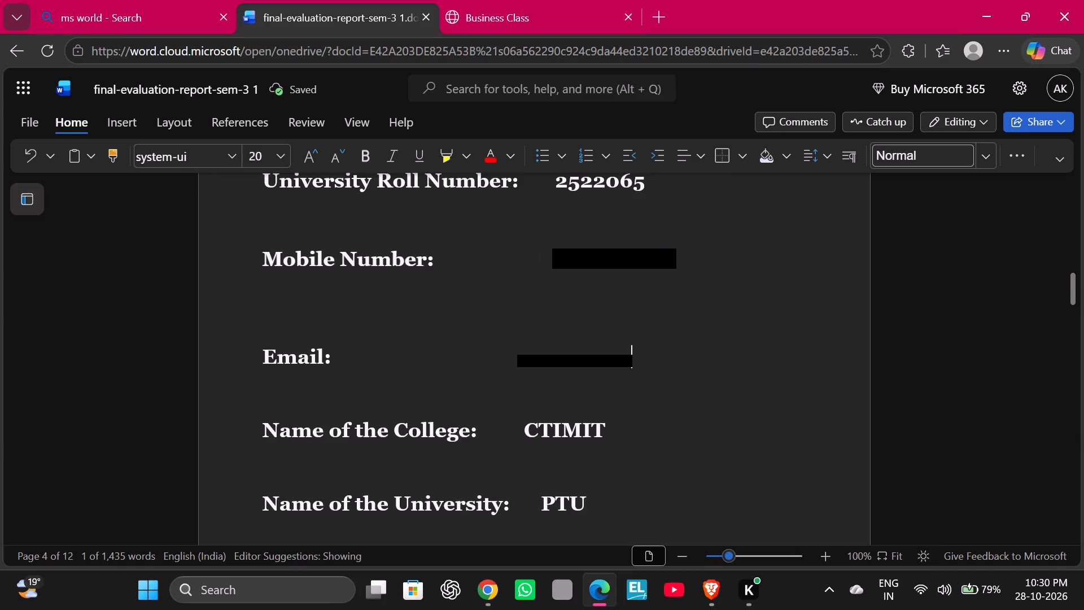
drag(548, 254, 690, 255)
click(357, 219)
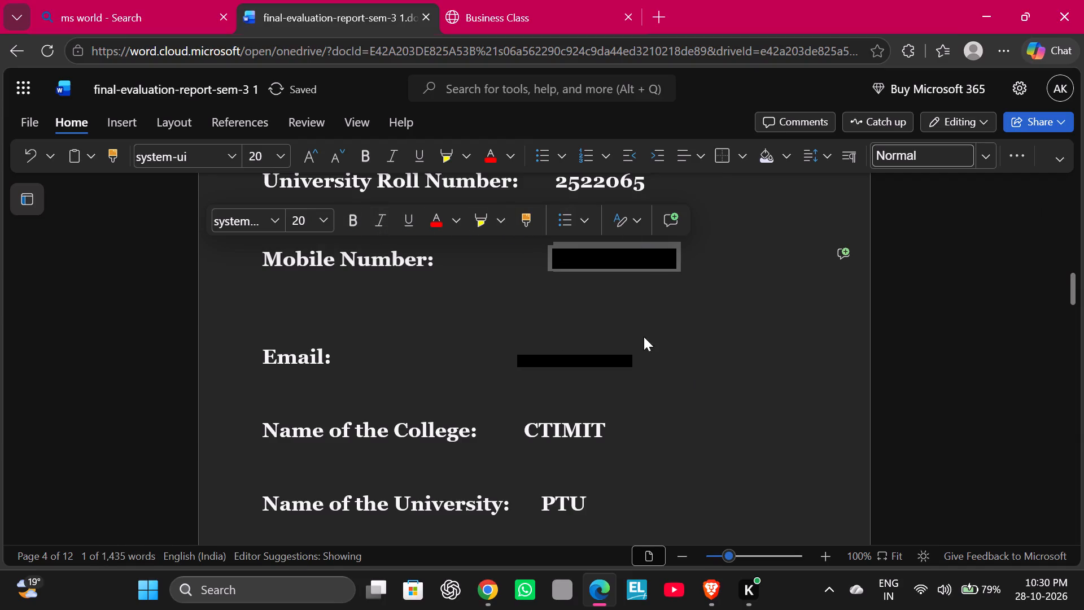
click(702, 360)
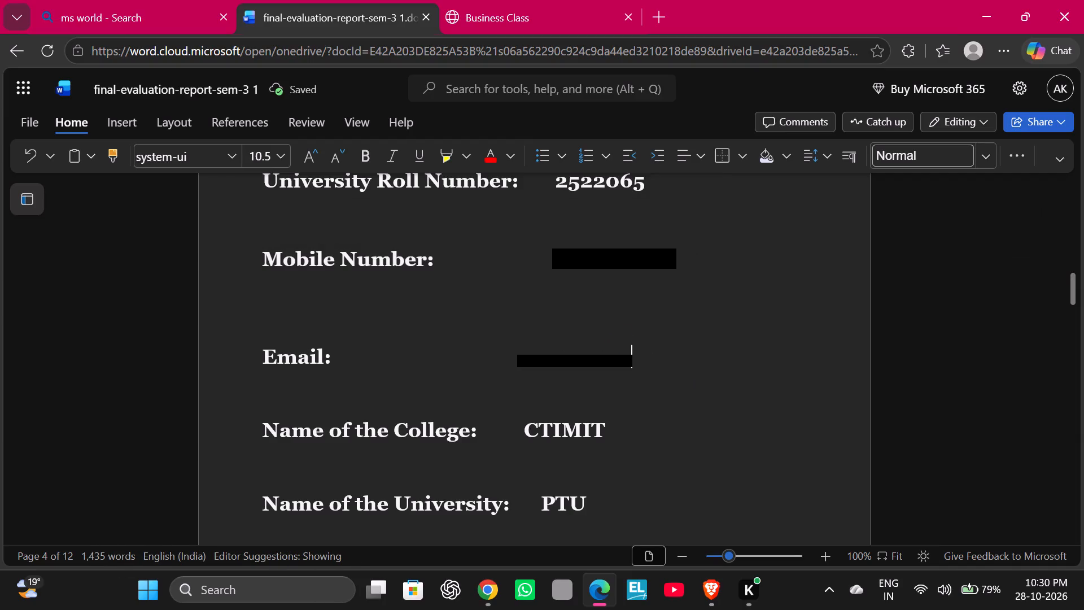
Format the pasted email address in the Student Details section as bold at font size 20.
drag(517, 360, 662, 359)
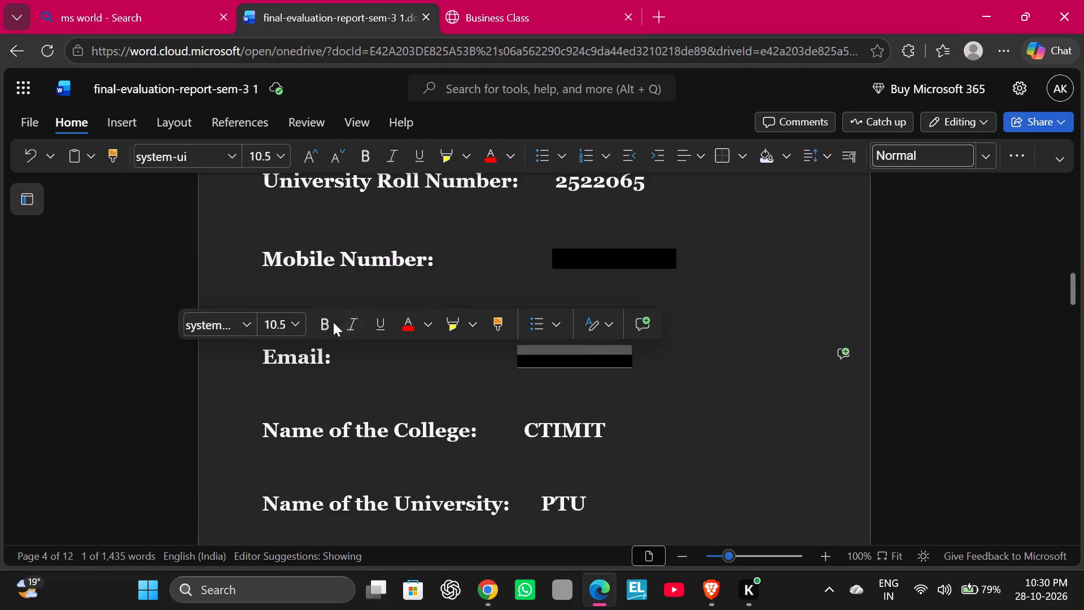
click(319, 324)
click(300, 323)
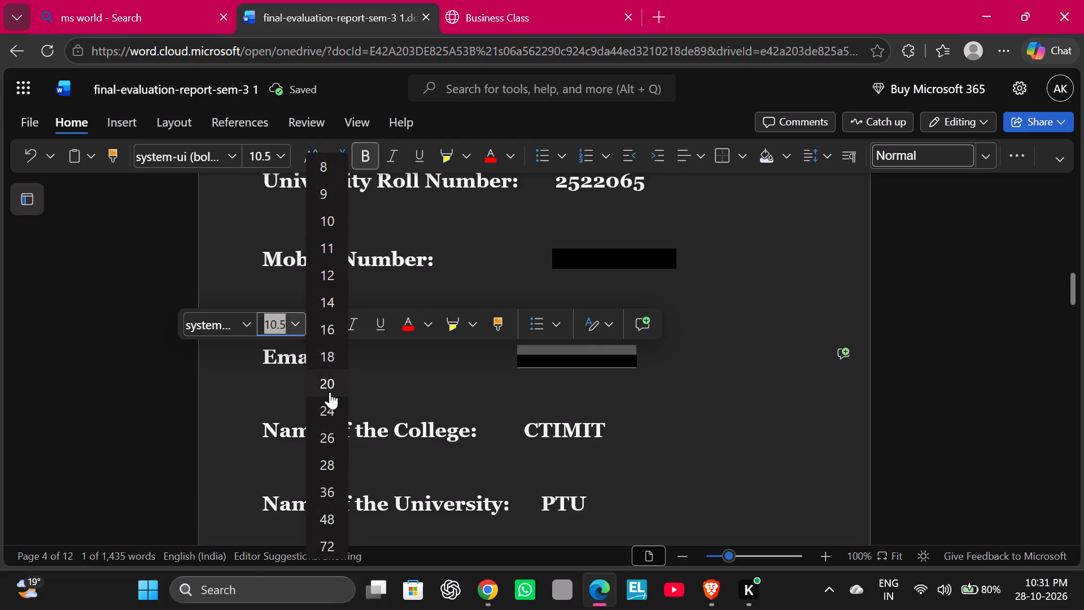
click(329, 386)
click(694, 413)
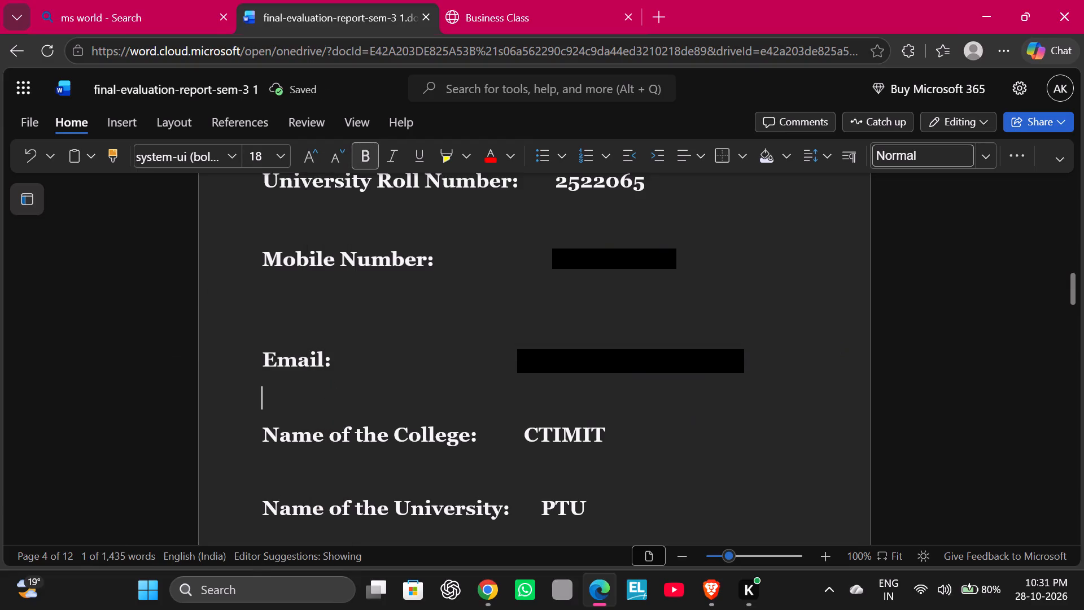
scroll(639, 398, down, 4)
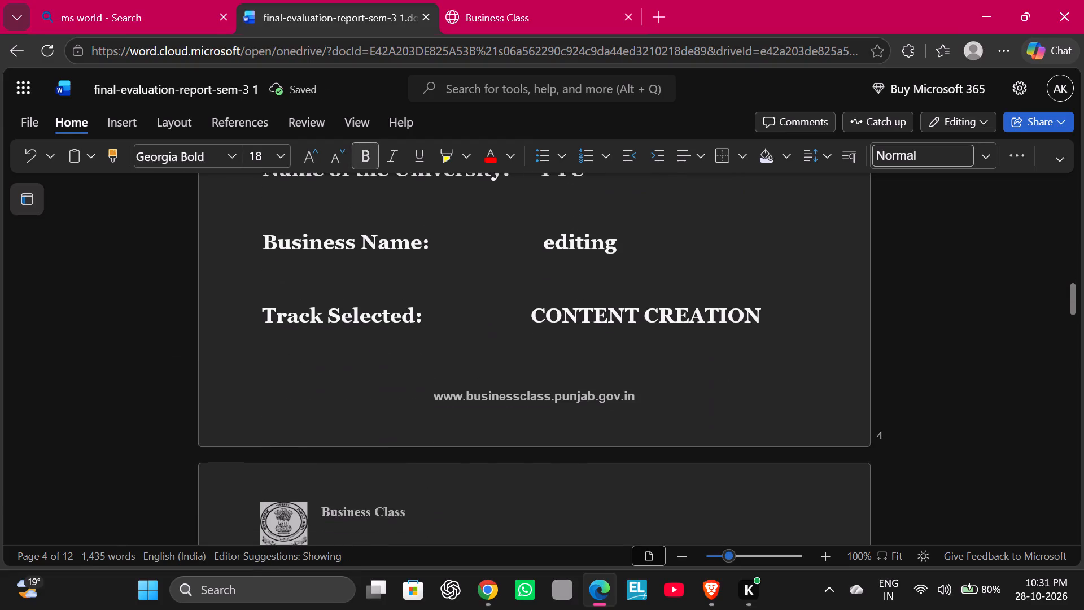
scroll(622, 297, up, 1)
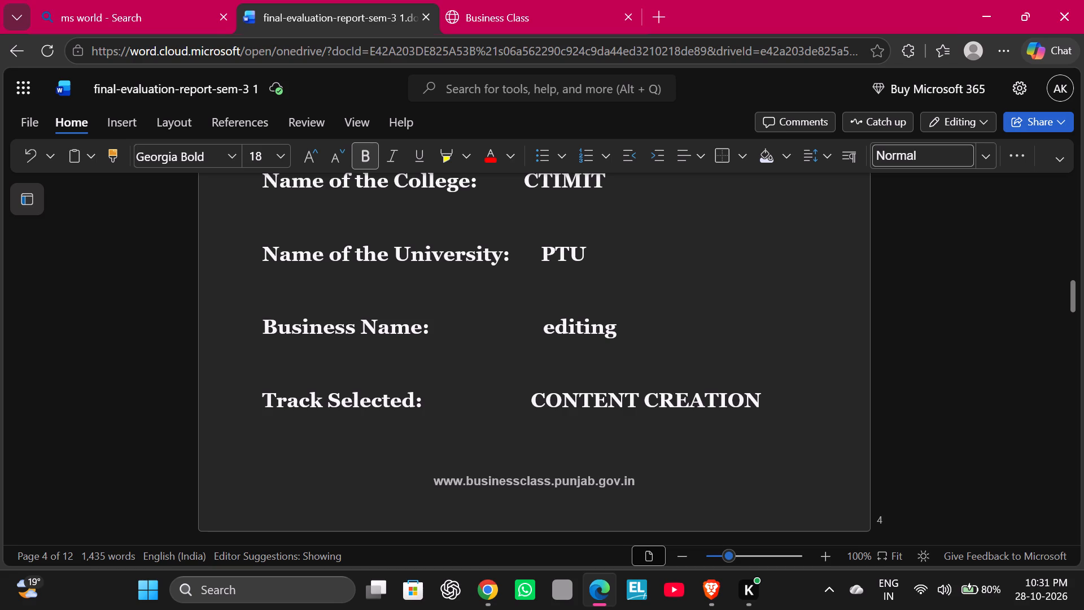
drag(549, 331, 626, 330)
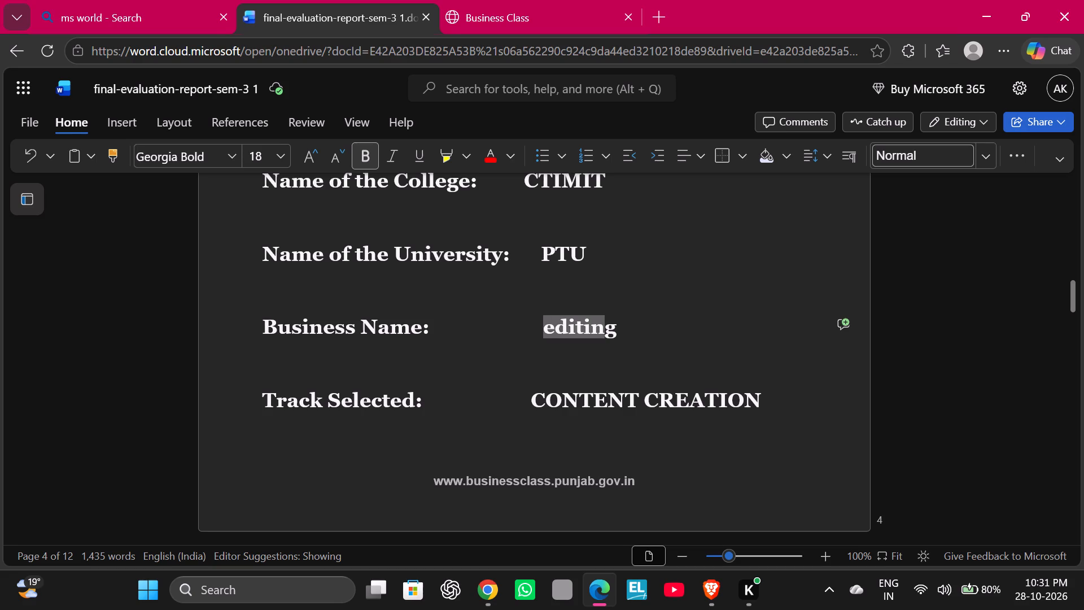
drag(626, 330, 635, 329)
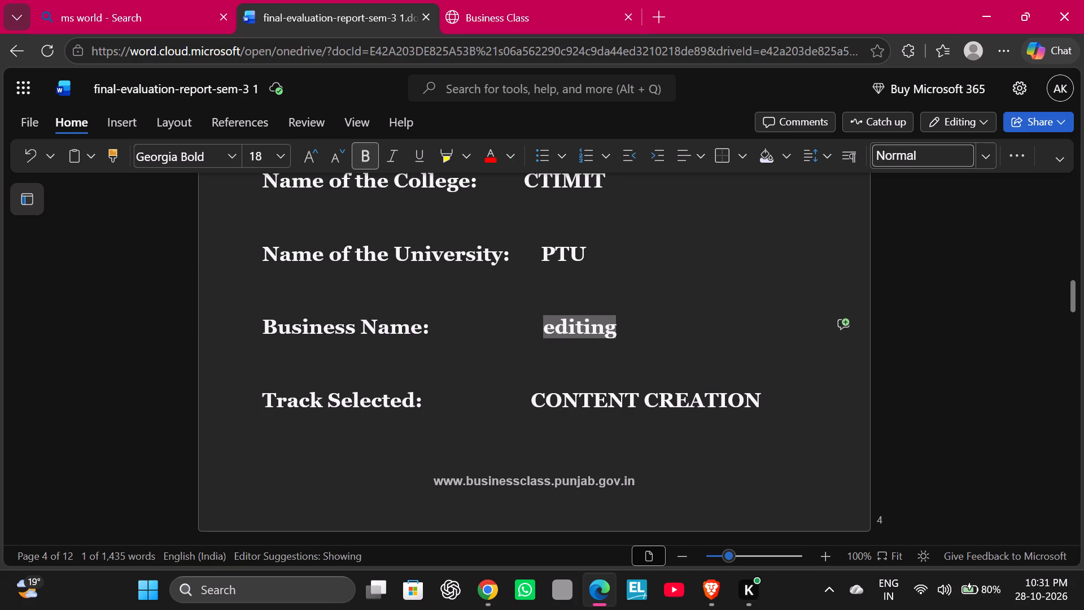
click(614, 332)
Replace the channel name Realtix Cut with editor_7 in the introductory paragraph of Section 1, Business Progress.
scroll(443, 366, down, 3)
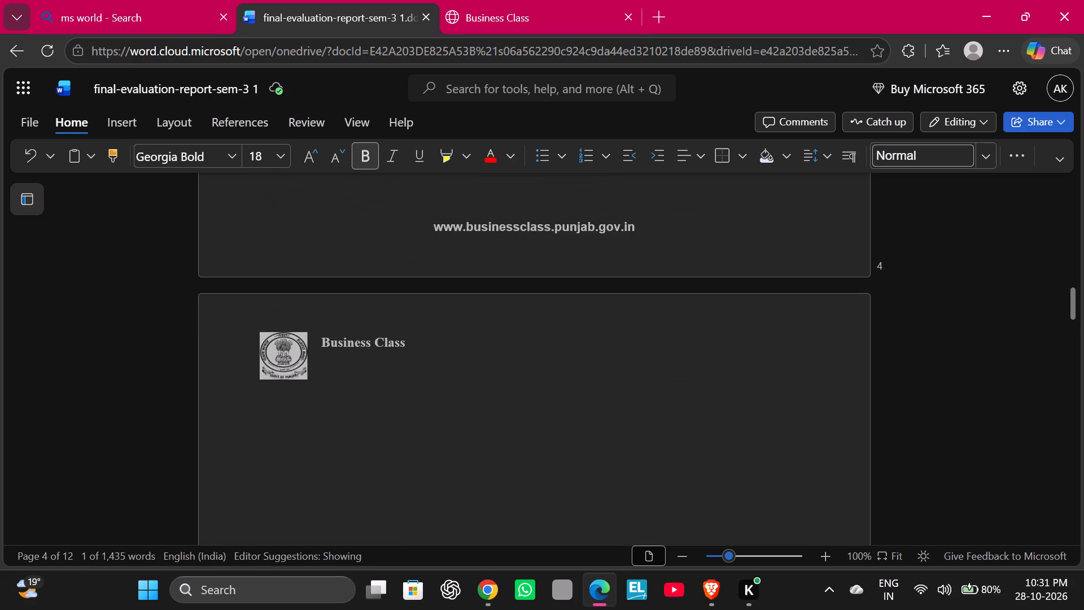
scroll(443, 366, down, 6)
scroll(577, 369, down, 6)
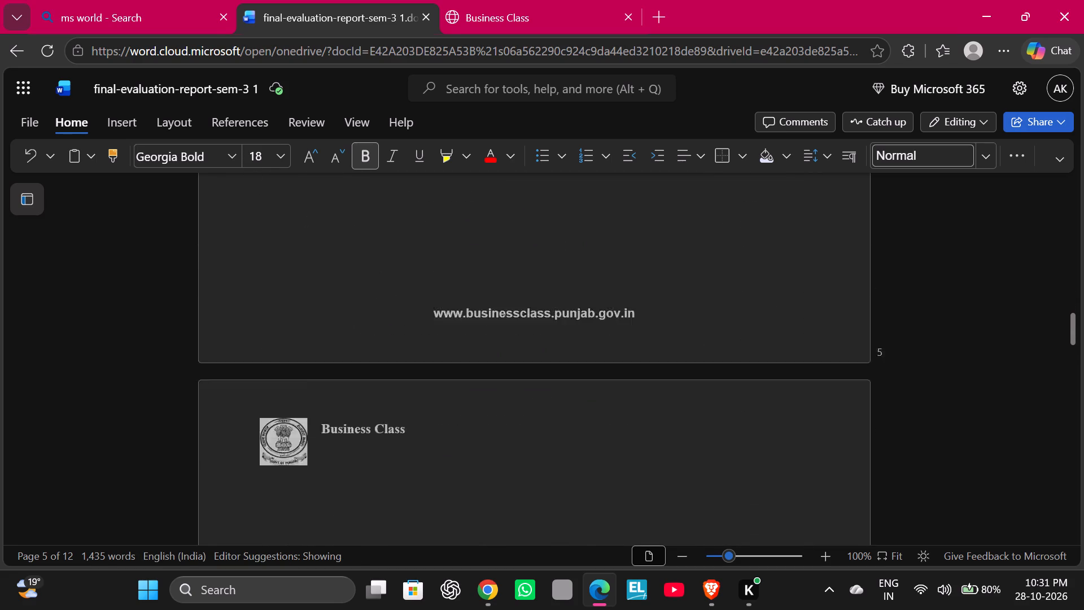
scroll(577, 369, down, 3)
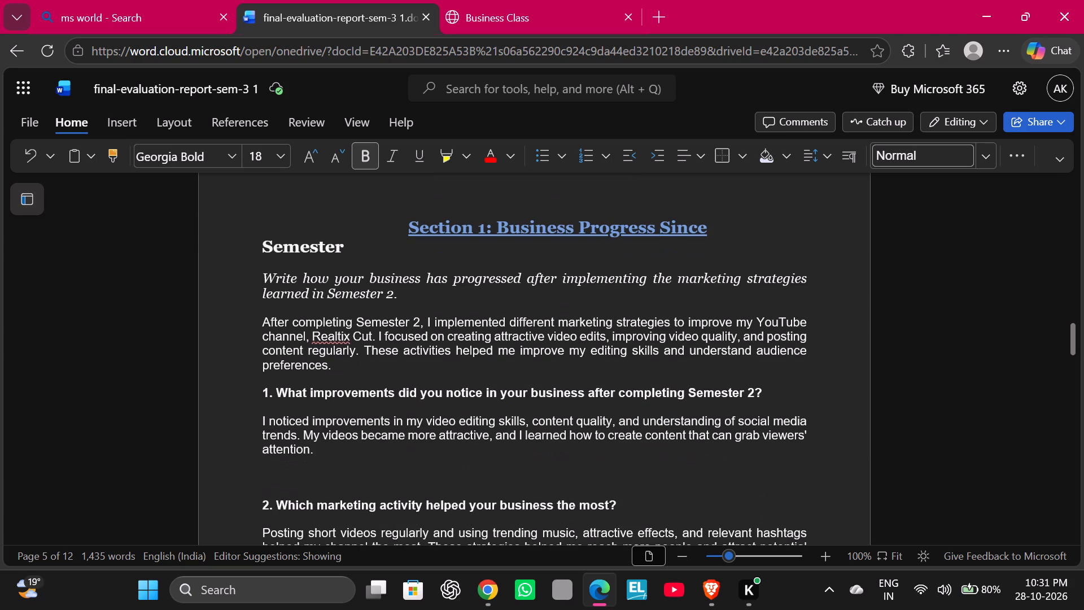
click(316, 337)
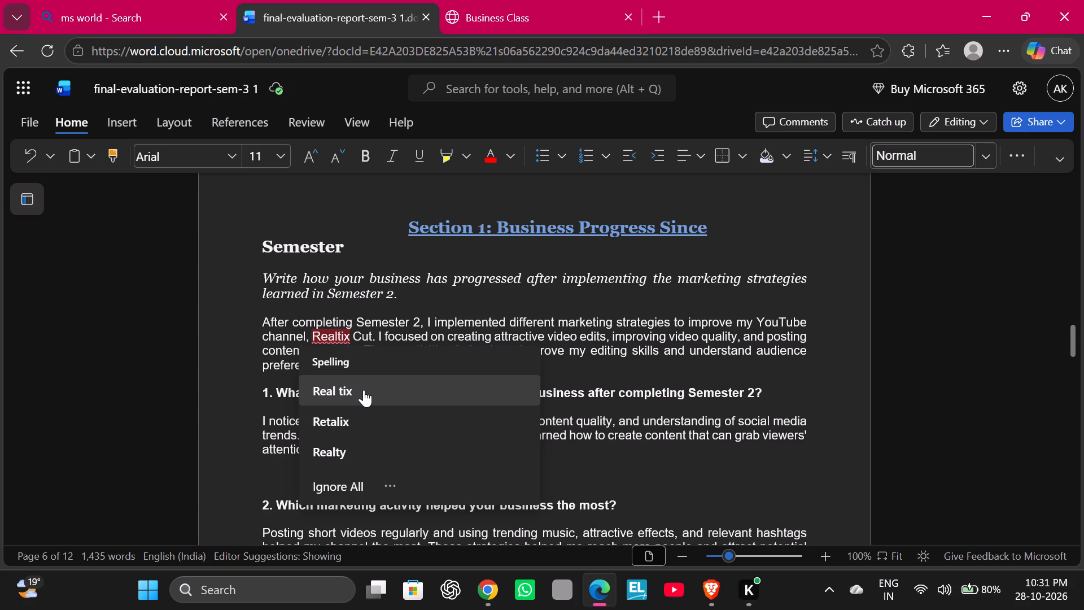
click(379, 320)
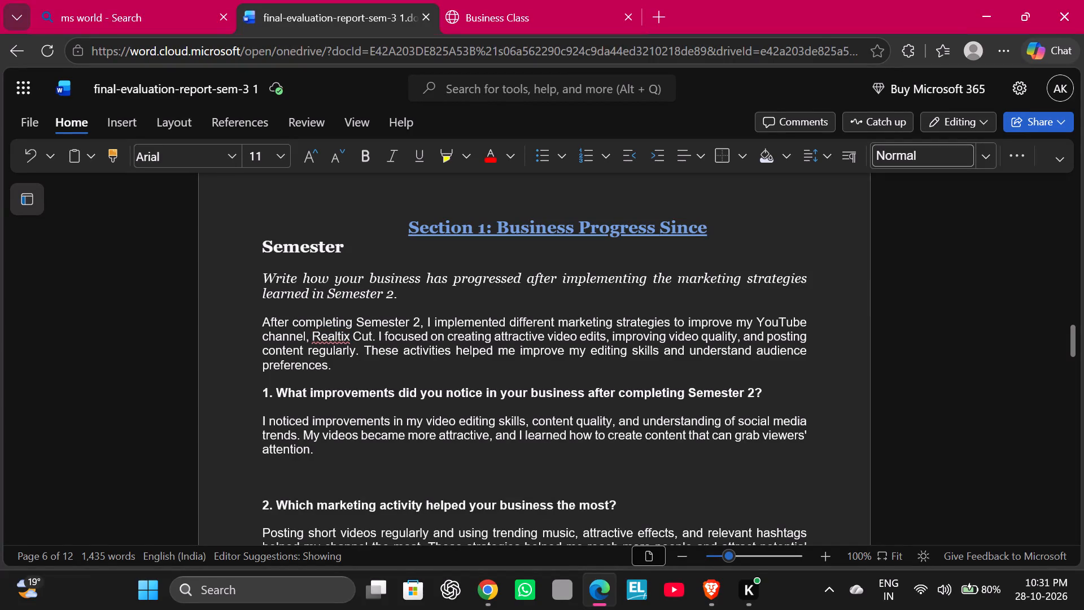
drag(372, 337, 314, 339)
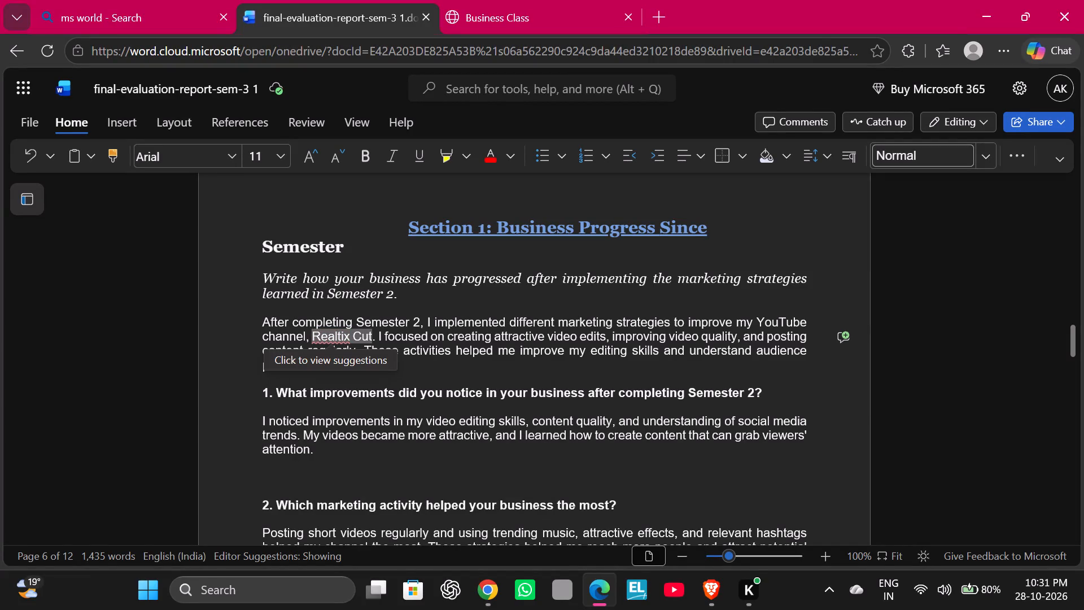
drag(314, 339, 313, 339)
key(BackSpace)
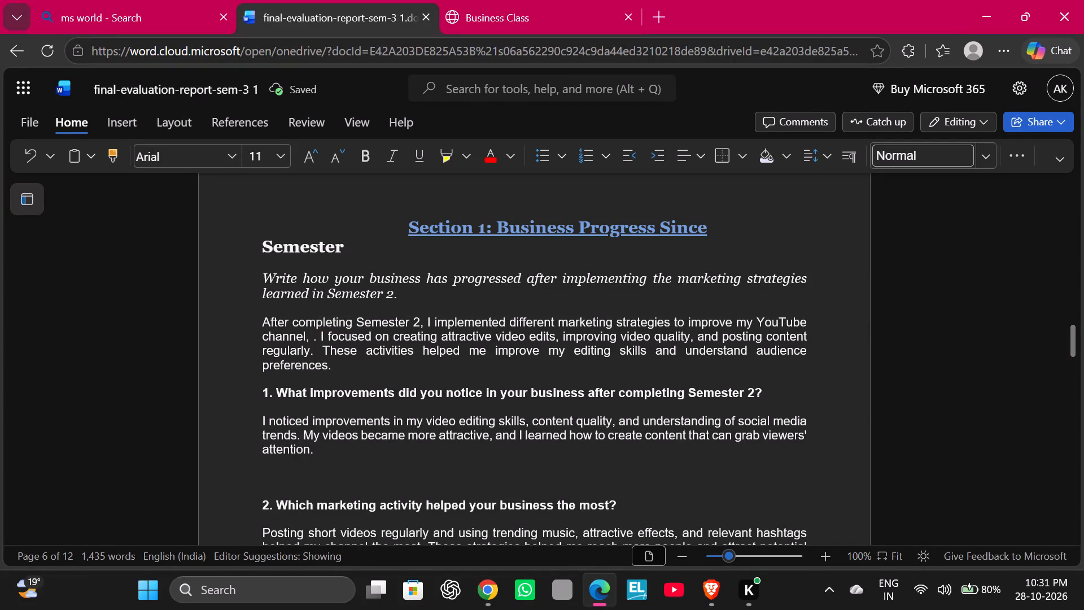
key(e)
text(dito)
key(r)
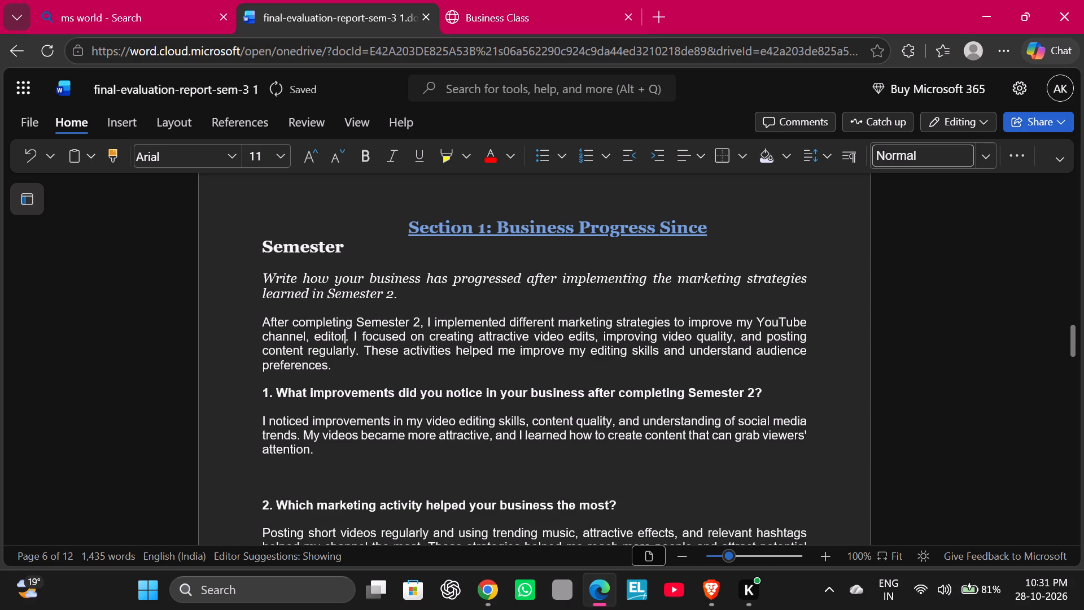
key(shift+underscore)
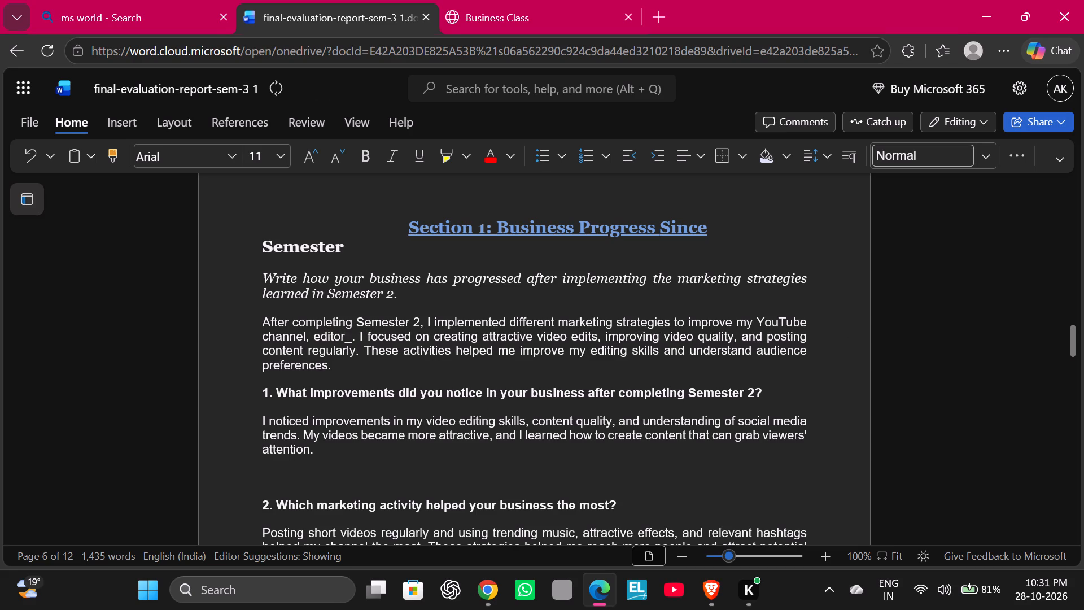
key(7)
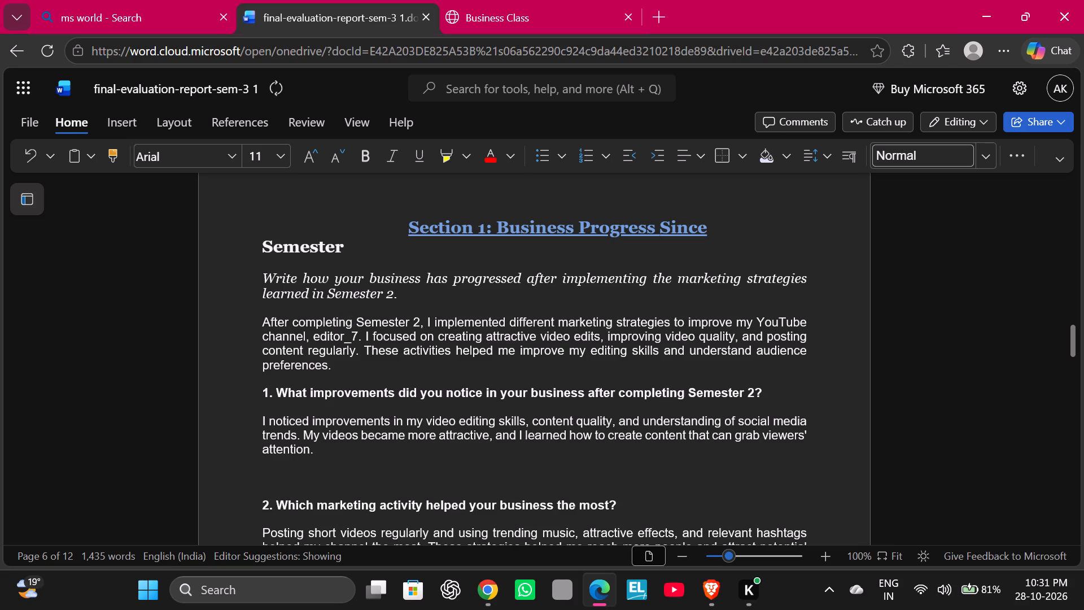
Copy the new channel name editor_7 from the Section 1 introductory paragraph.
drag(313, 337, 316, 337)
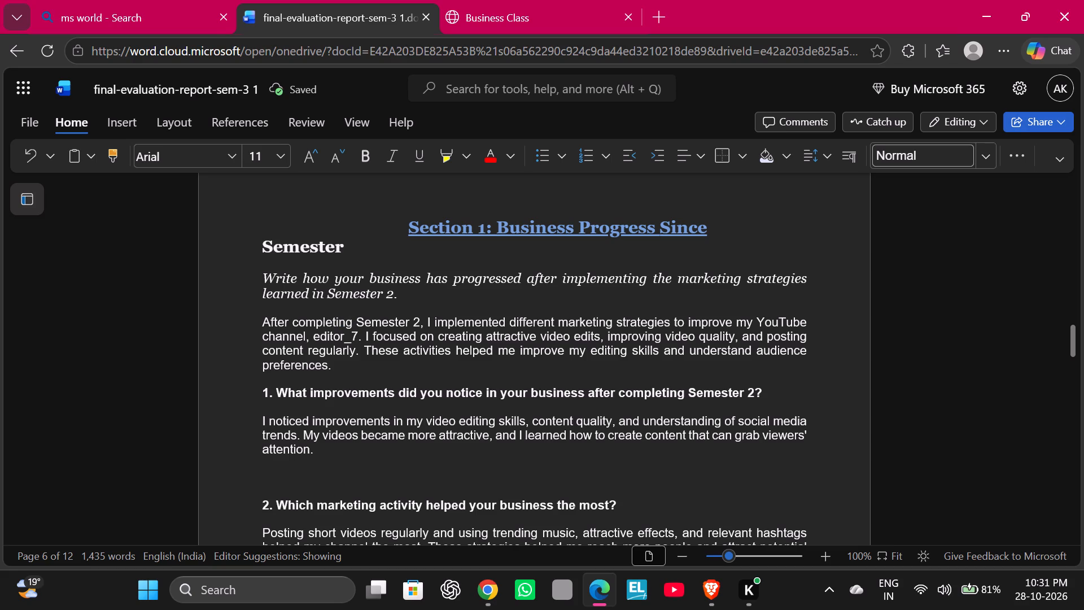
drag(316, 337, 357, 337)
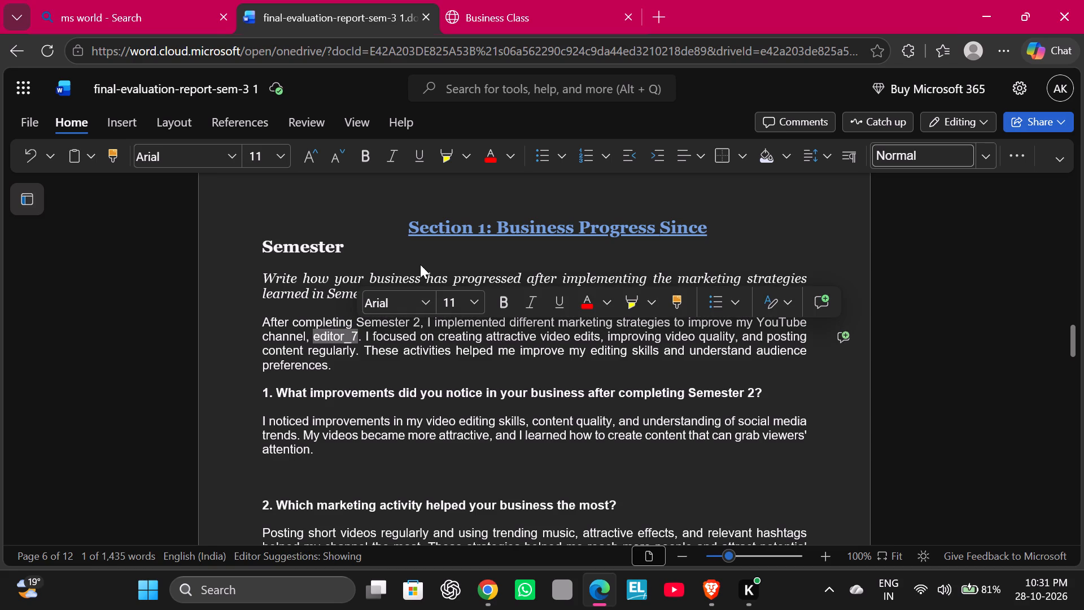
key(c)
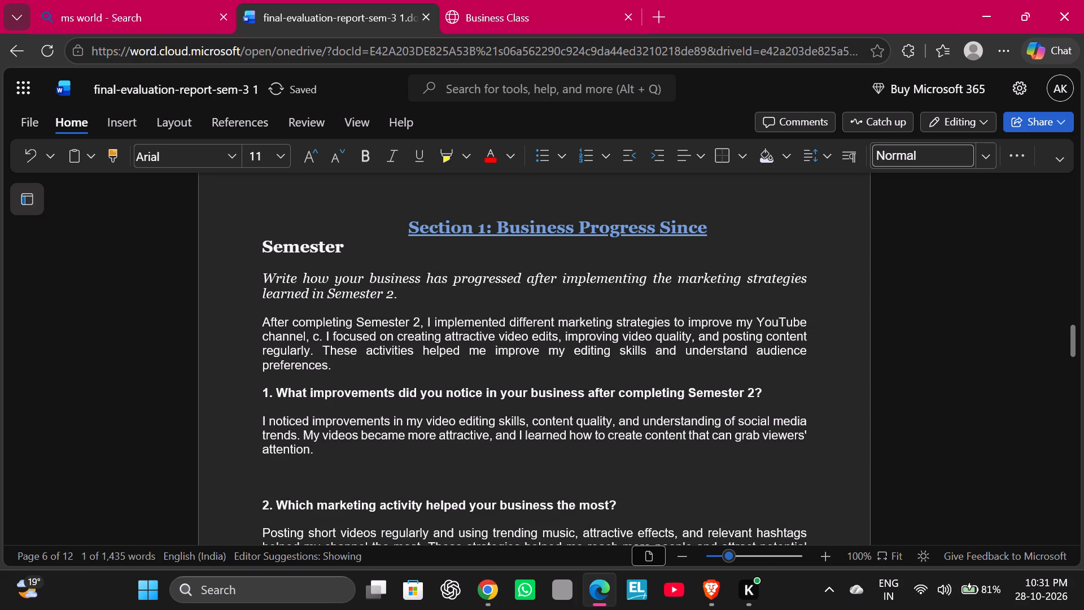
key(ctrl+z)
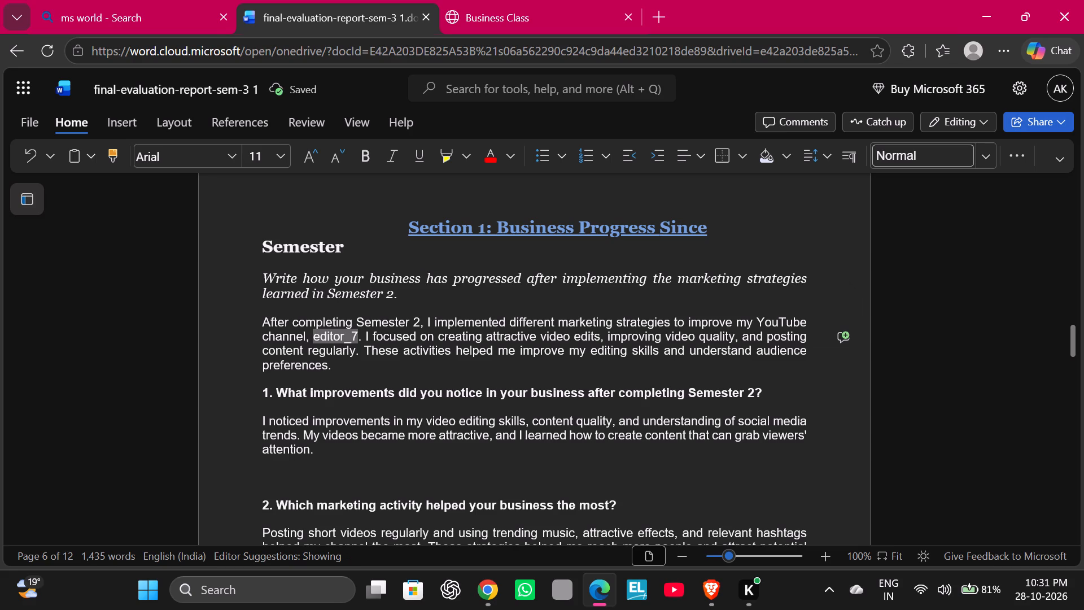
key(ctrl+c)
key(ctrl+c)
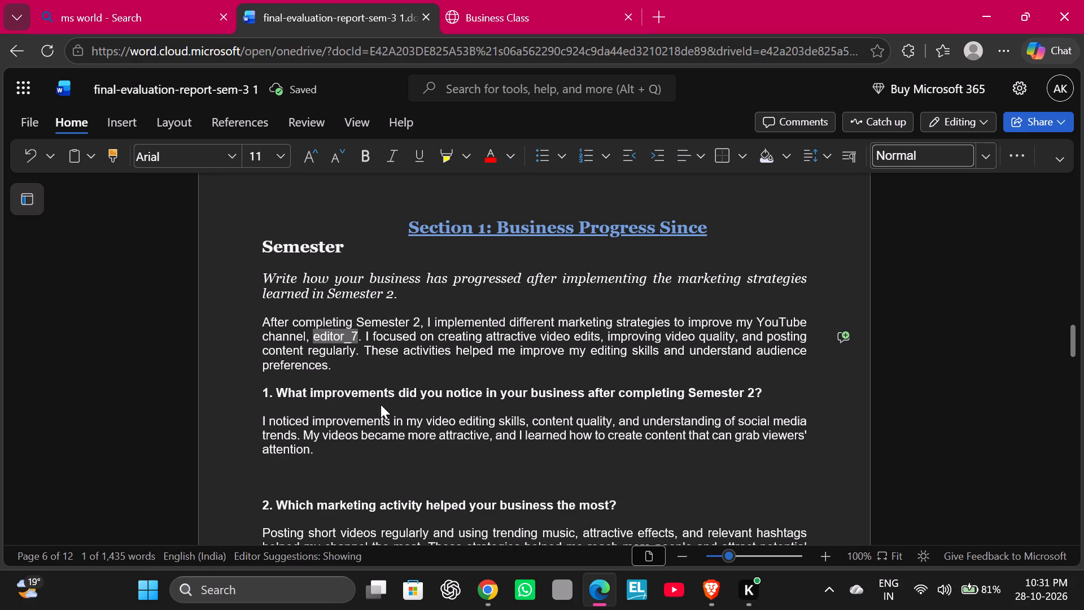
click(384, 413)
Replace Realtix Cut with the copied editor_7 in the Section 1 answer to question 3.
scroll(499, 394, down, 4)
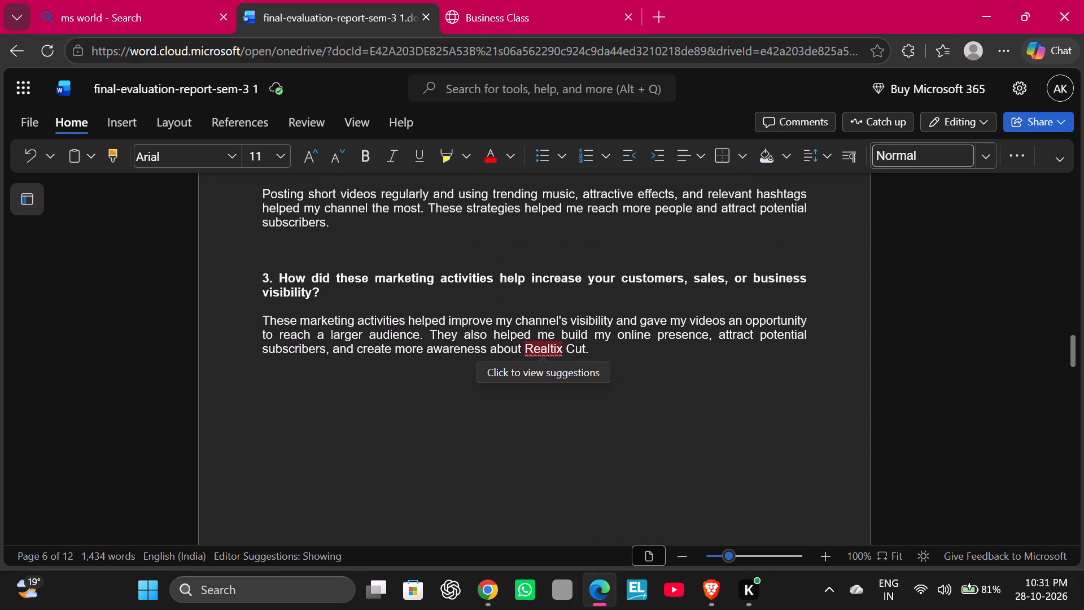
drag(524, 348, 586, 351)
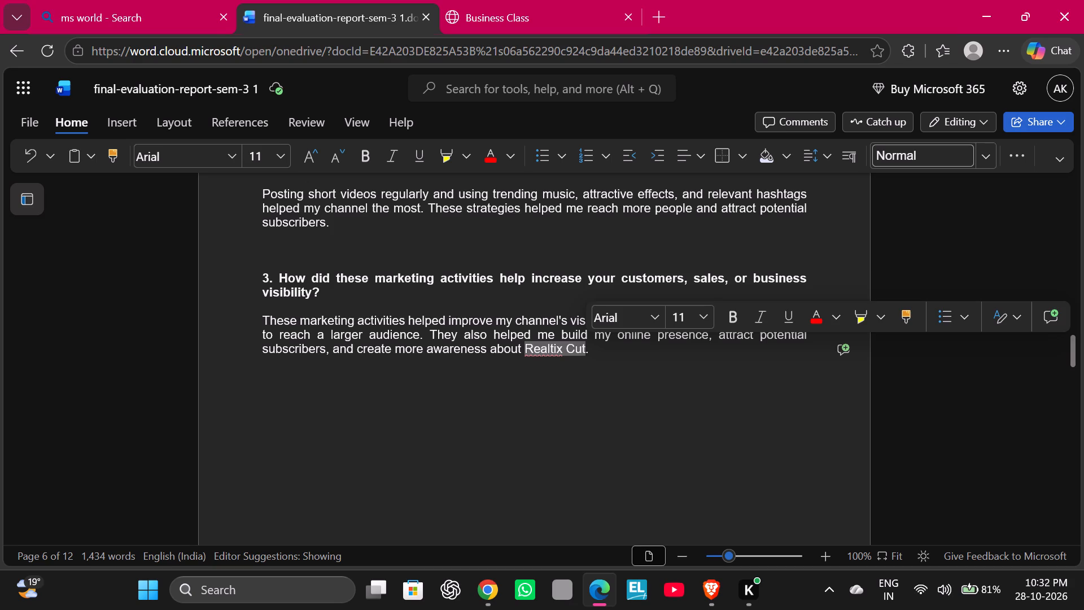
key(BackSpace)
key(ctrl+v)
click(454, 464)
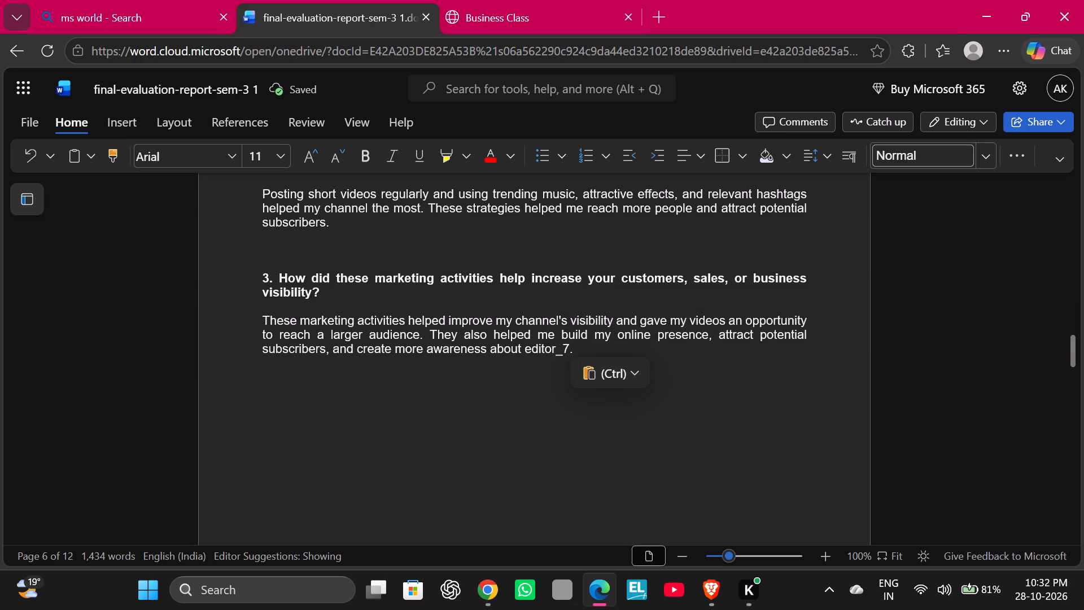
Replace Realtix Cut with the copied editor_7 in the introductory paragraph of Section 2, Operational Systems and Workflow.
scroll(473, 430, down, 7)
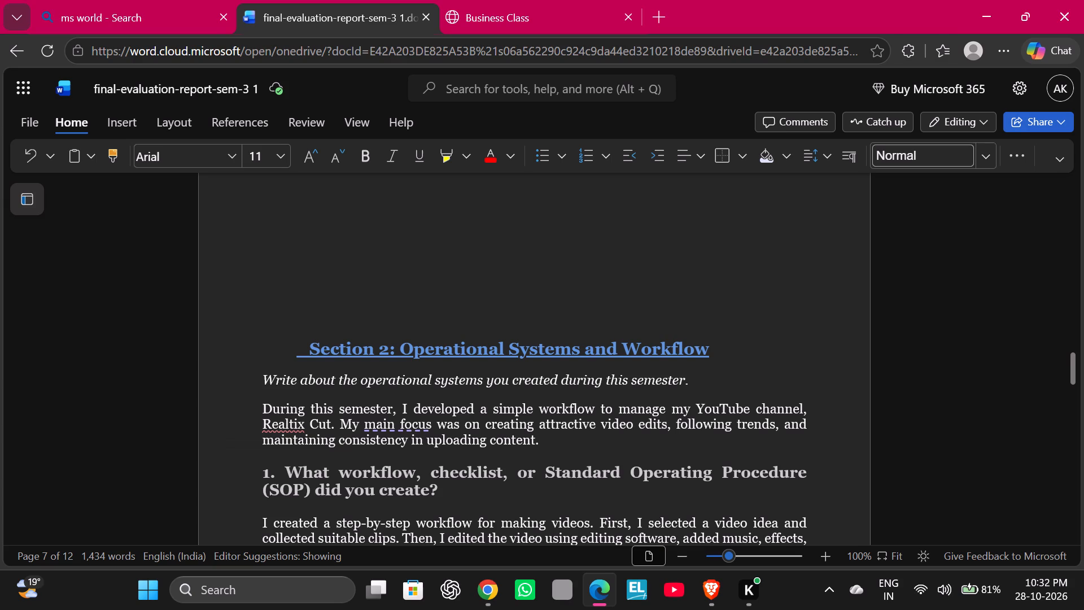
drag(333, 422, 279, 428)
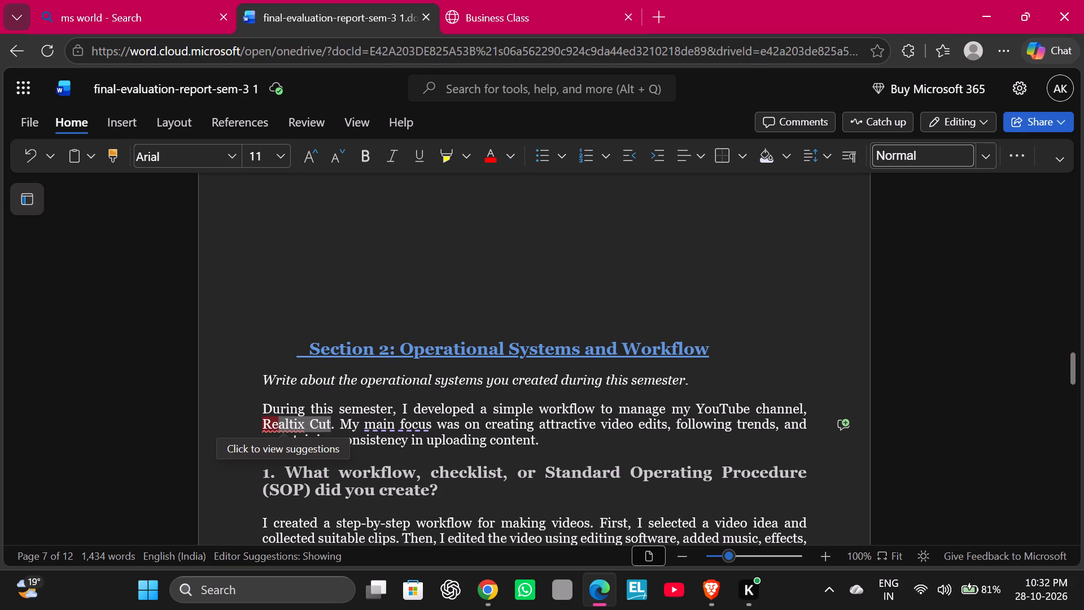
drag(279, 428, 261, 429)
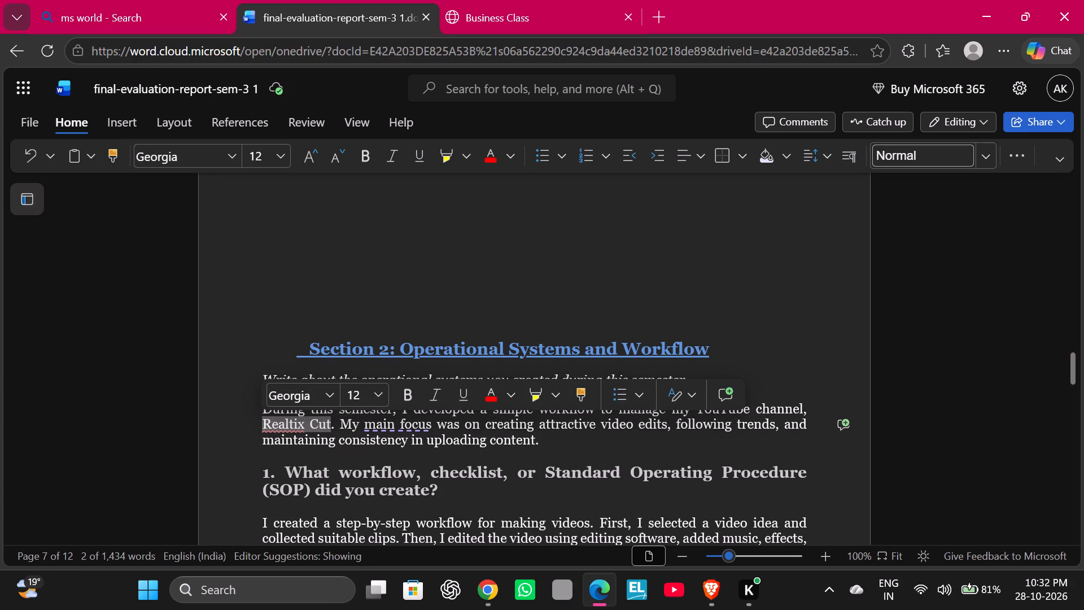
key(BackSpace)
key(ctrl+v)
click(645, 477)
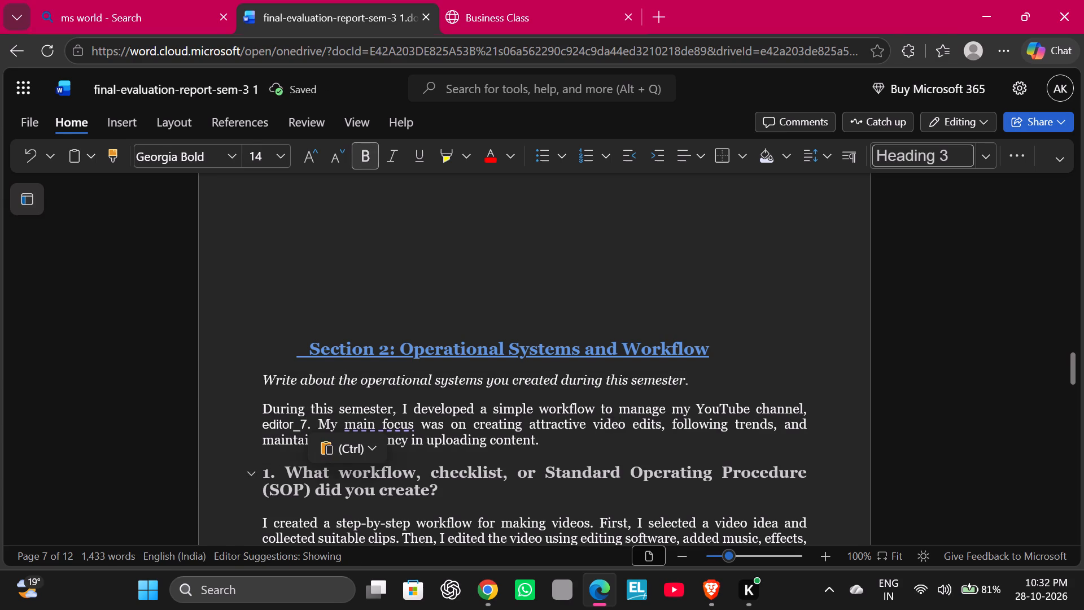
click(575, 468)
Replace Realtix Cut with the copied editor_7 at the end of the Section 2 answer to question 3.
scroll(505, 503, down, 2)
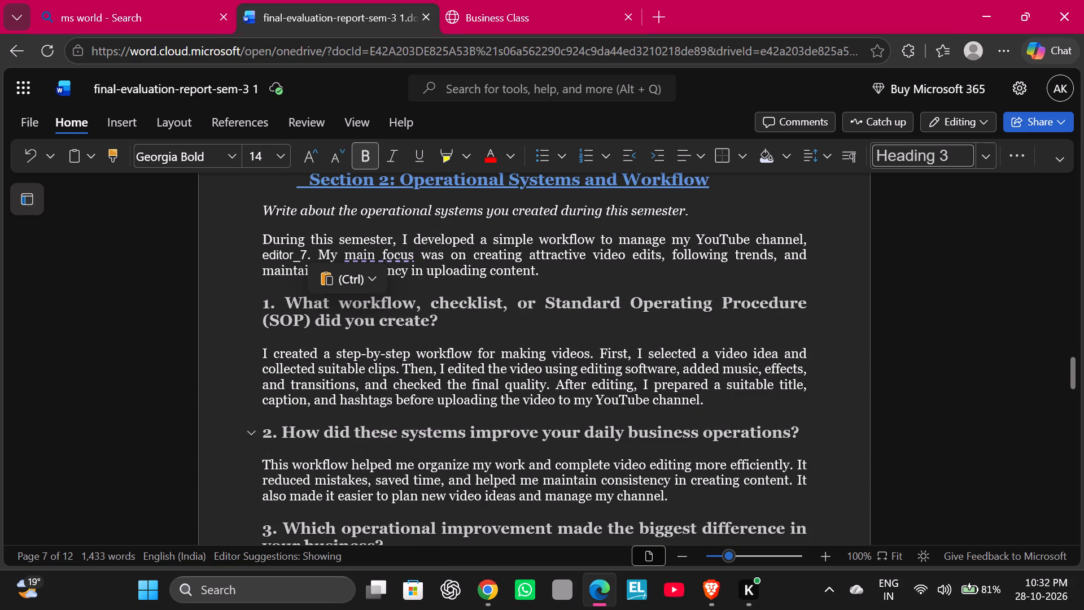
scroll(440, 483, down, 1)
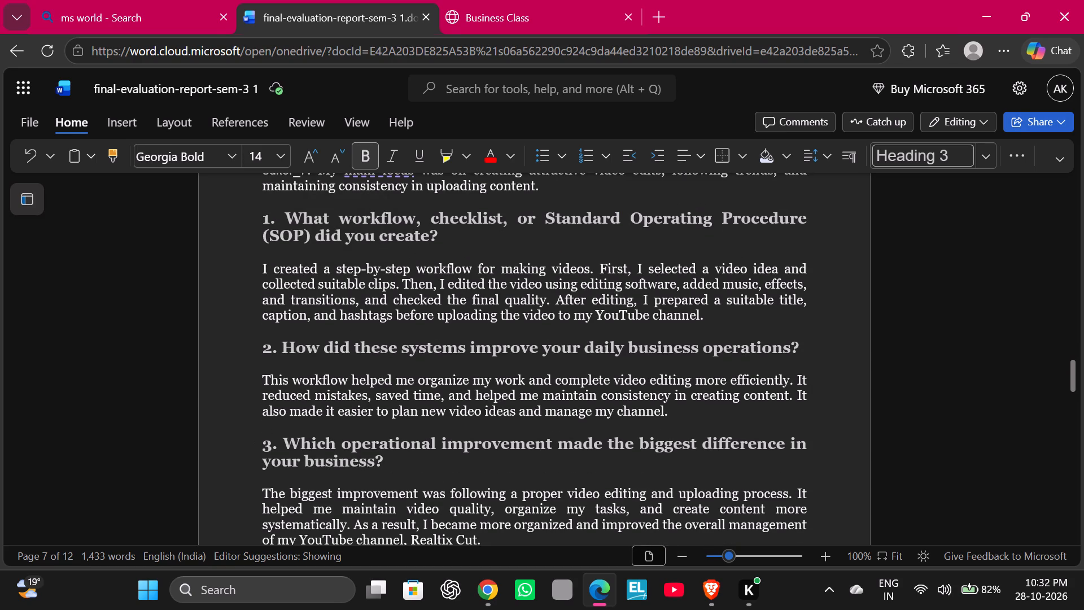
scroll(560, 469, down, 1)
drag(413, 456, 413, 456)
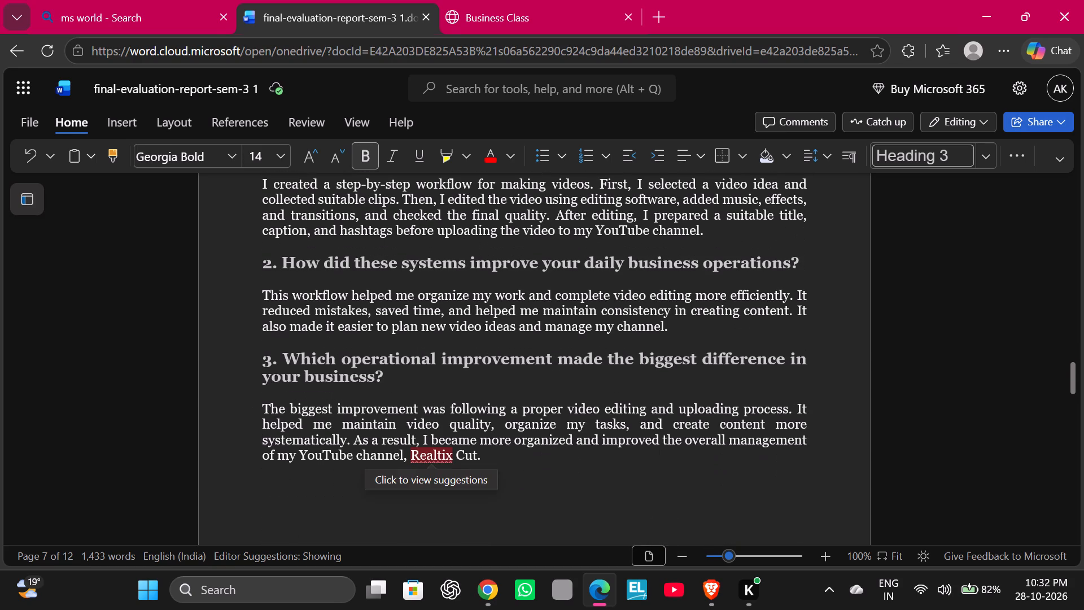
drag(413, 456, 508, 456)
key(BackSpace)
key(ctrl+v)
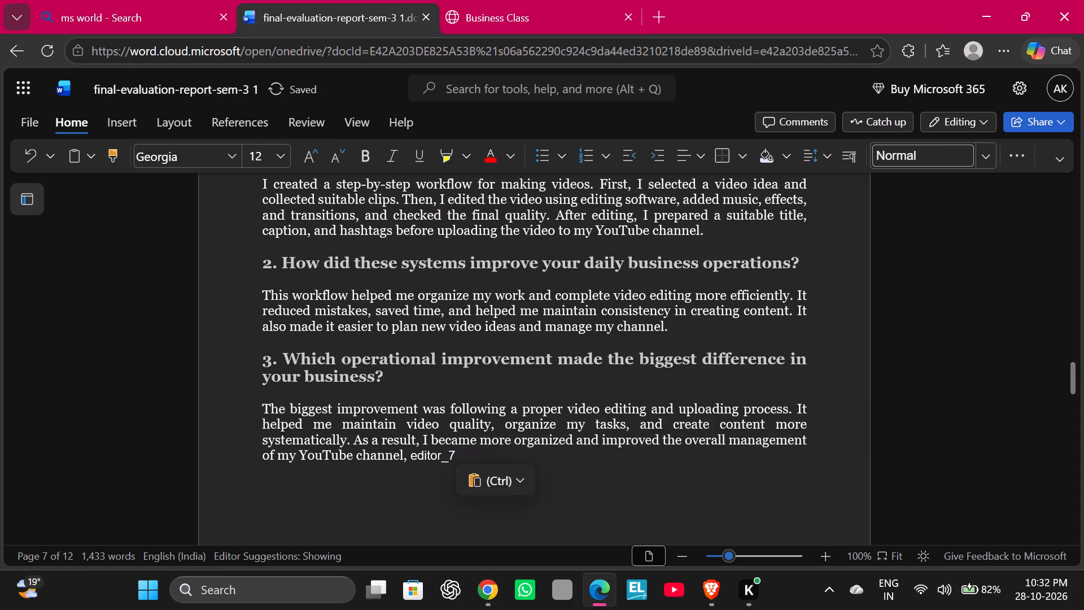
click(672, 472)
Replace Realtix Cut with the copied editor_7 in the introductory paragraph of Section 3, Customer Experience and Business Management.
scroll(600, 464, down, 3)
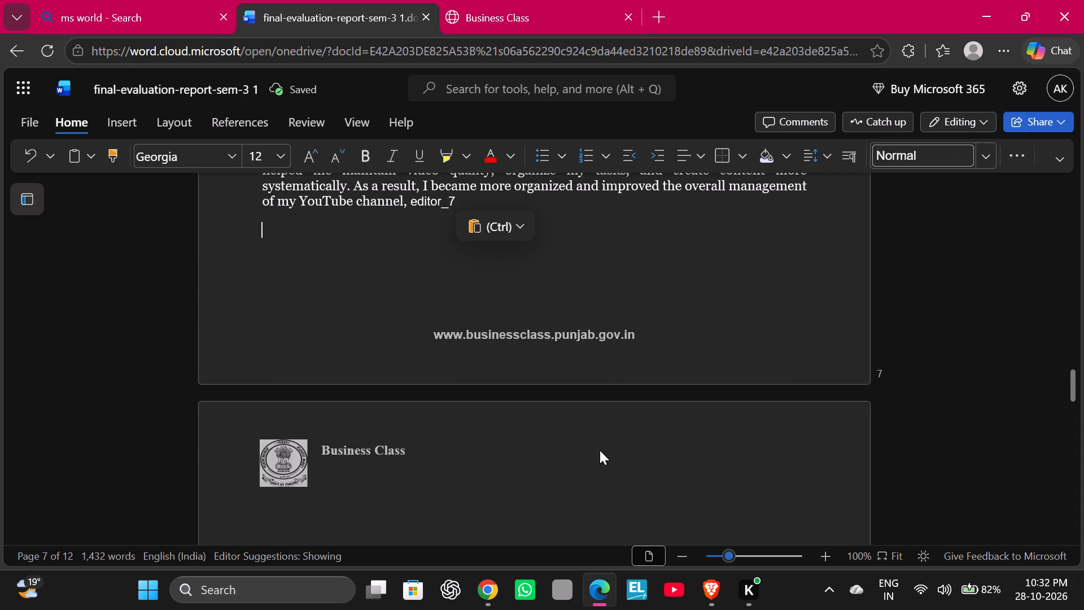
scroll(584, 435, down, 4)
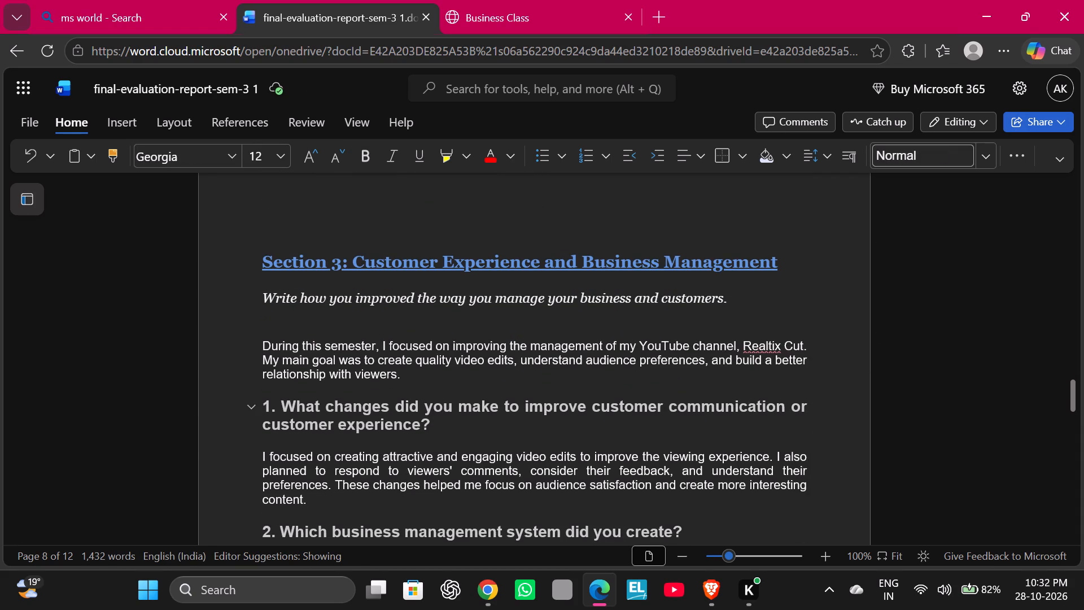
drag(743, 344, 773, 344)
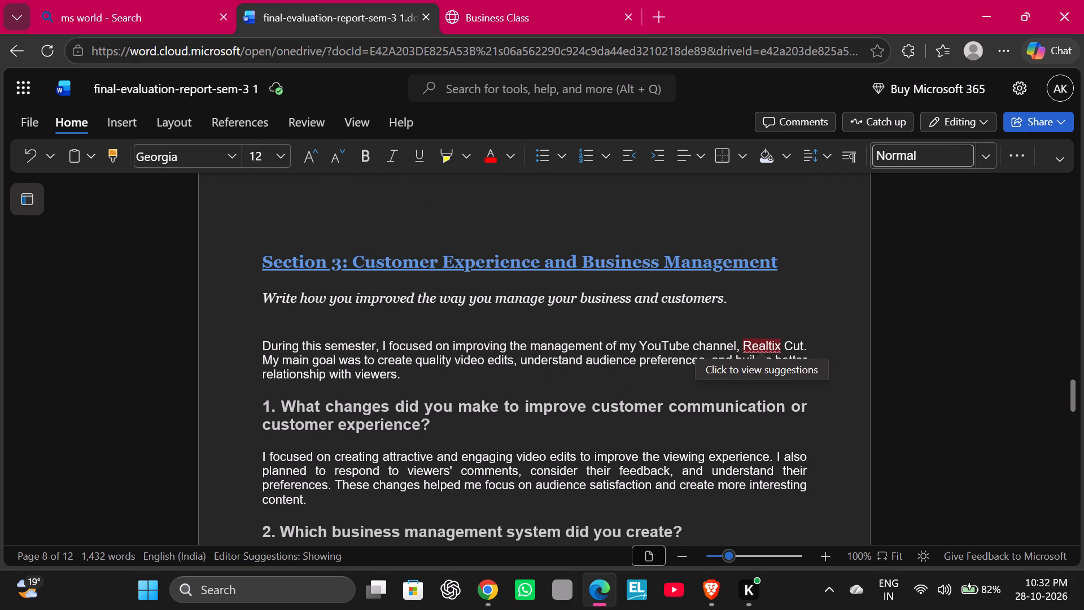
drag(773, 344, 810, 344)
key(BackSpace)
key(ctrl+v)
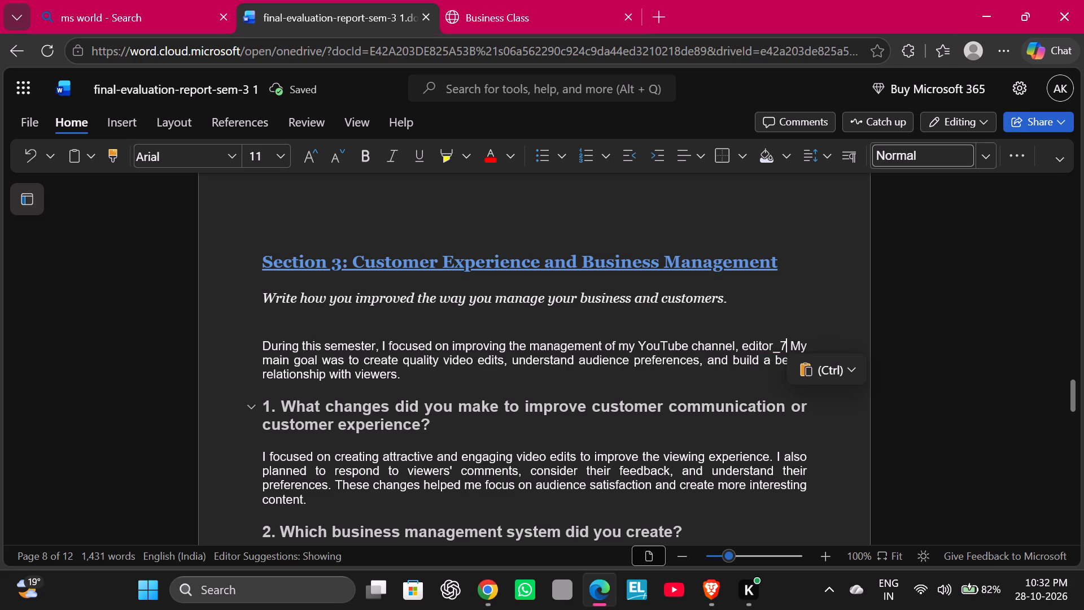
Replace Realtix Cut with the copied editor_7 in the Section 3 answer to question 3.
scroll(452, 454, down, 1)
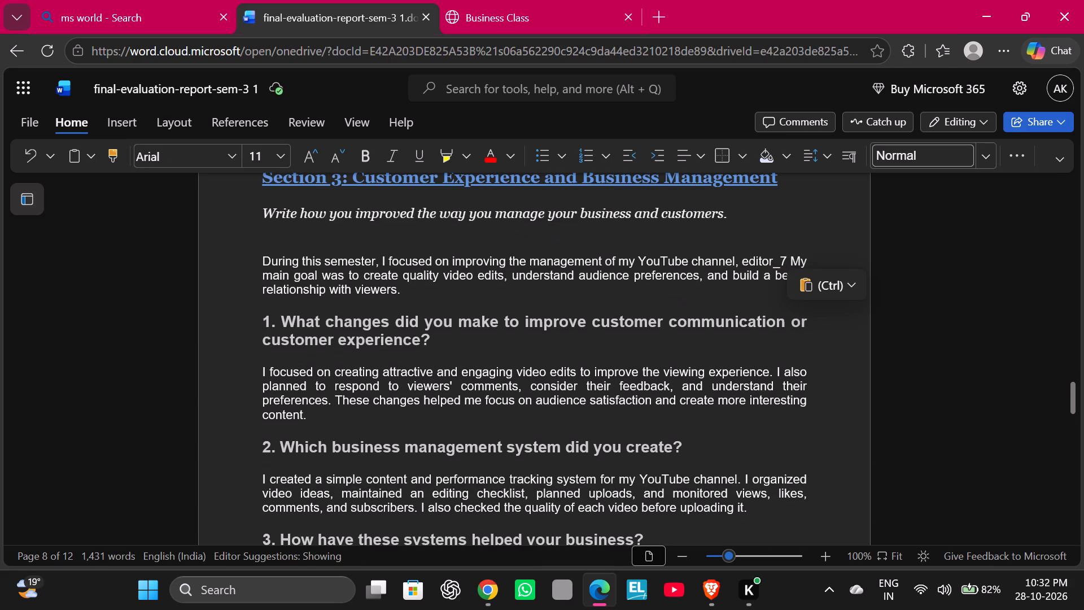
scroll(451, 457, down, 2)
click(515, 448)
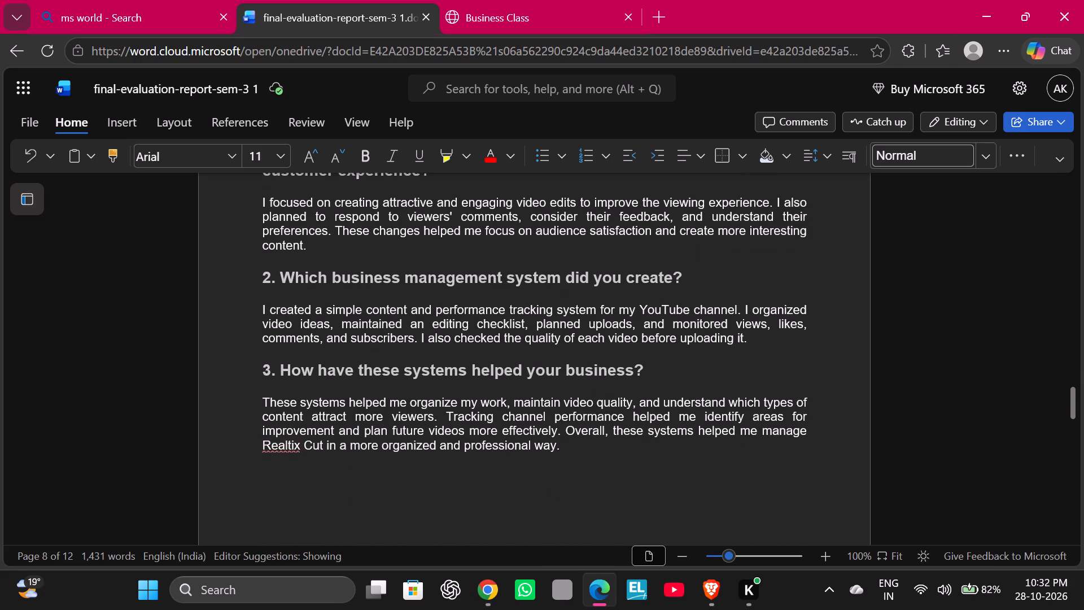
drag(324, 444, 253, 446)
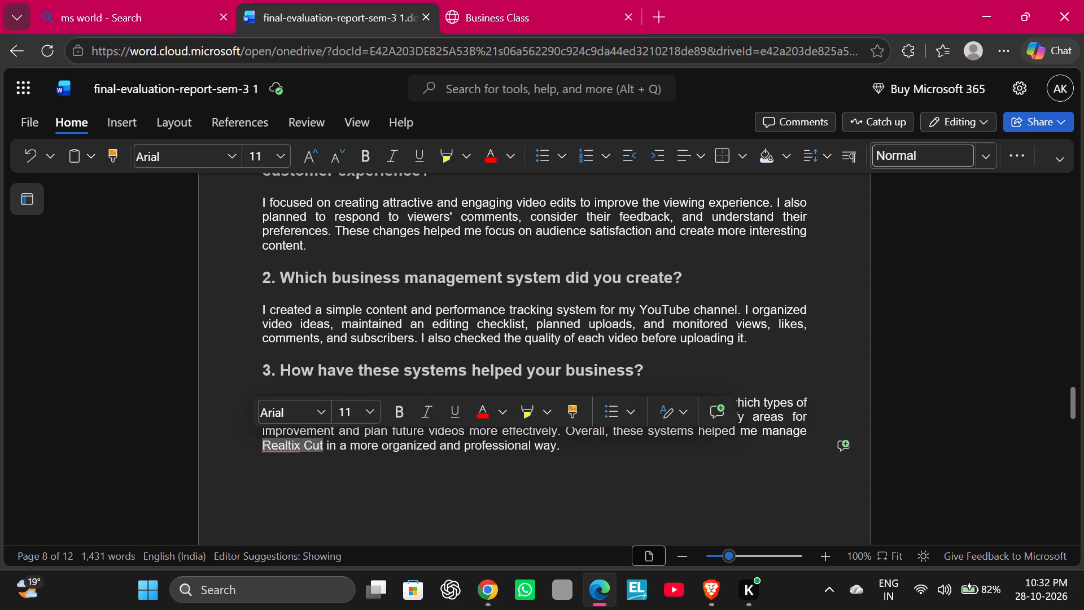
key(BackSpace)
key(ctrl+v)
click(598, 528)
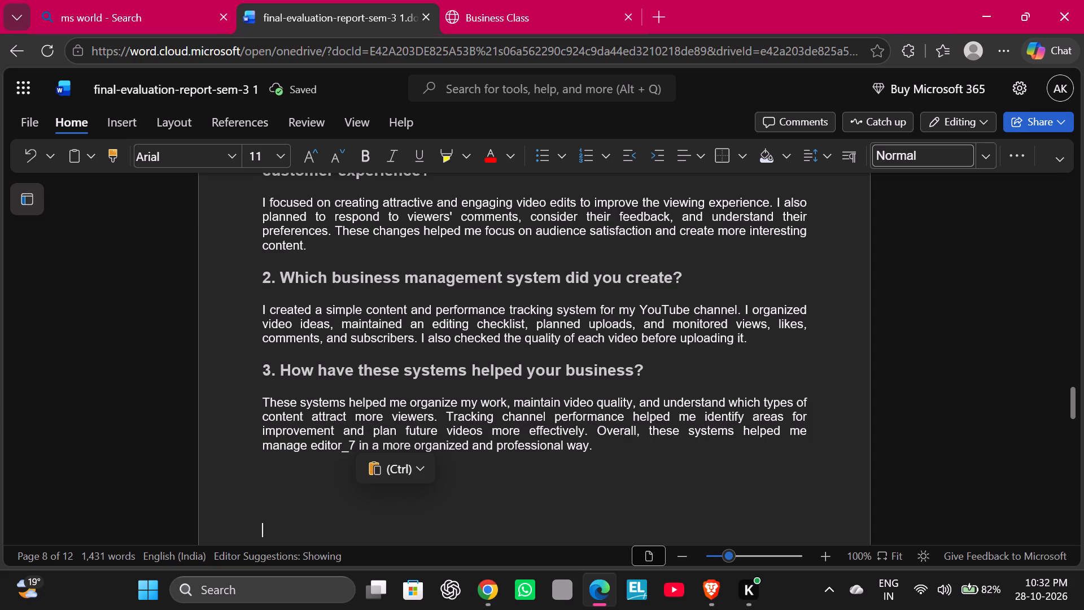
Replace Realtix Cut with the copied editor_7 in the introductory paragraph of Section 4, Performance Tracking and AI.
scroll(579, 518, down, 2)
scroll(524, 448, down, 3)
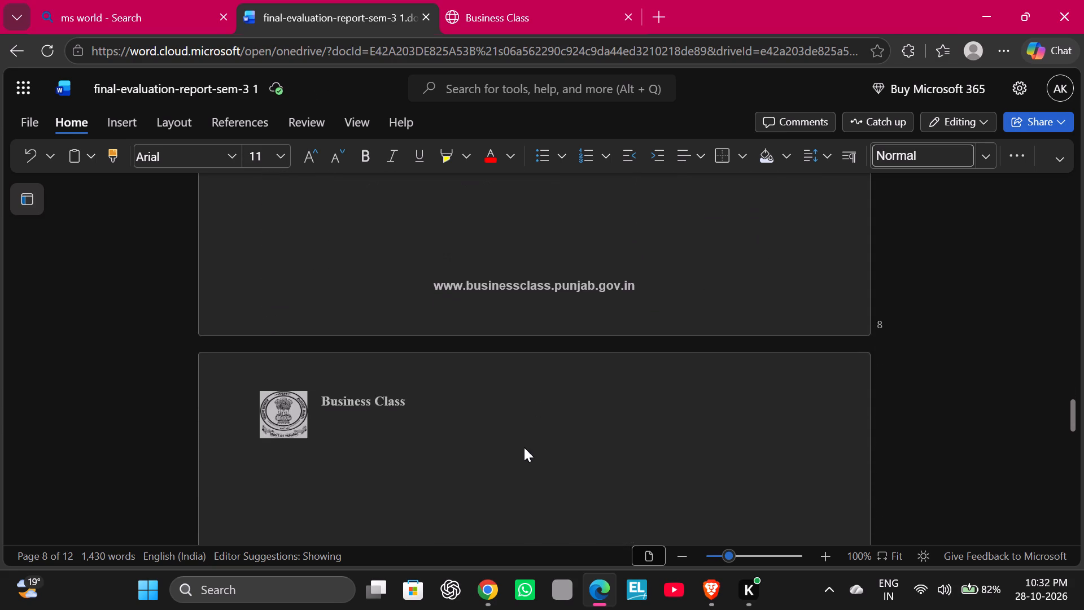
scroll(493, 447, down, 3)
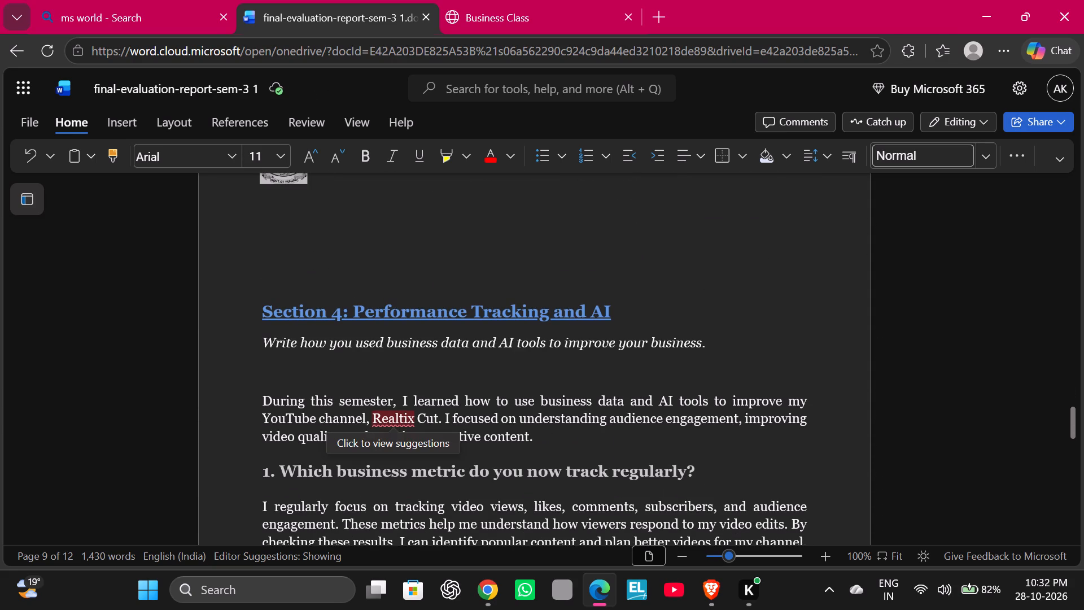
drag(374, 415, 440, 419)
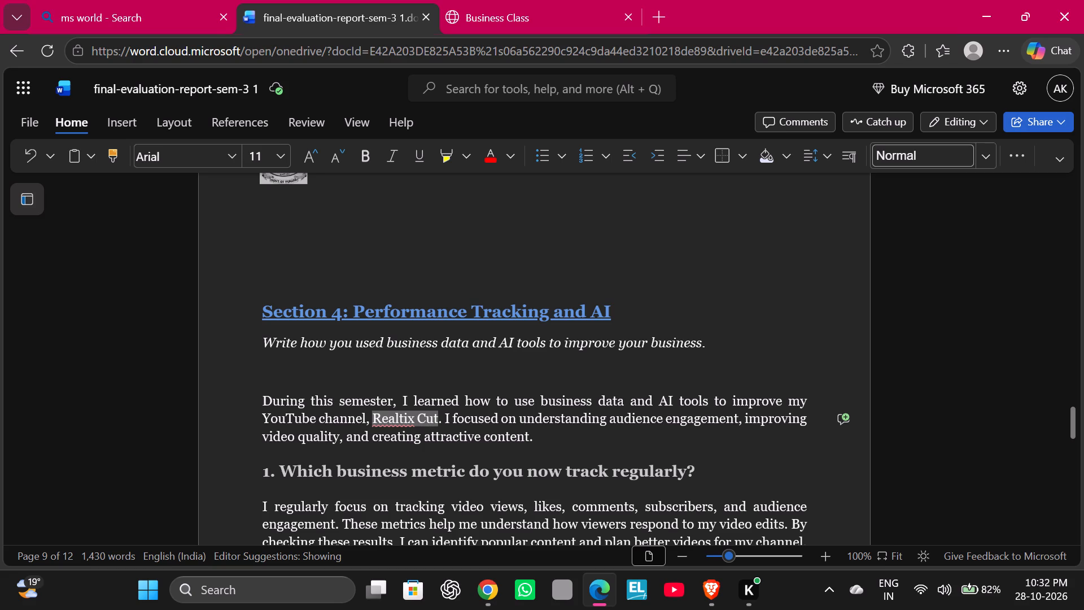
drag(440, 419, 438, 420)
key(BackSpace)
key(ctrl+v)
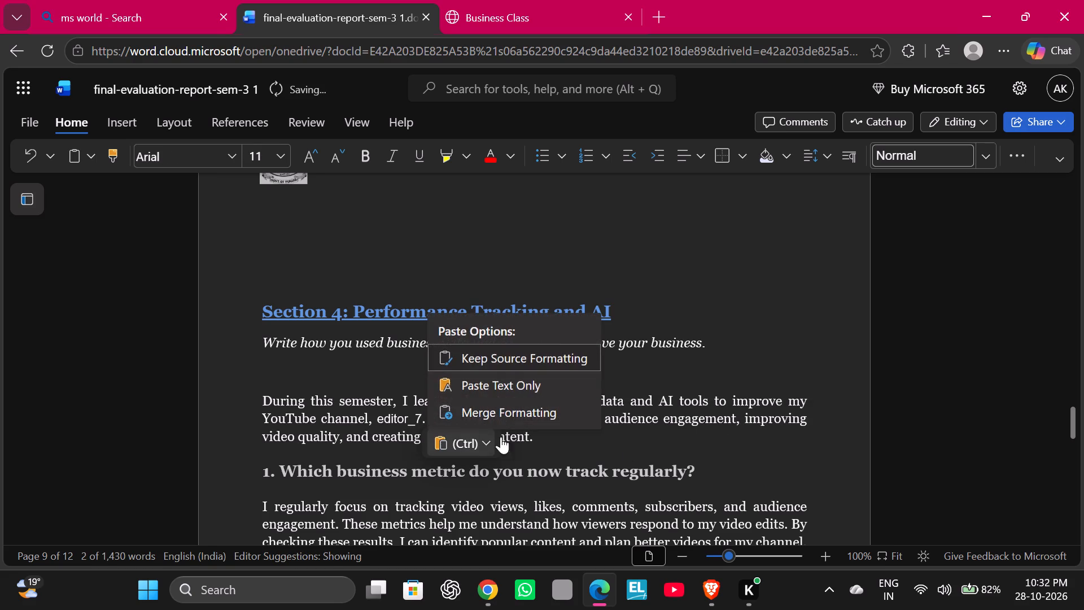
click(630, 449)
click(329, 473)
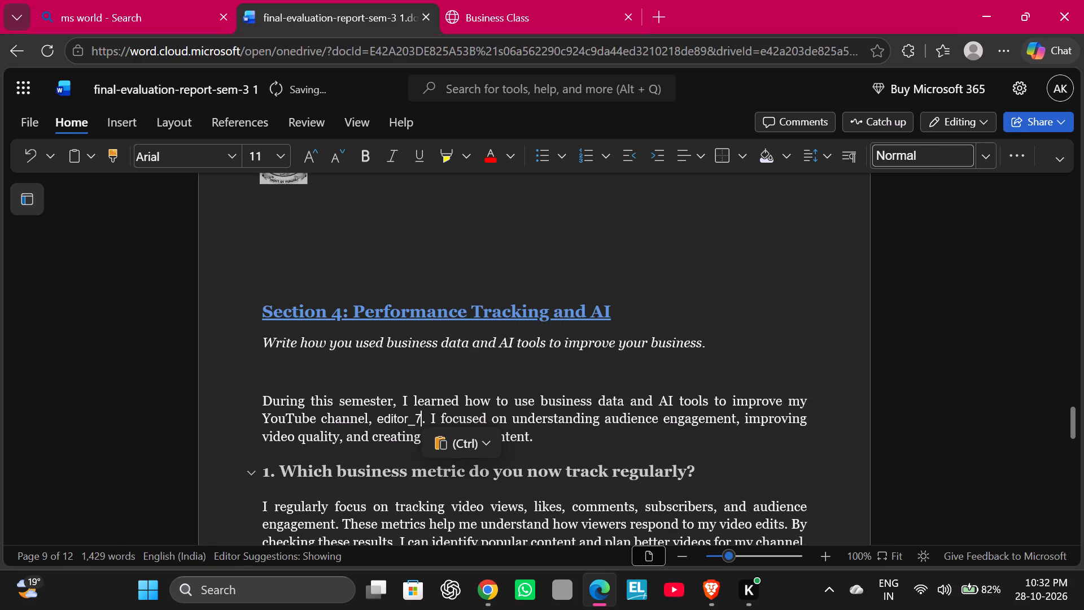
Replace Realtix Cut with the copied editor_7, followed by a period, at the end of the Section 4 answer to question 2.
scroll(368, 489, down, 2)
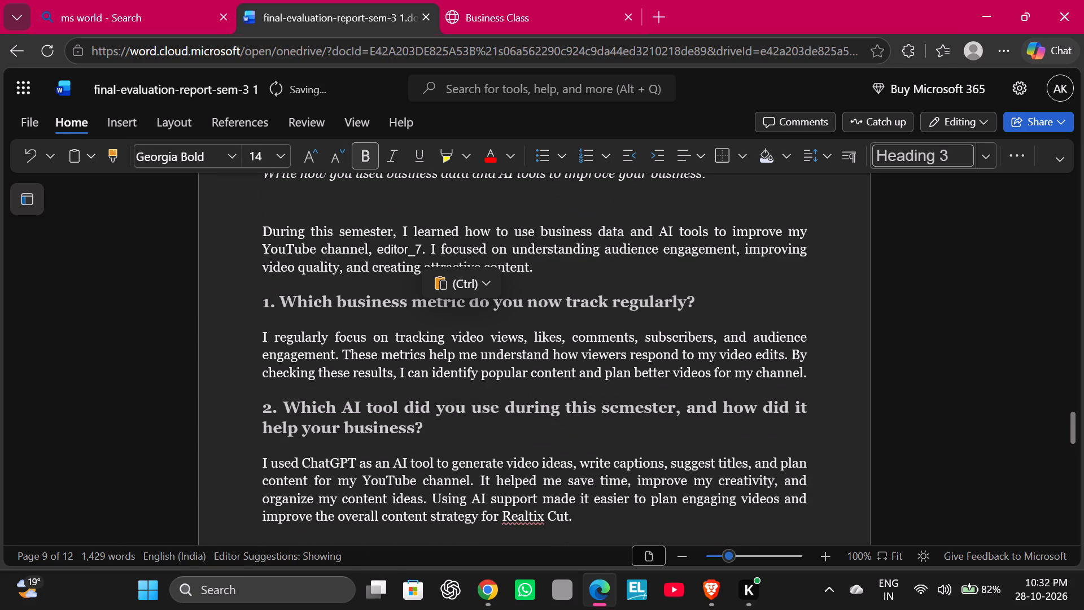
scroll(496, 480, down, 2)
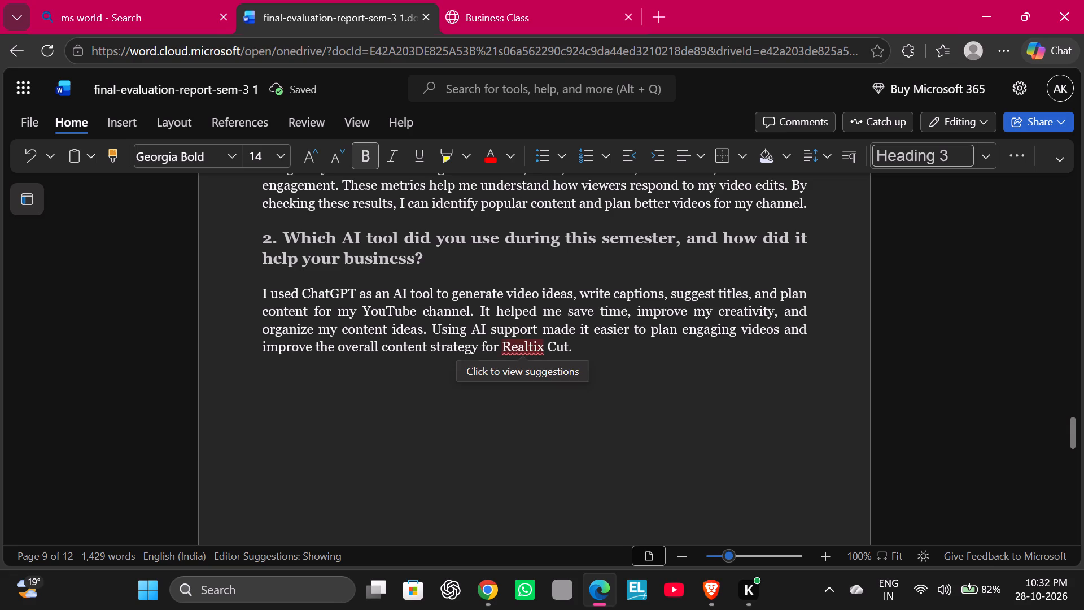
drag(504, 345, 595, 355)
key(BackSpace)
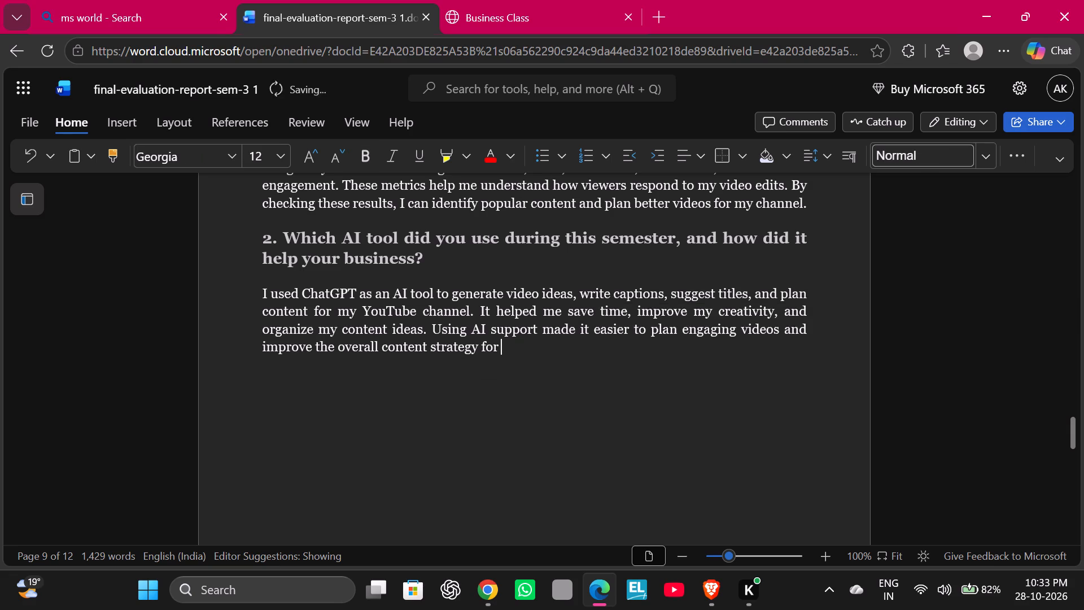
key(ctrl+v)
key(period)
Replace Realtix Cut with the copied editor_7 in the introductory paragraph of Section 5, Business Growth and Future Planning.
scroll(487, 356, down, 4)
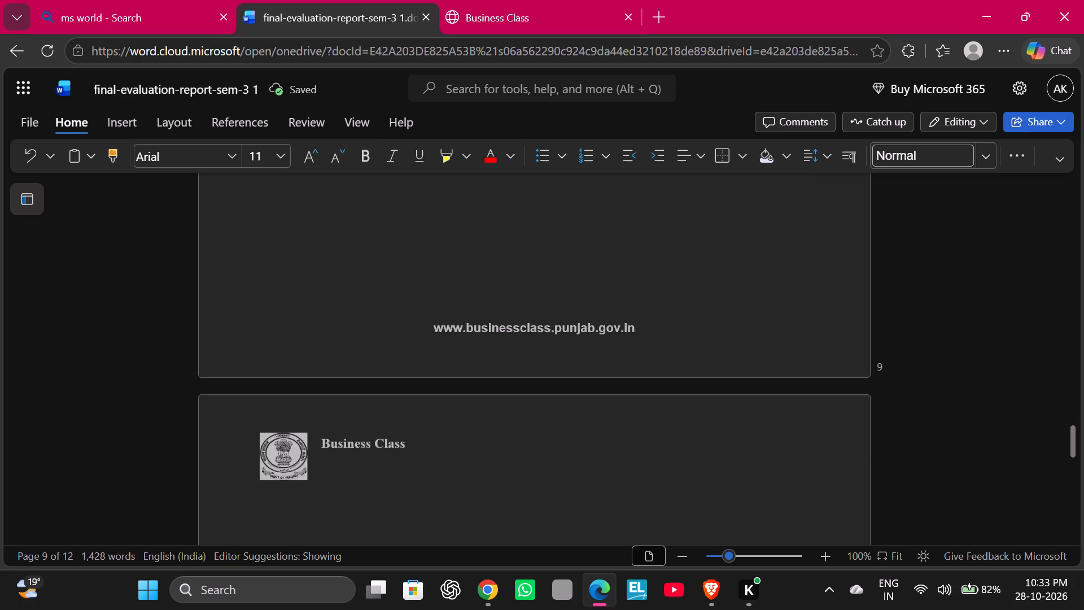
scroll(486, 352, down, 4)
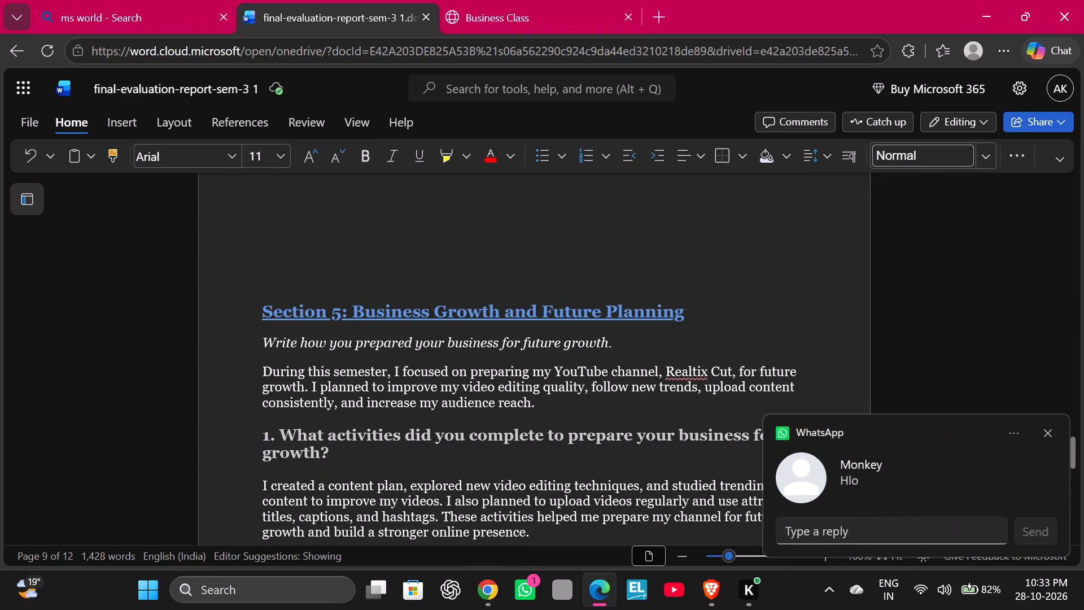
drag(666, 369, 705, 368)
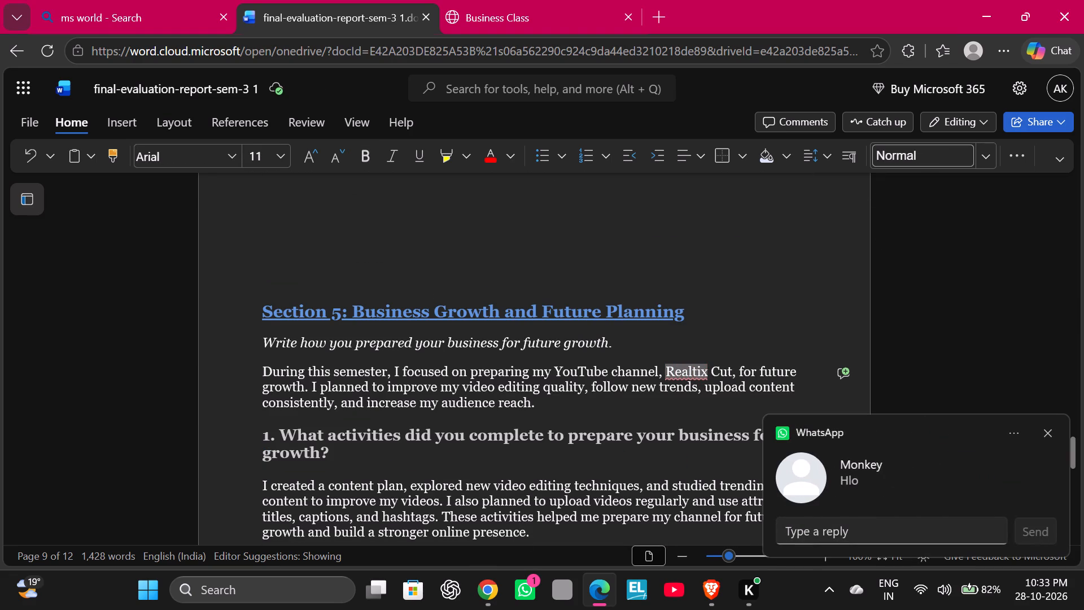
drag(705, 368, 729, 368)
key(BackSpace)
key(Right)
key(BackSpace)
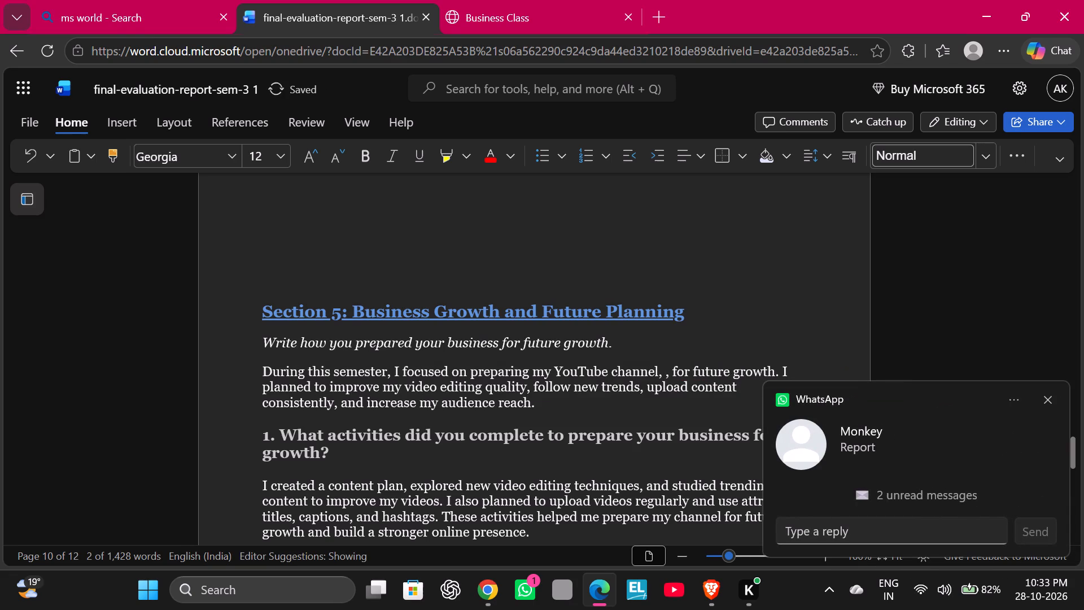
key(ctrl+v)
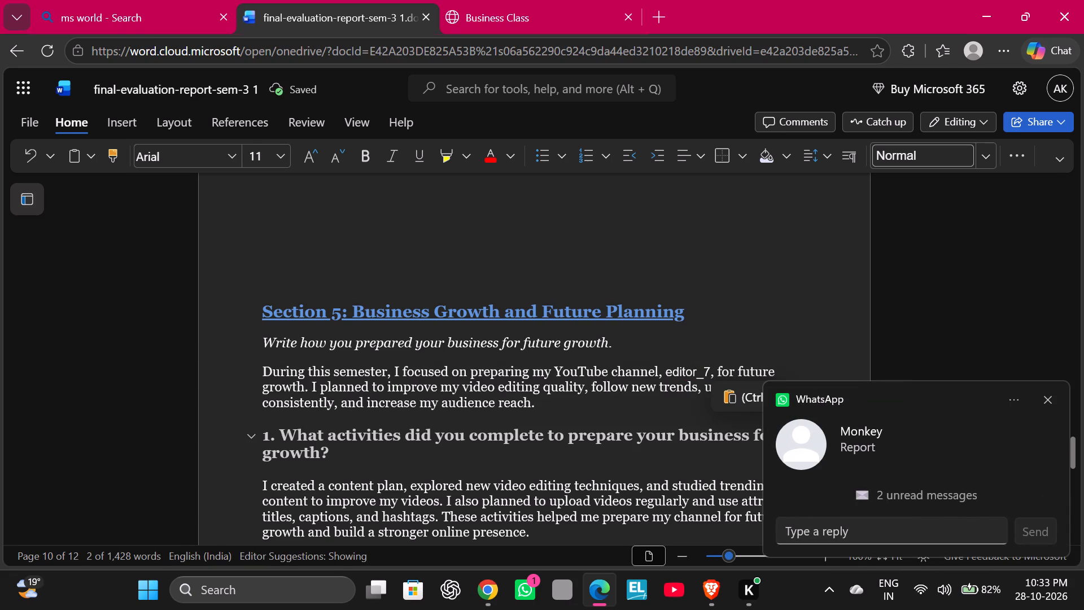
click(562, 453)
Replace Realtix Cut with the copied editor_7 in the introductory paragraph of Section 6, Experience and Learning.
scroll(383, 437, down, 1)
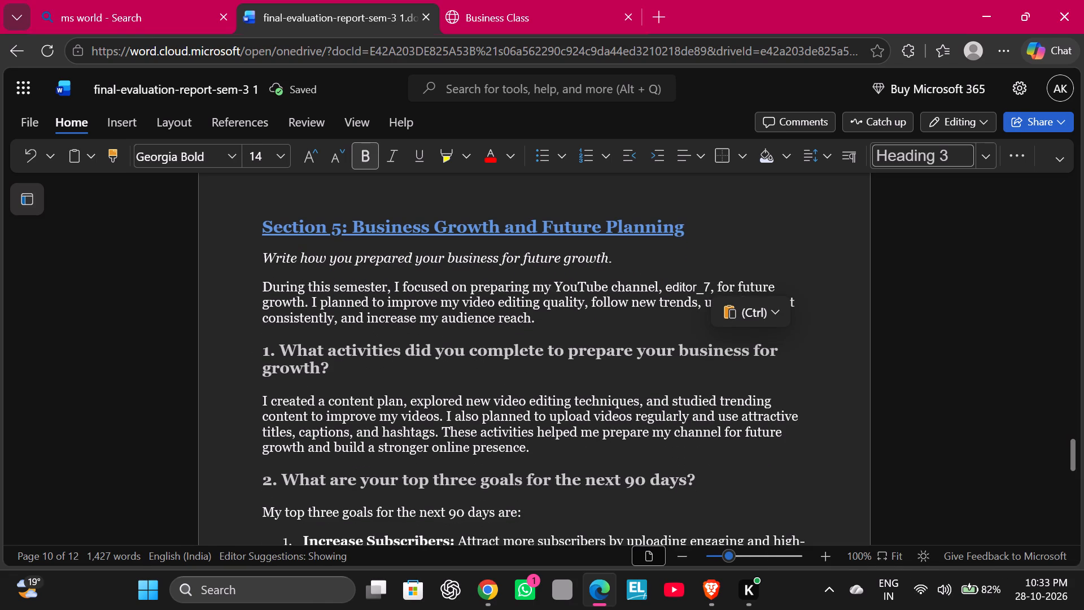
scroll(425, 443, down, 1)
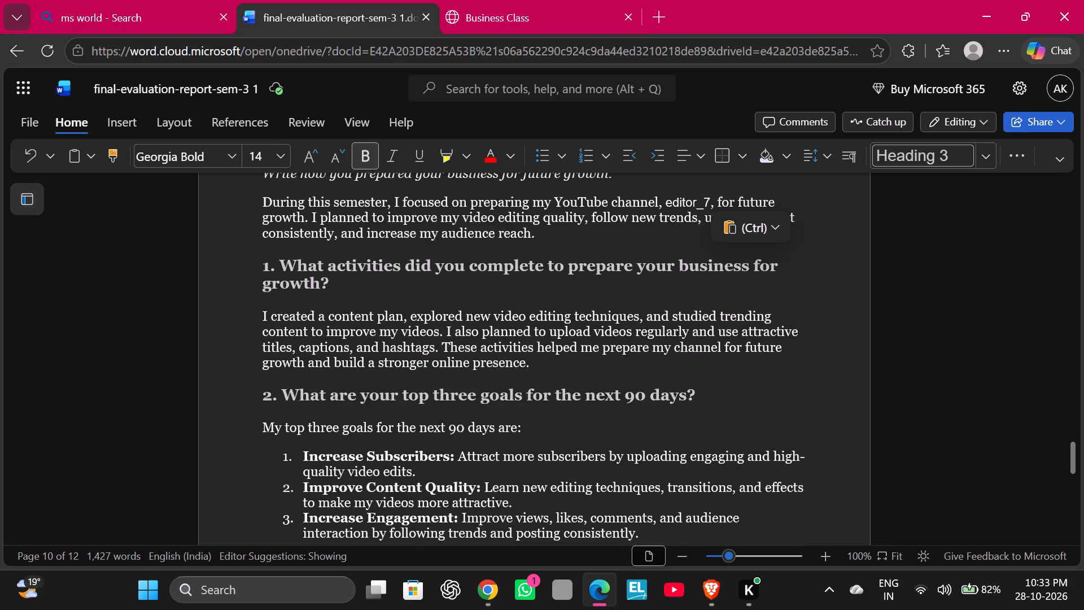
scroll(432, 437, down, 2)
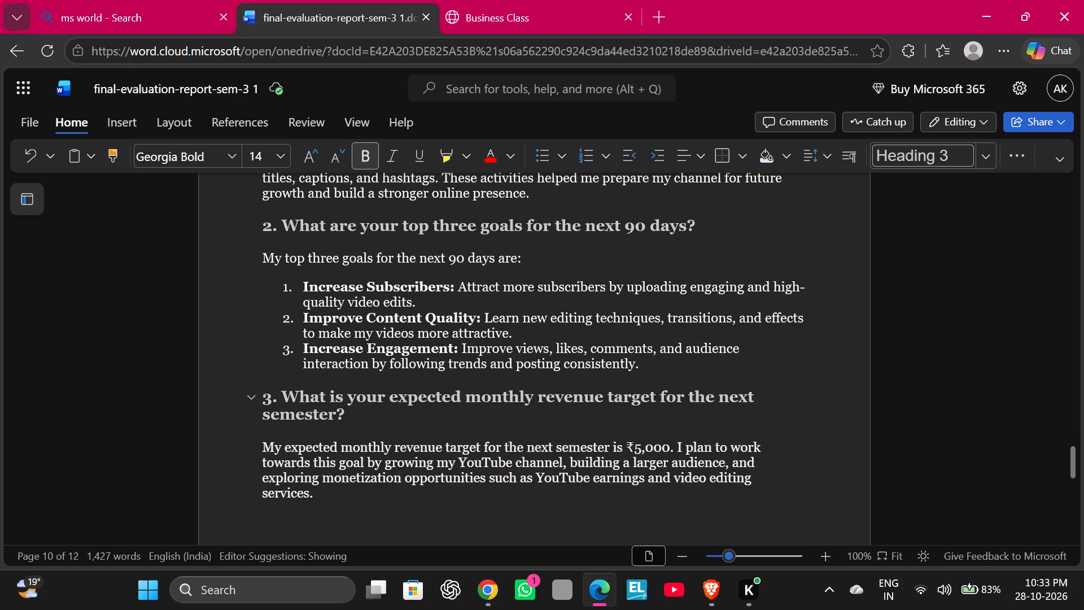
scroll(447, 439, down, 1)
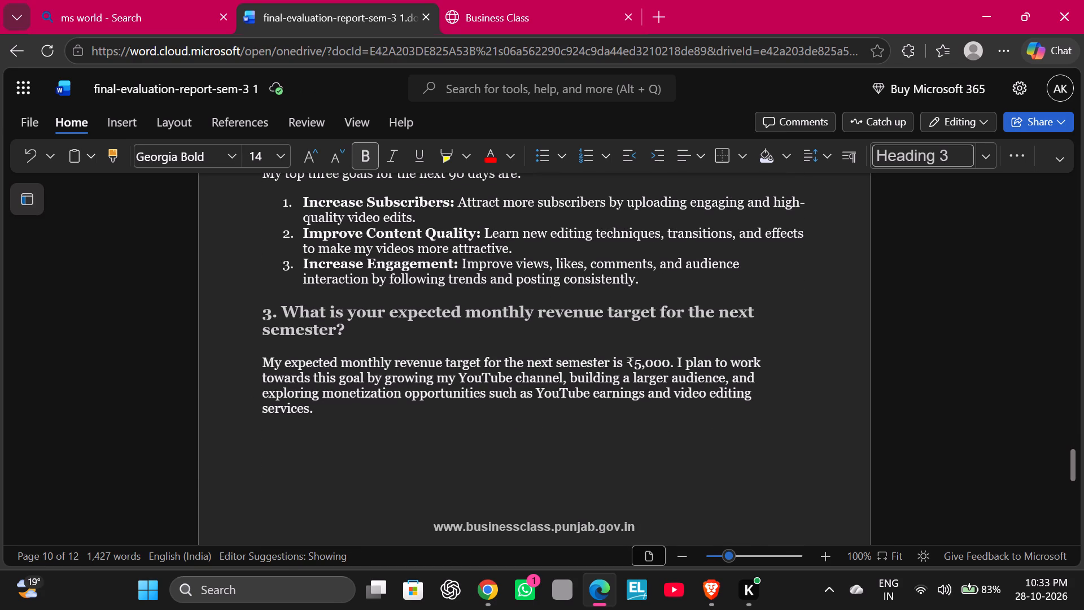
scroll(447, 439, down, 6)
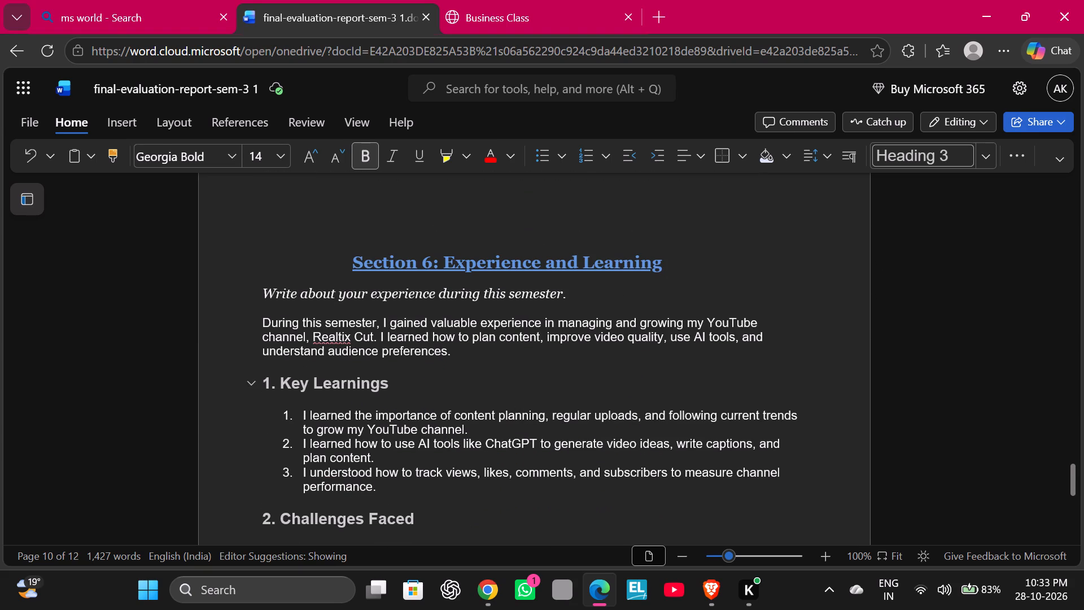
drag(311, 335, 328, 333)
drag(328, 333, 371, 333)
key(BackSpace)
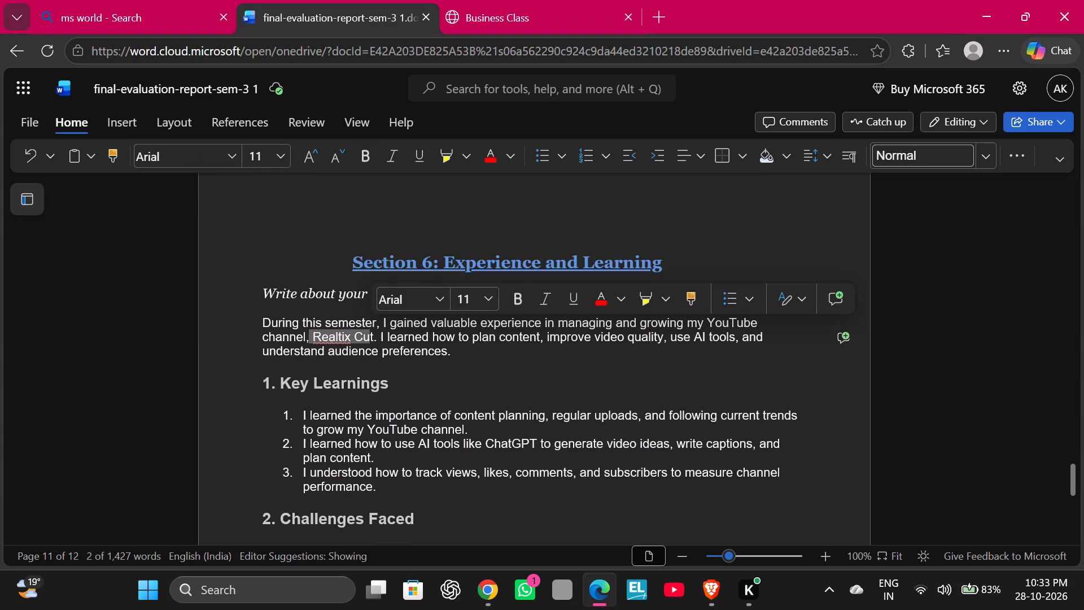
key(Right)
key(BackSpace)
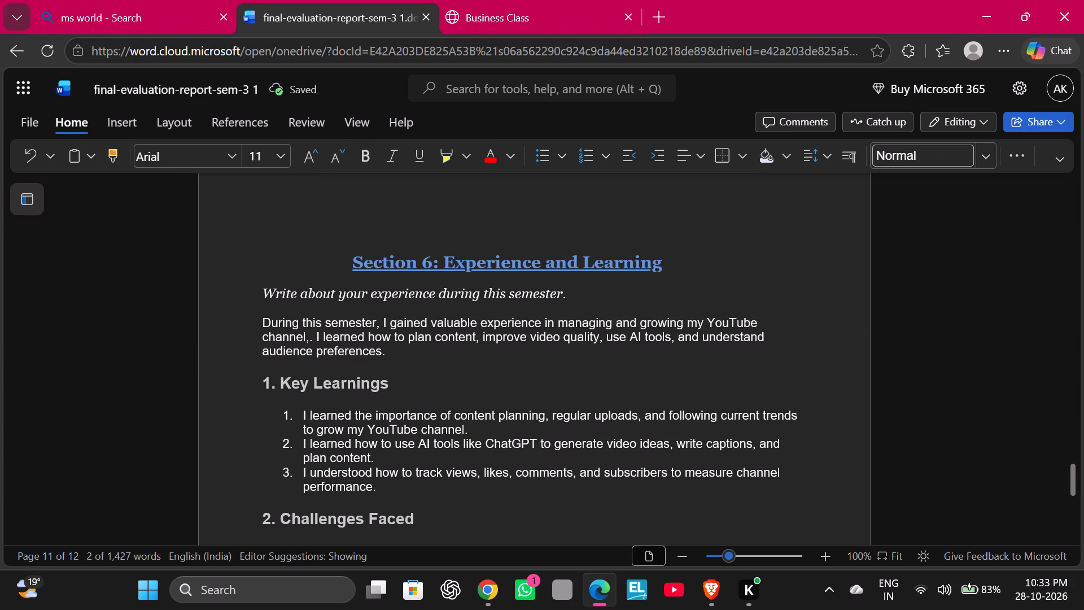
key(ctrl+v)
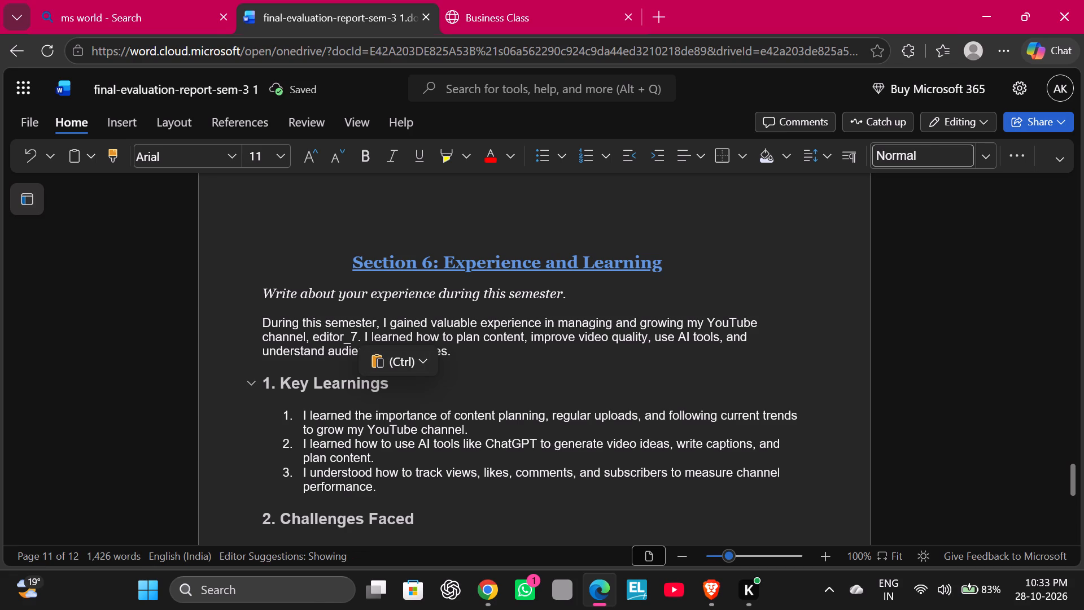
click(517, 384)
Replace Realtix Cut with the copied editor_7 in the New Skills Developed paragraph of Section 6.
scroll(462, 402, down, 2)
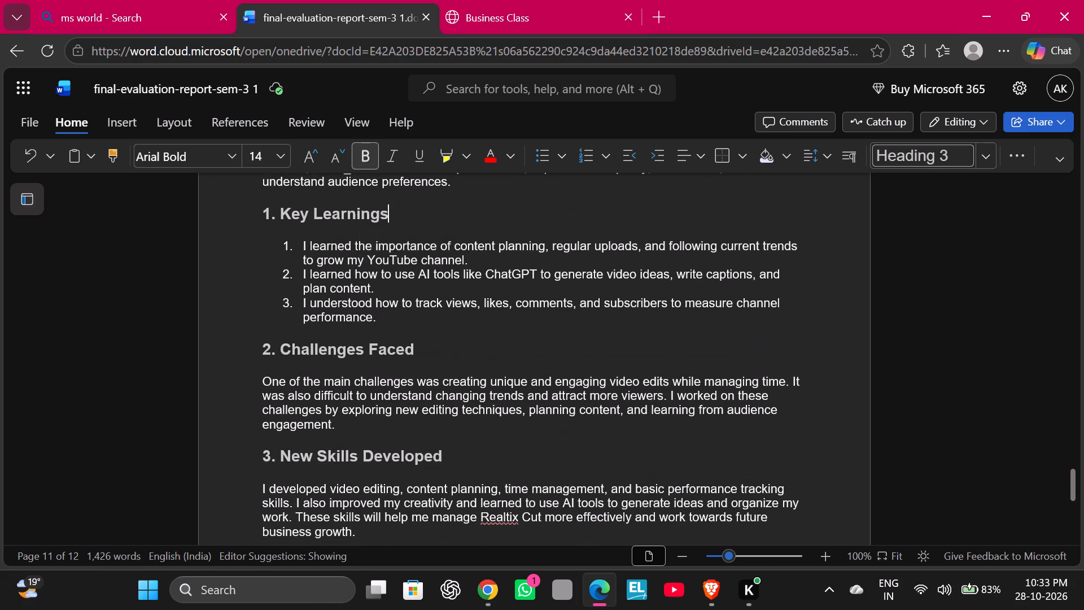
scroll(474, 406, down, 2)
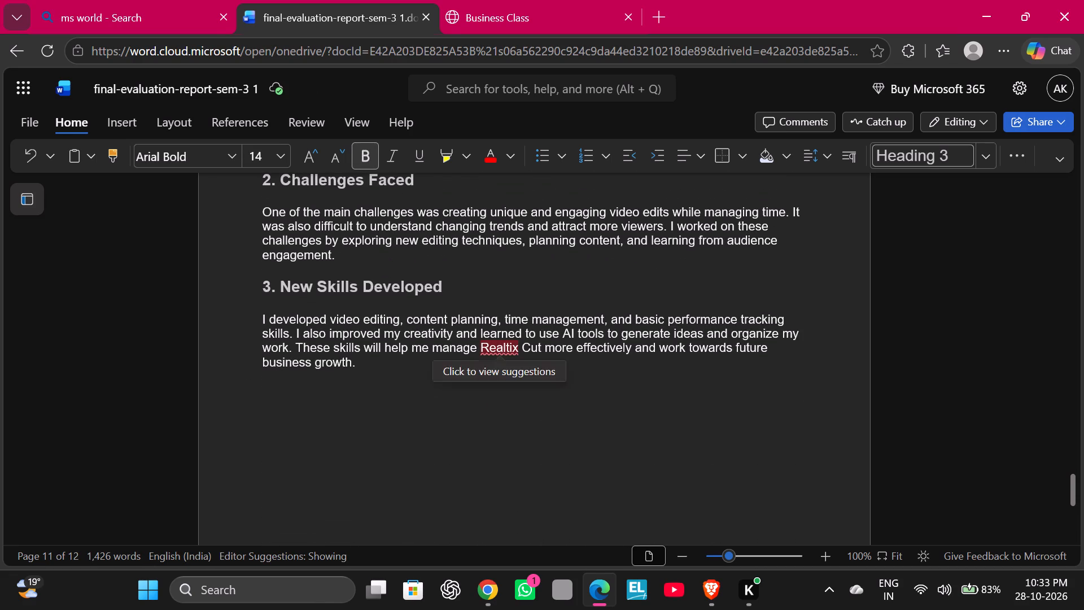
drag(478, 346, 540, 347)
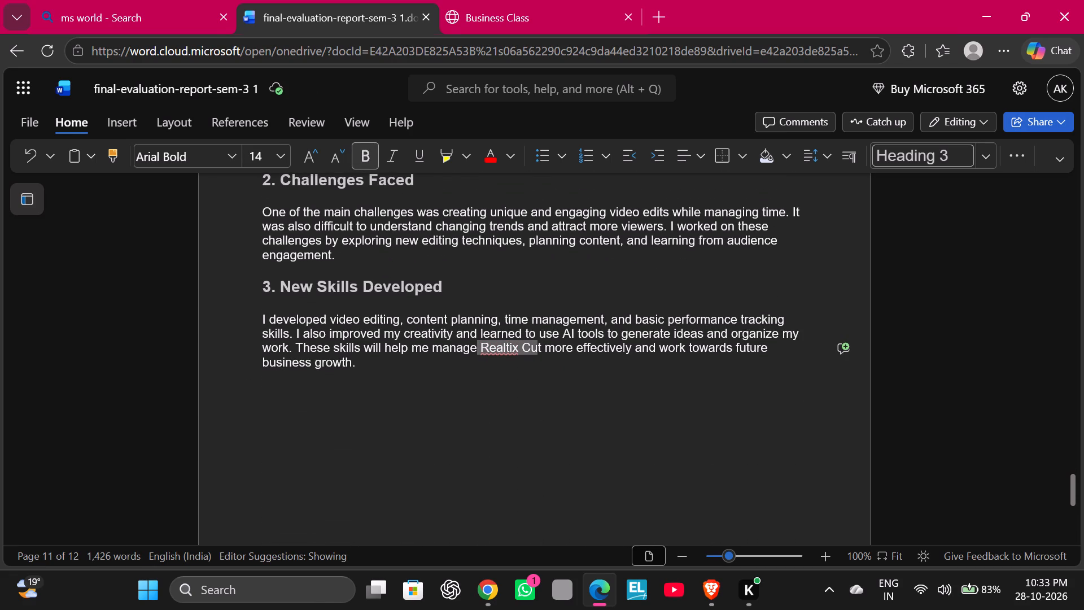
drag(540, 347, 544, 345)
key(BackSpace)
key(ctrl+v)
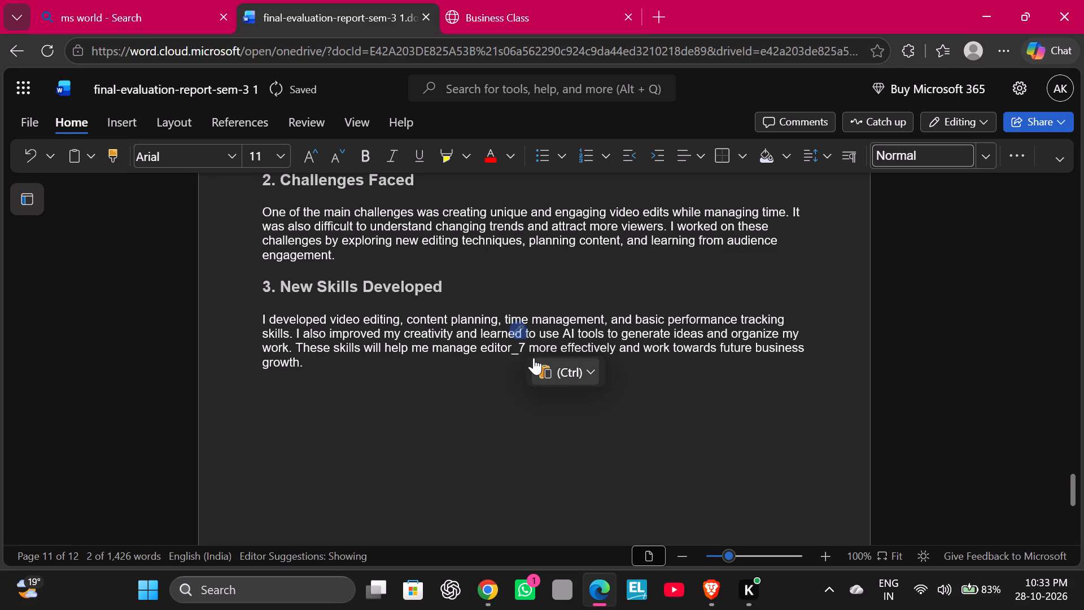
click(397, 444)
Replace the student's name with vinit in the opening sentence of the Declaration.
scroll(574, 448, down, 3)
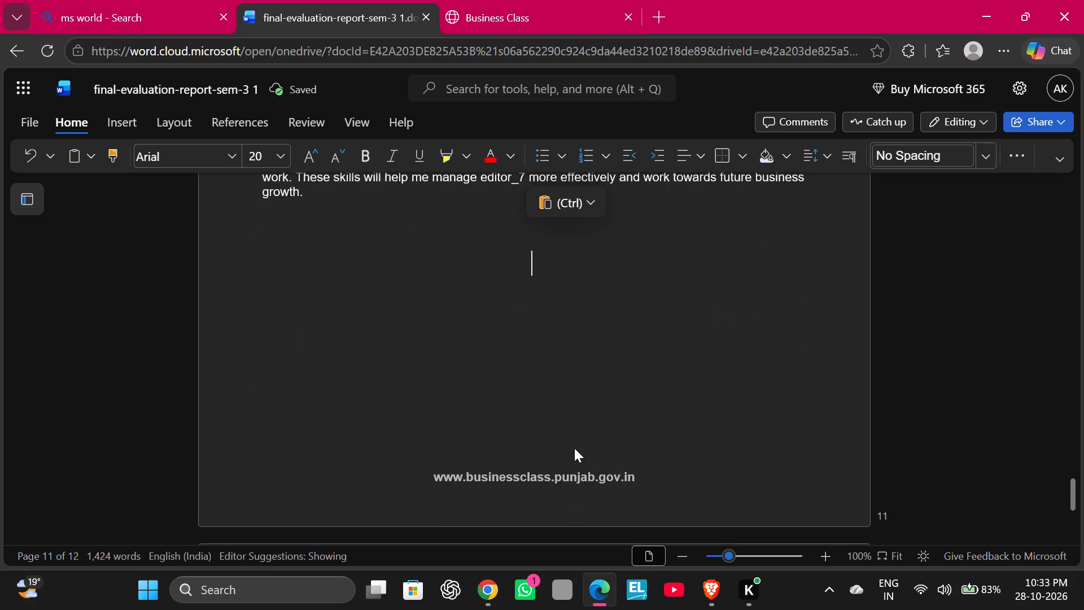
scroll(574, 448, down, 5)
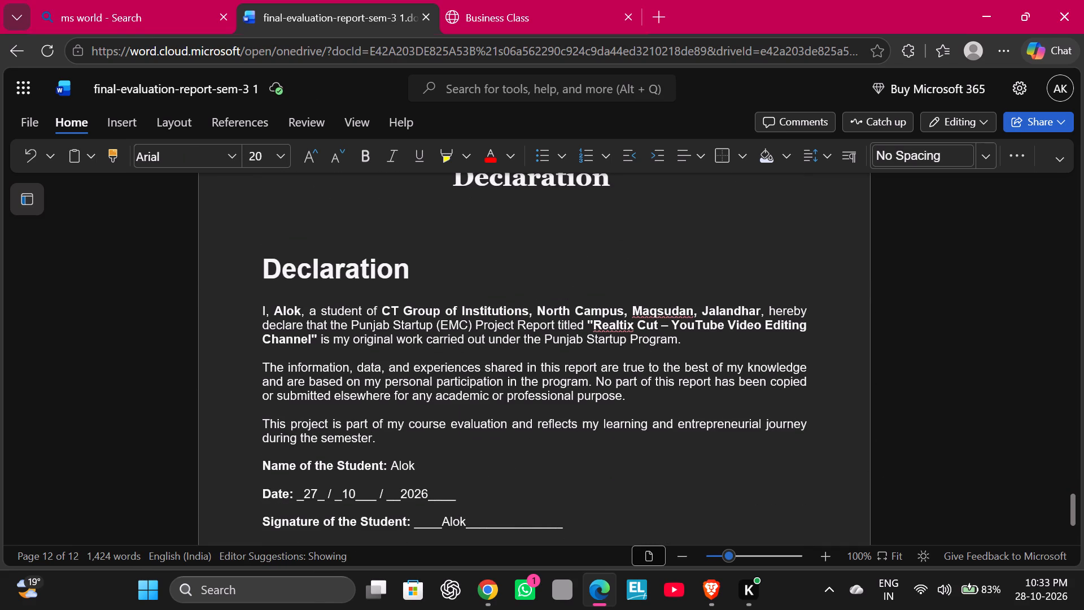
drag(274, 308, 299, 310)
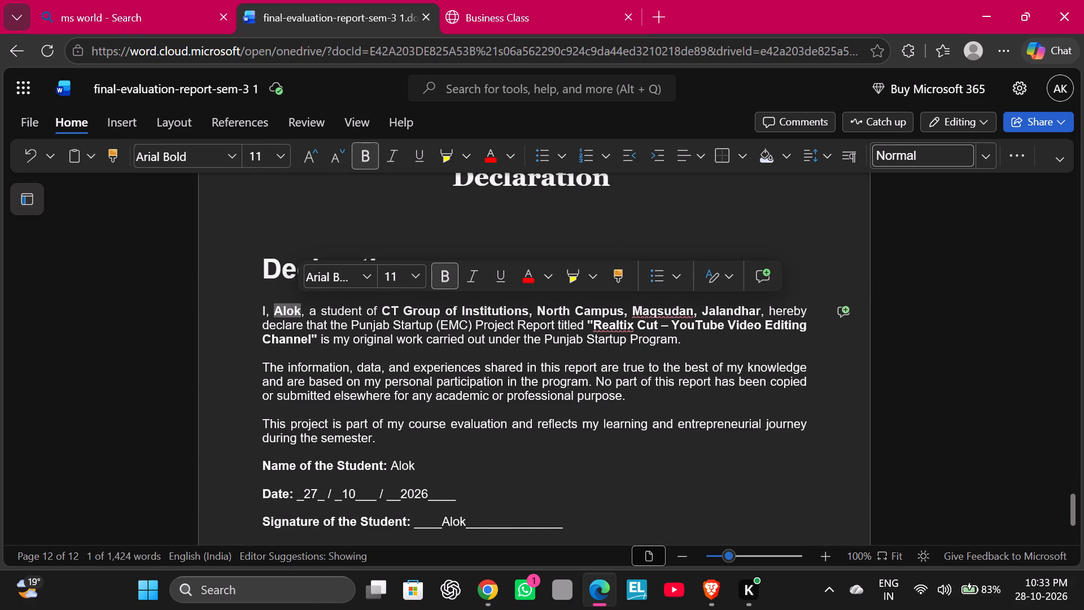
key(BackSpace)
key(v)
key(i)
key(n)
text(it)
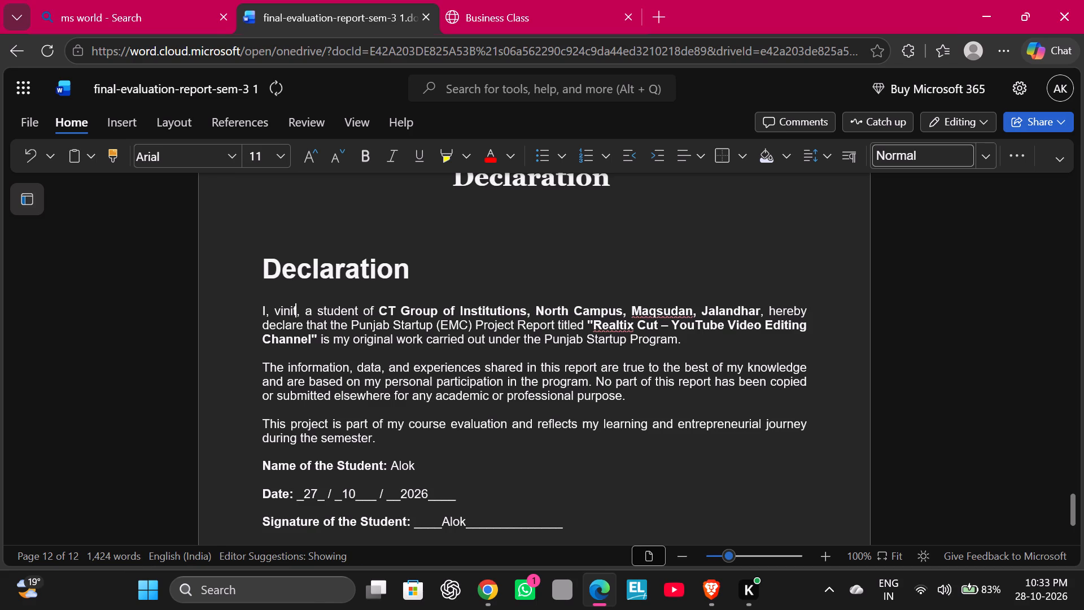
Replace Realtix Cut with the copied editor_7 in the project report title quoted in the Declaration.
drag(595, 326, 623, 322)
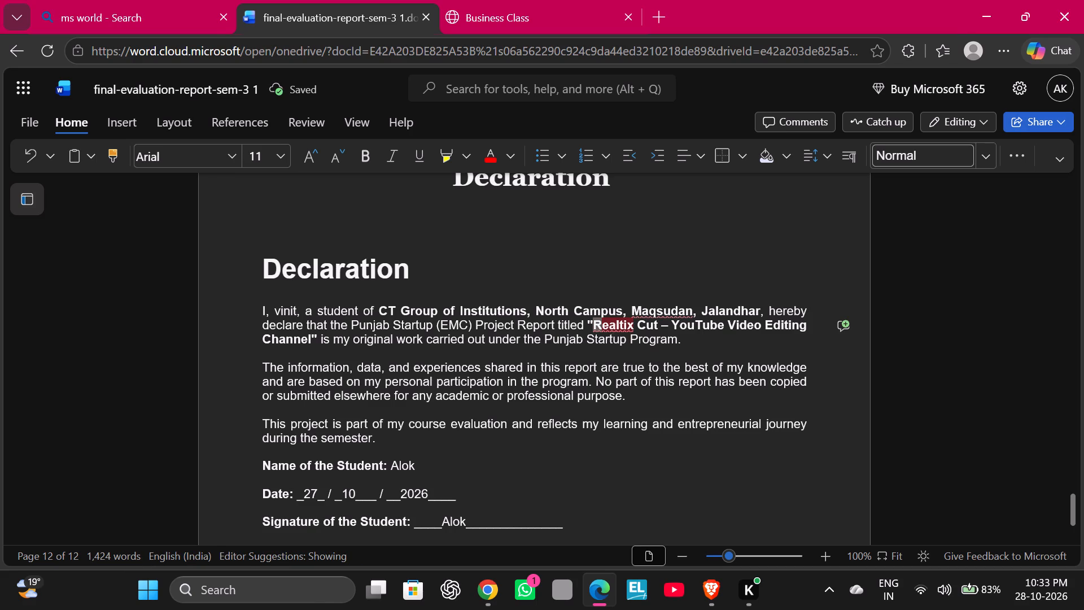
drag(623, 322, 659, 326)
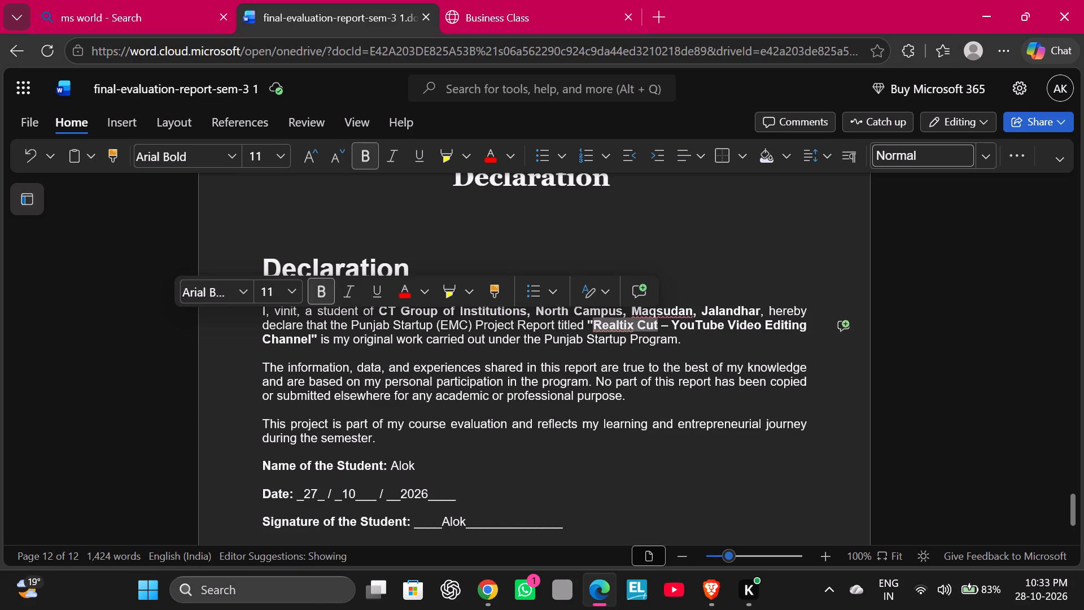
key(BackSpace)
key(ctrl+v)
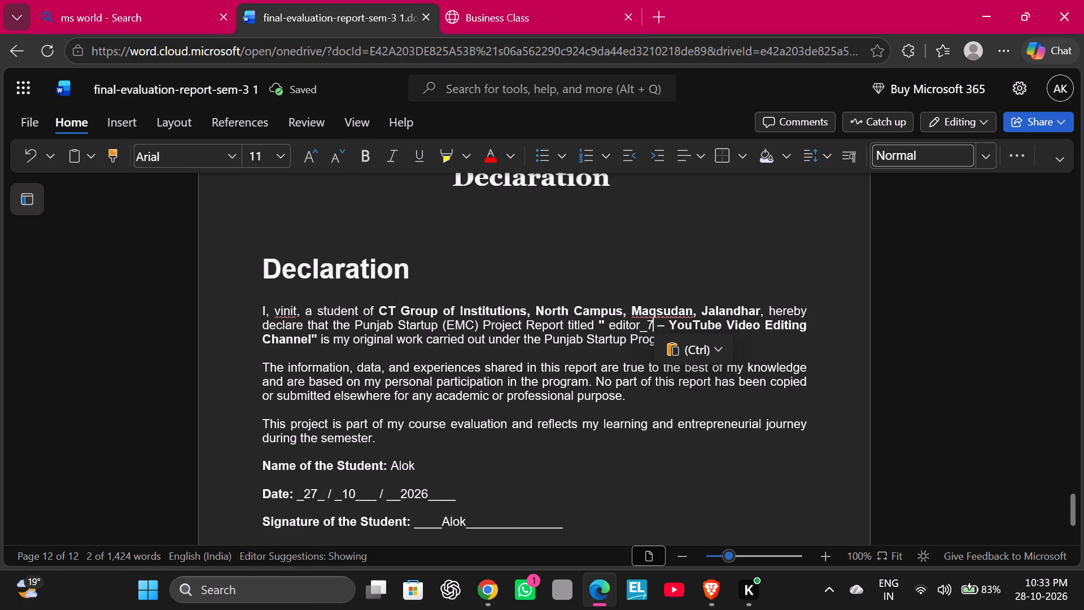
click(566, 386)
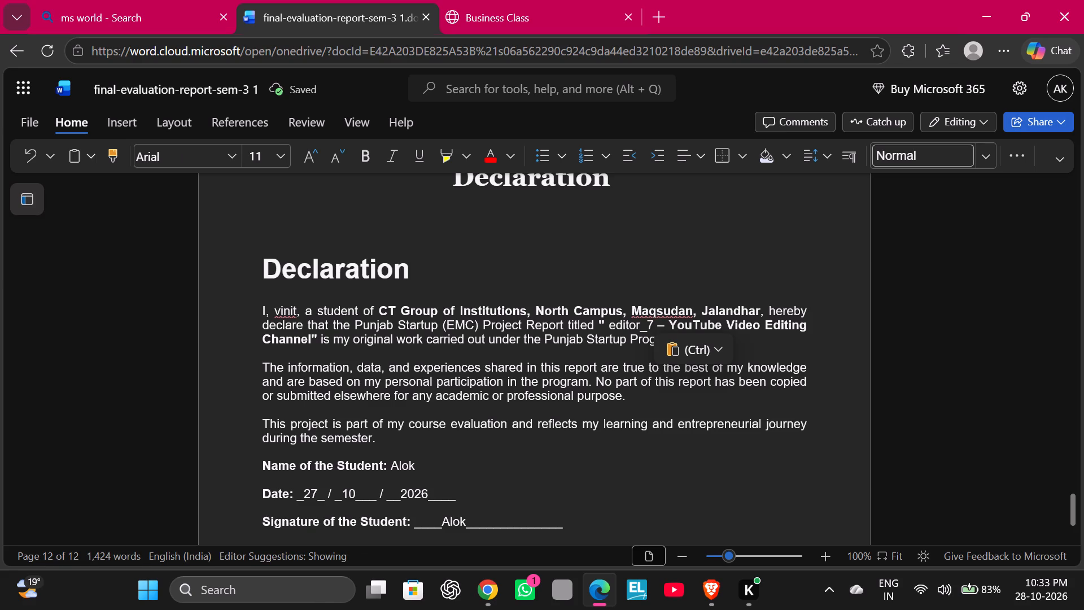
Change the day in the Declaration's date line to 28.
click(315, 496)
key(BackSpace)
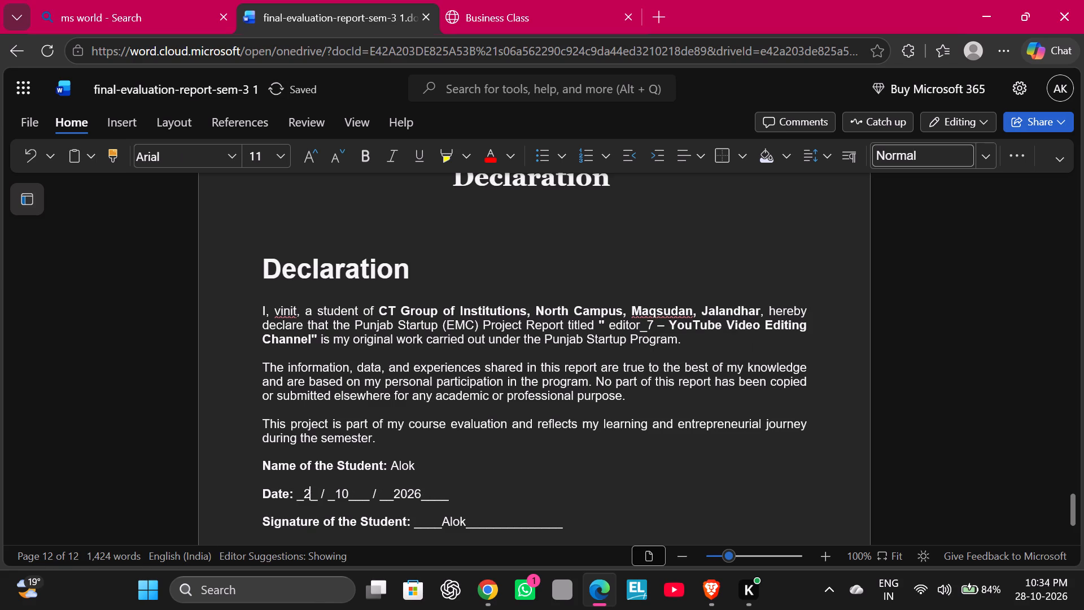
key(9)
key(BackSpace)
key(8)
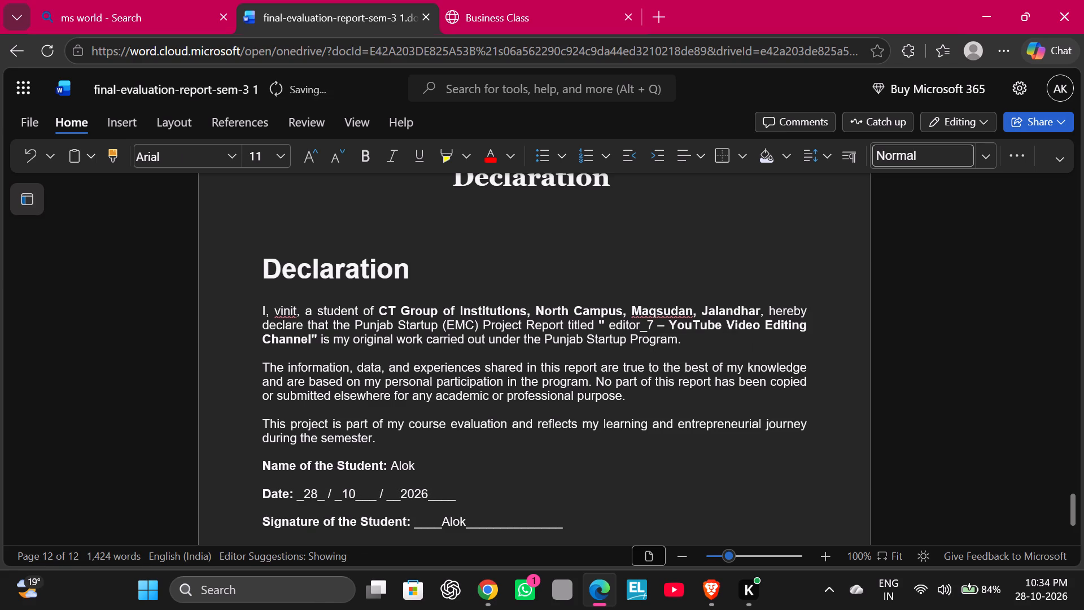
Replace the name on the Declaration's Signature of the Student line with vinit.
drag(442, 518, 469, 518)
key(BackSpace)
key(v)
key(i)
key(n)
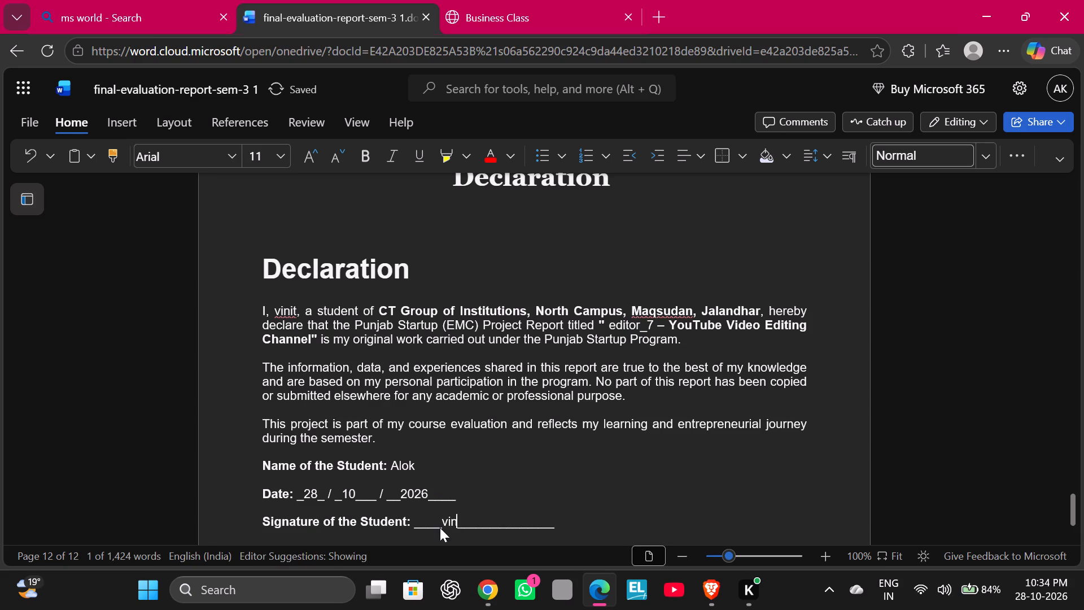
text(it)
click(523, 451)
Export the Semester 3 report as a PDF and download it.
scroll(523, 352, down, 6)
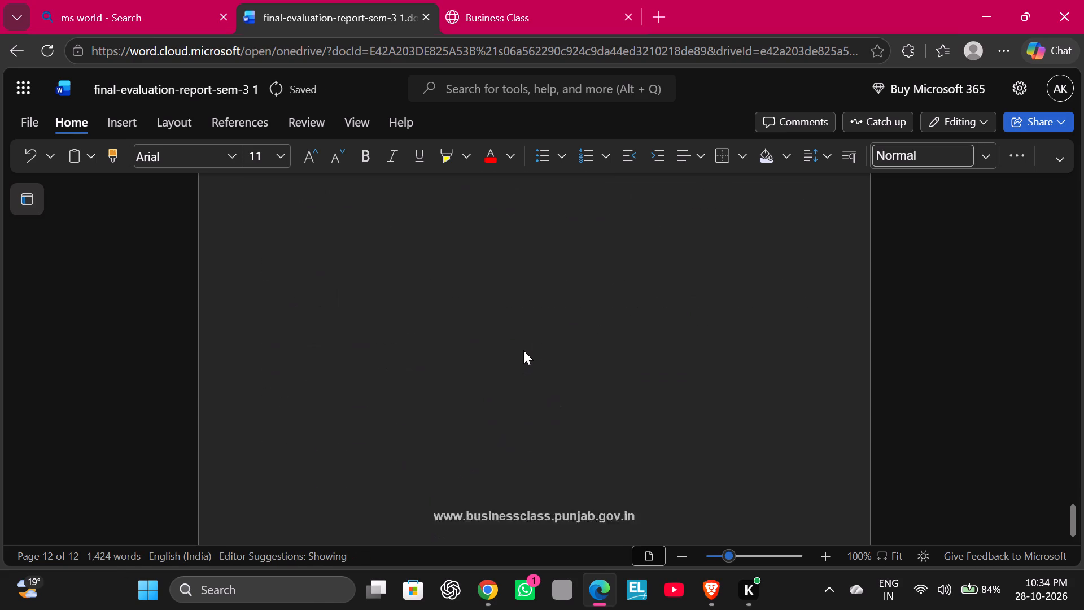
scroll(523, 350, up, 15)
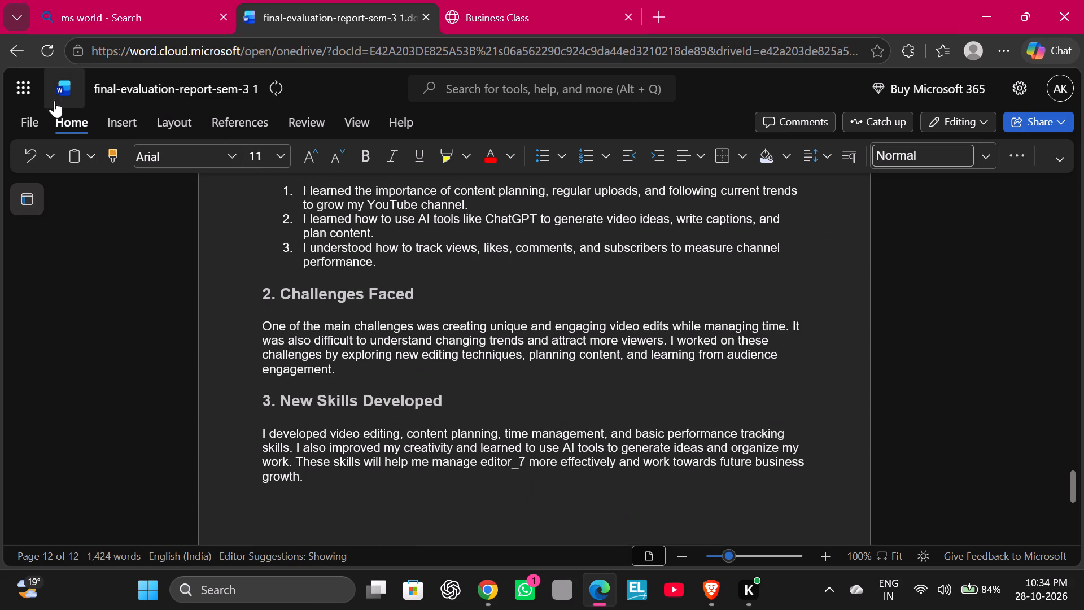
click(40, 120)
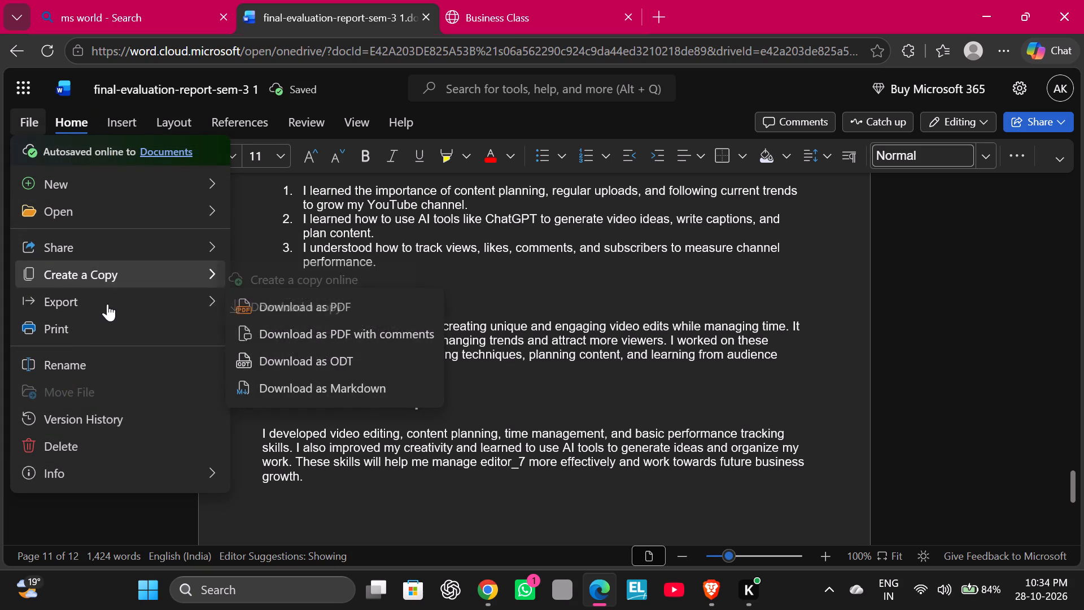
click(291, 311)
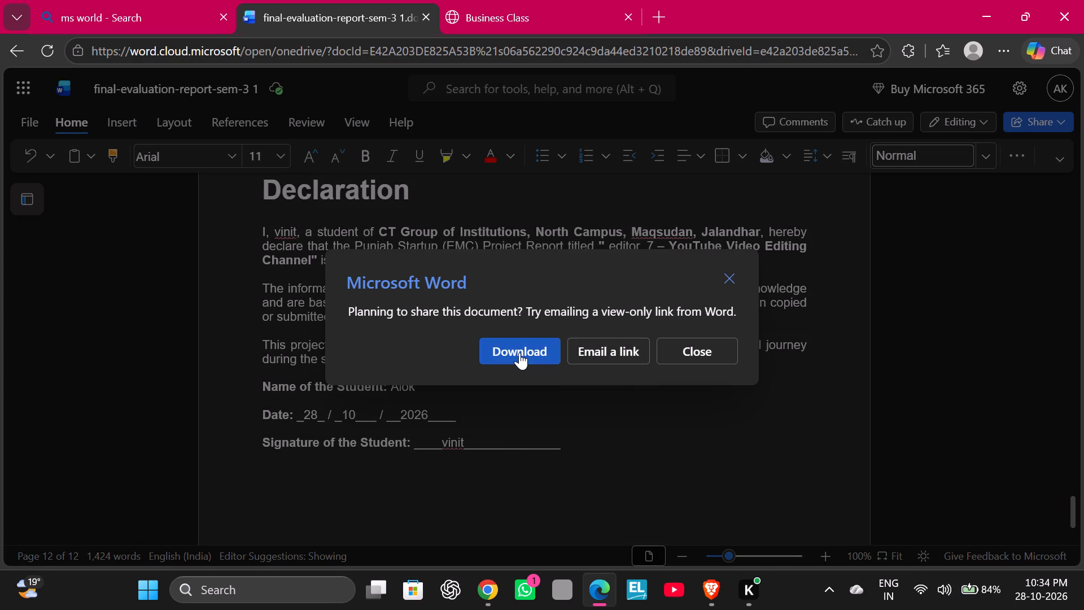
click(517, 352)
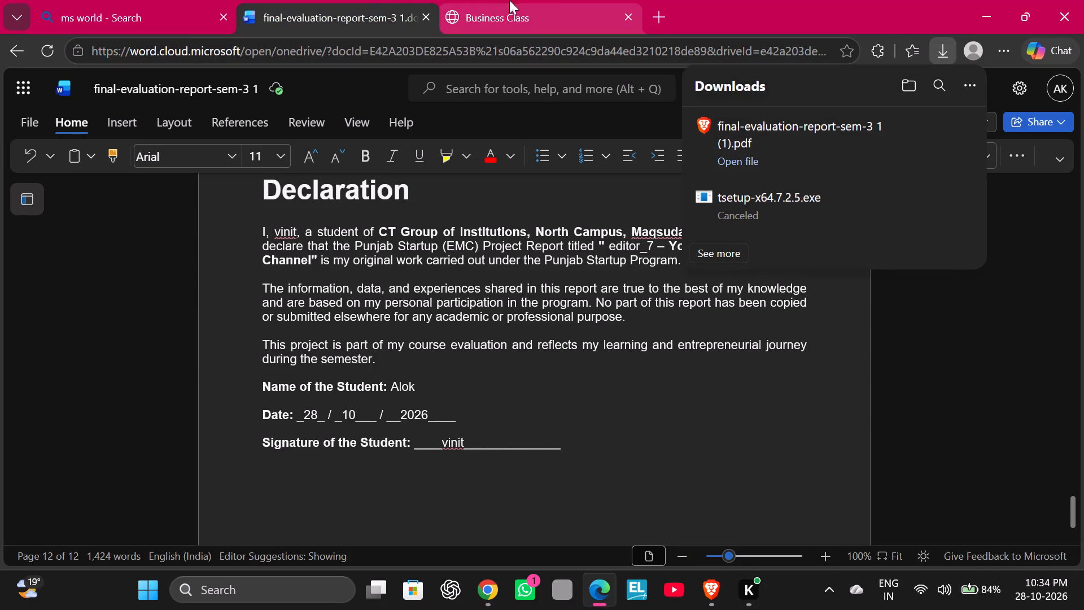
Switch to the Business Class site and view the tasks of Milestone 13, Recap and Introduction, in Semester 2 Marketing Basics.
click(544, 0)
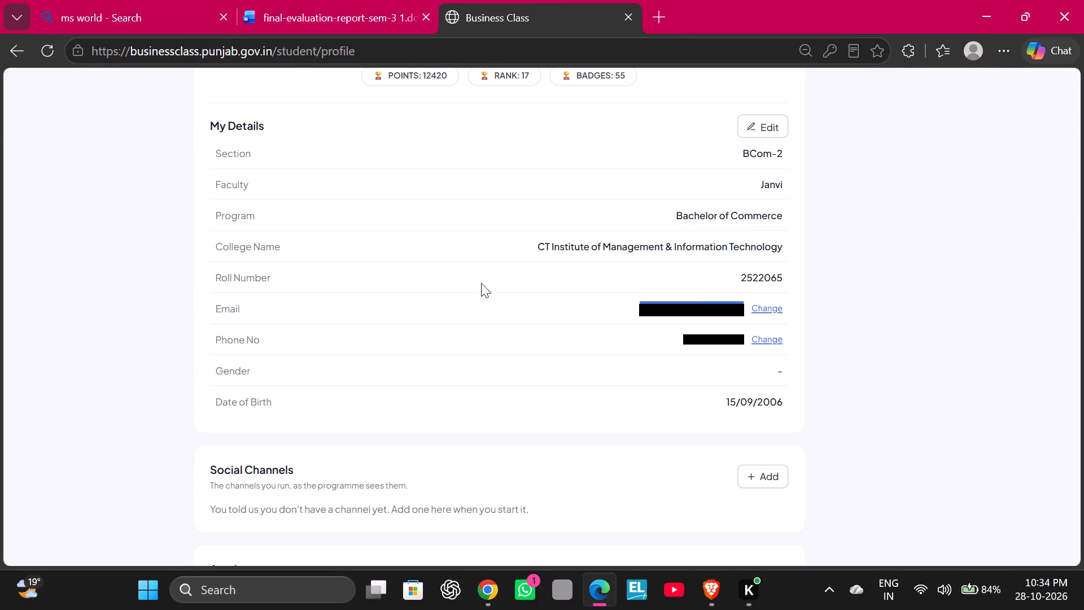
scroll(430, 253, up, 5)
click(24, 60)
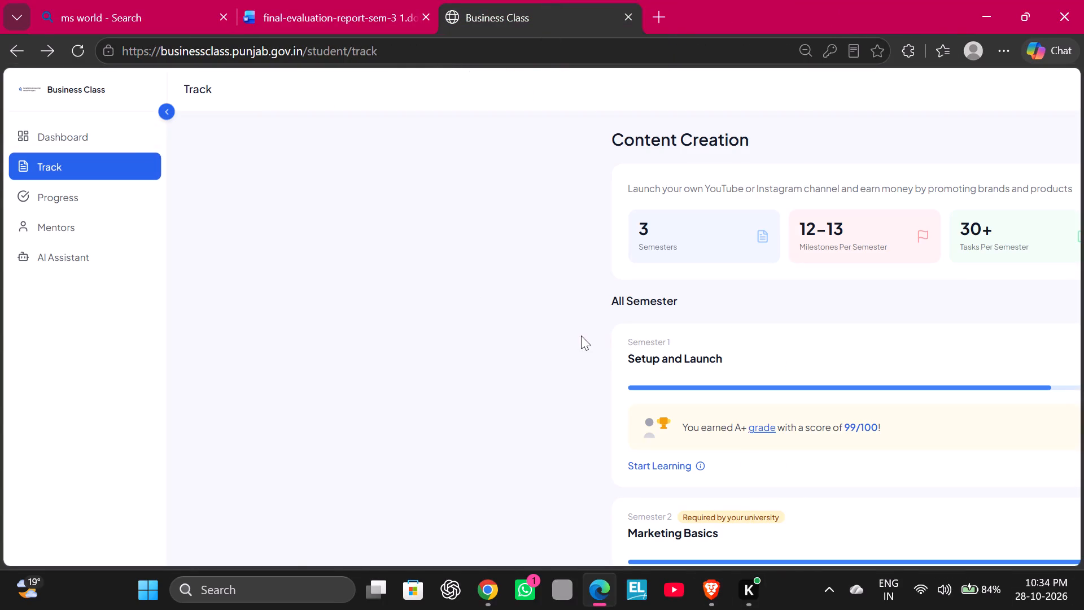
click(57, 136)
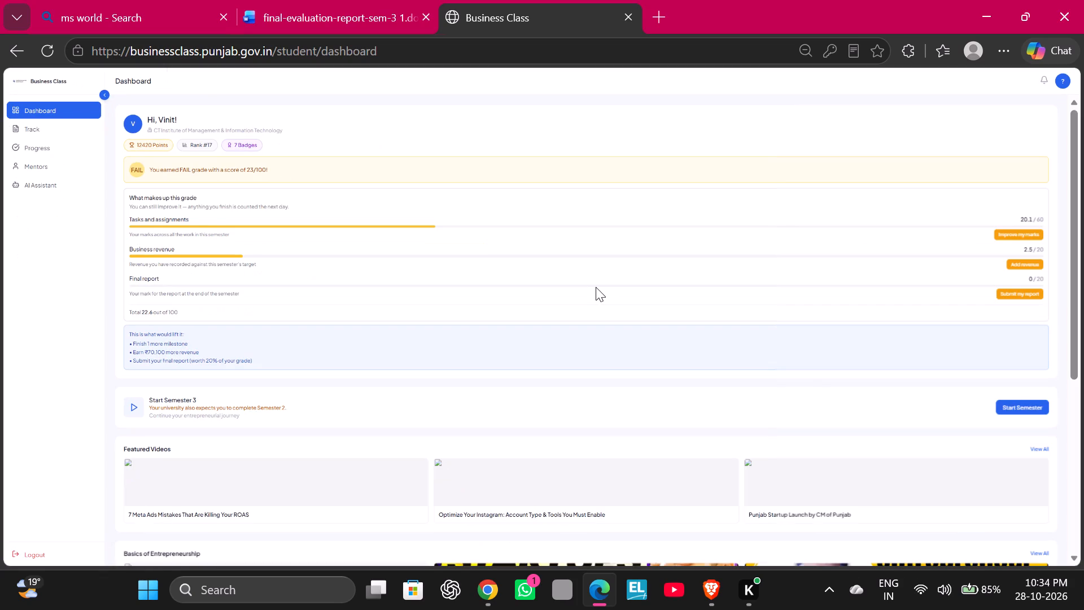
click(1016, 405)
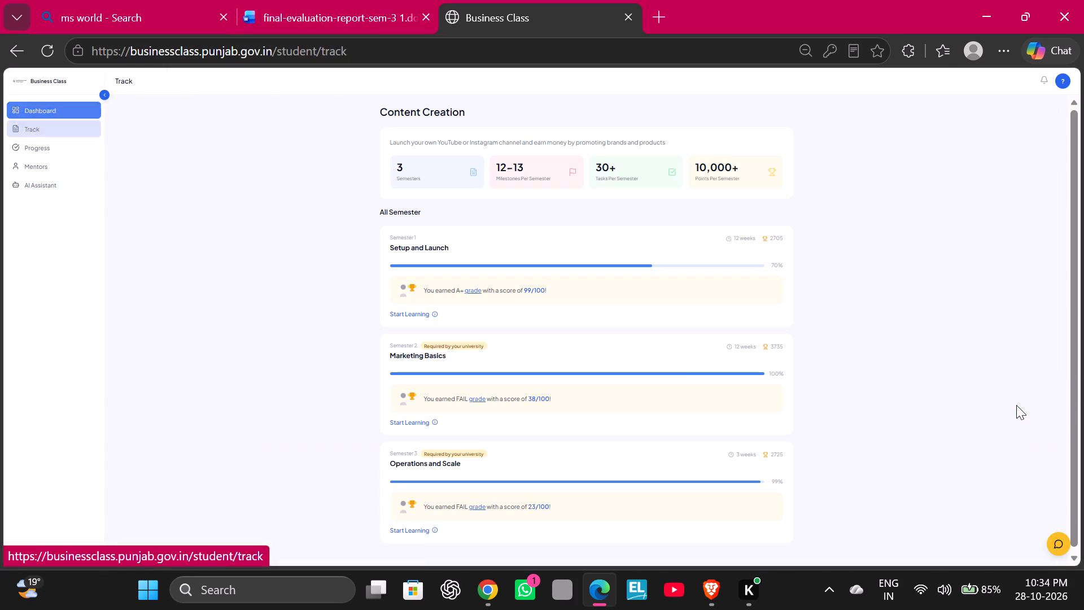
click(411, 424)
scroll(549, 396, down, 14)
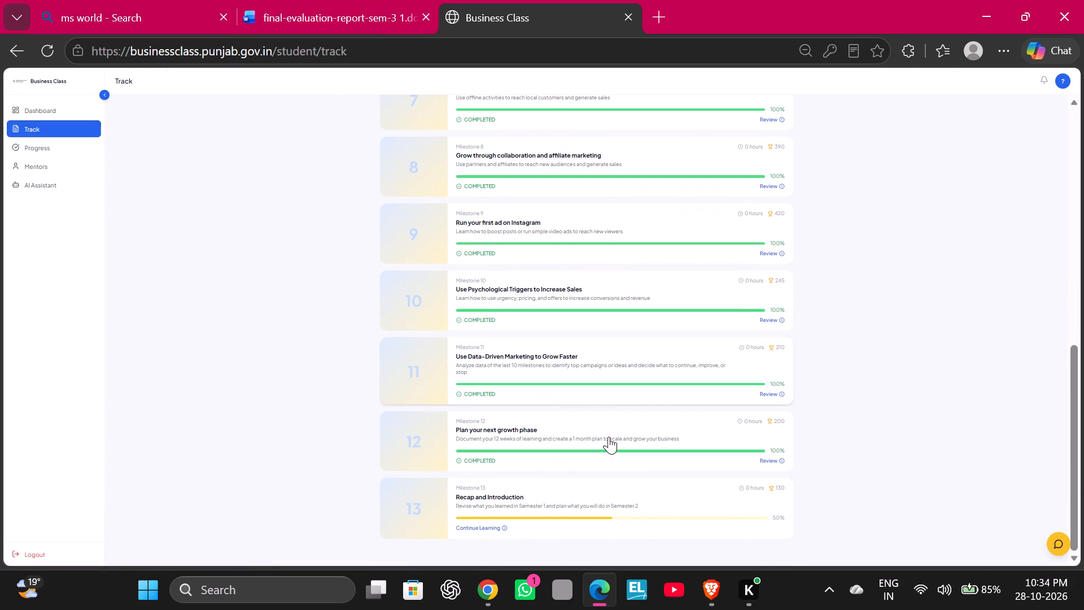
click(489, 530)
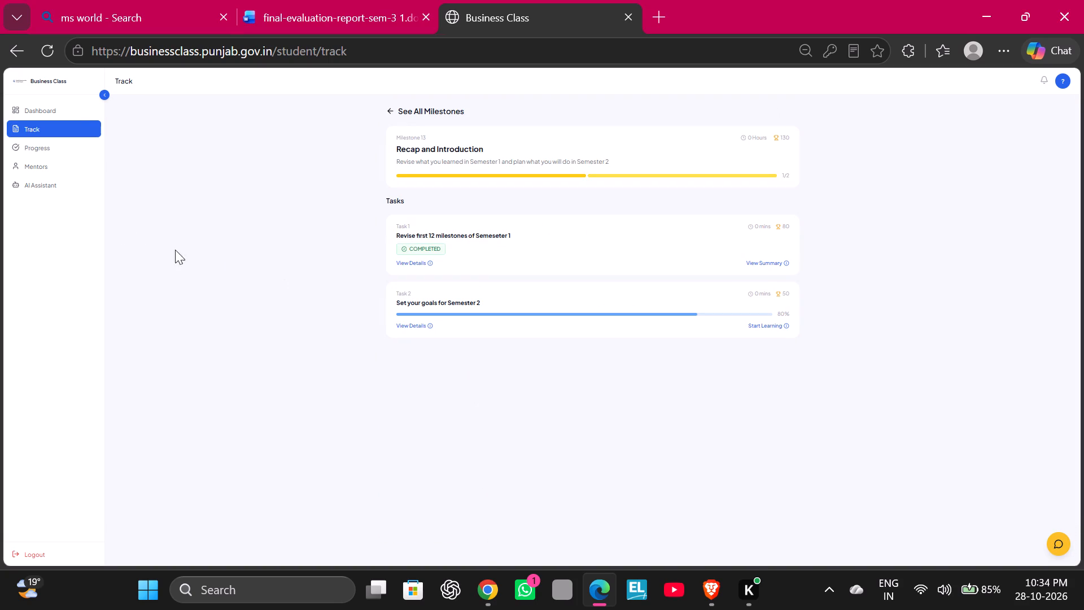
Return to the Business Class dashboard and open the milestone list of Semester 3, Operations and Scale.
click(20, 50)
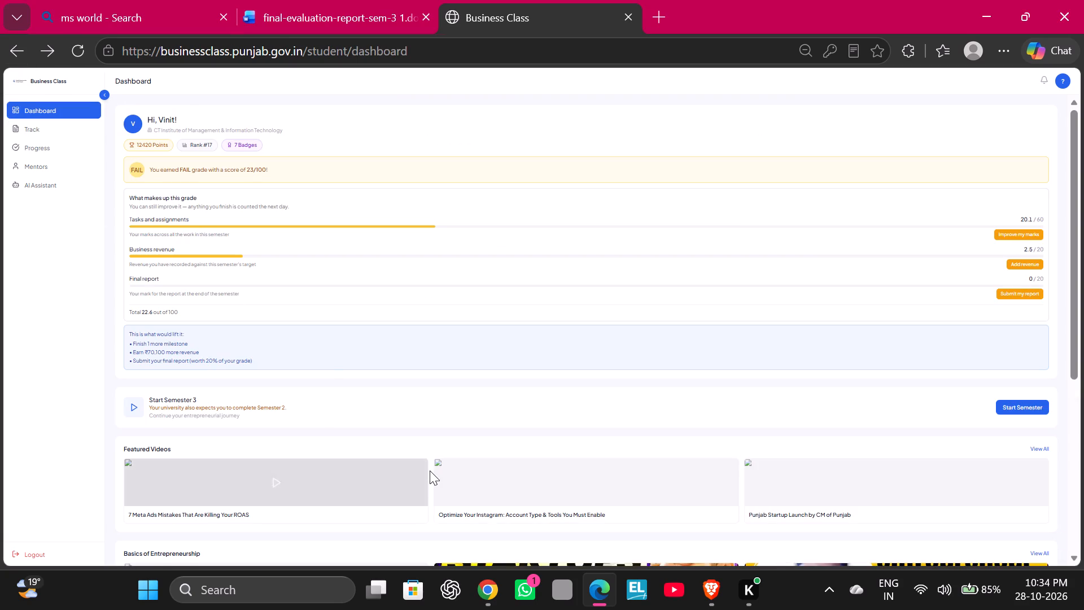
scroll(430, 470, down, 3)
scroll(453, 446, up, 3)
click(1009, 404)
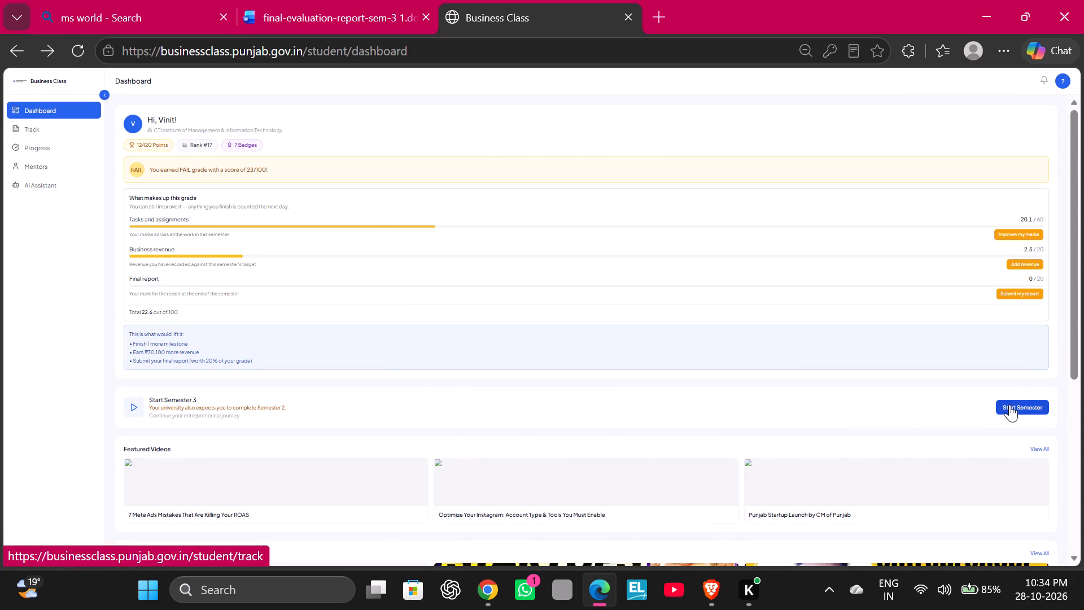
scroll(443, 309, down, 4)
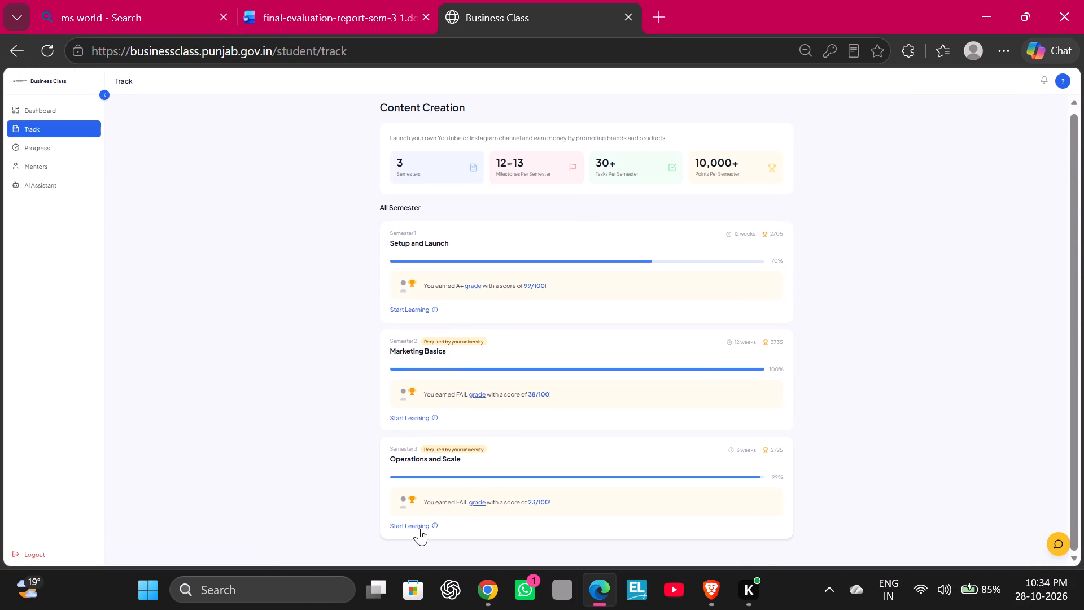
click(419, 528)
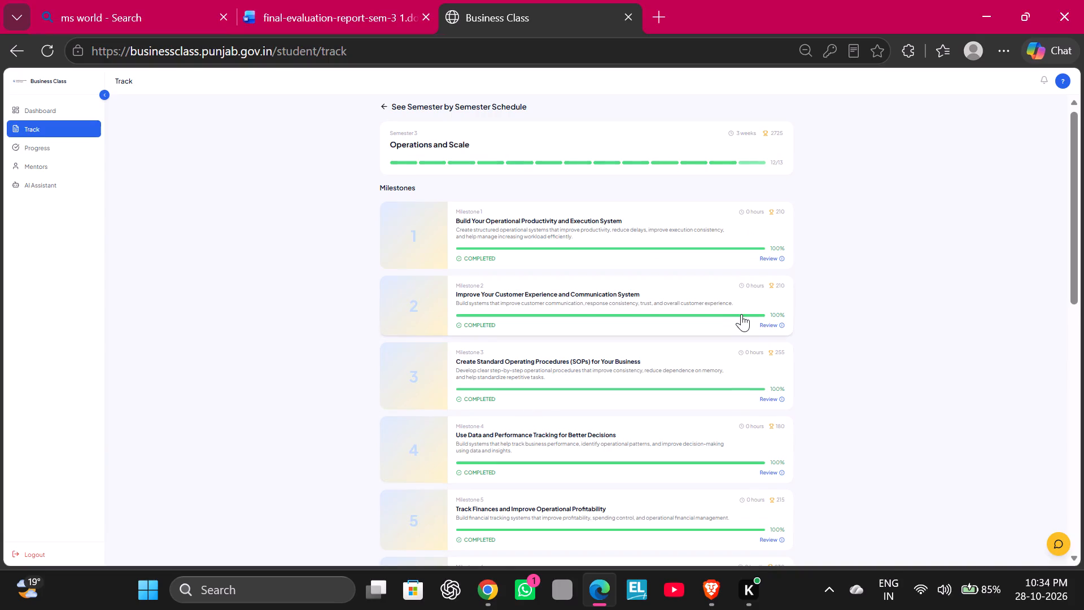
Open Task 2, Set Your Scaling Goals, in Milestone 13, Review Your Marketing Journey, at its Submit your report activity.
scroll(741, 317, down, 8)
scroll(609, 424, down, 4)
click(492, 531)
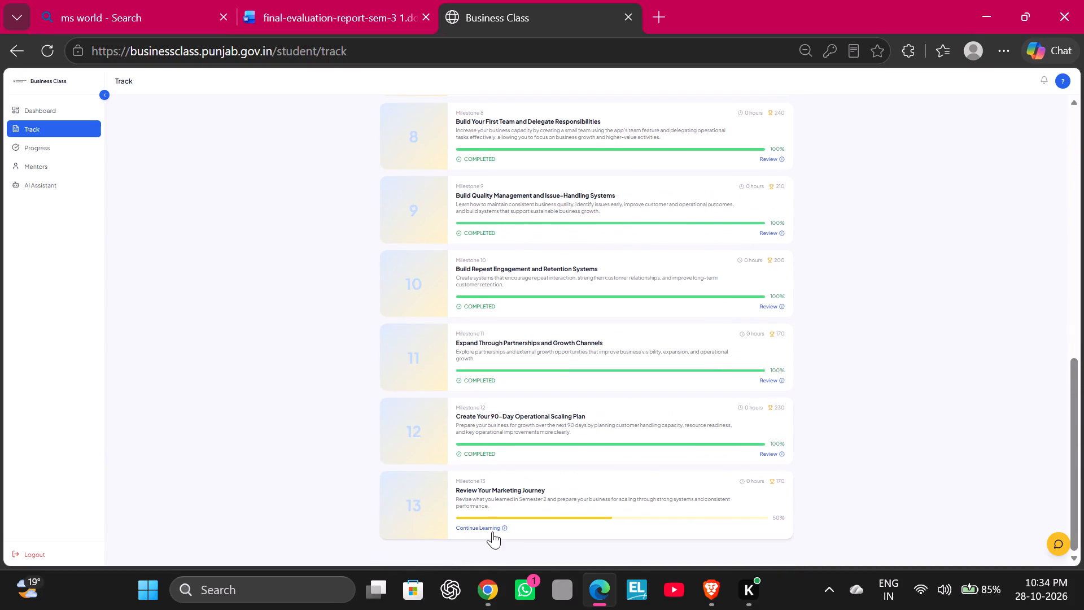
click(766, 334)
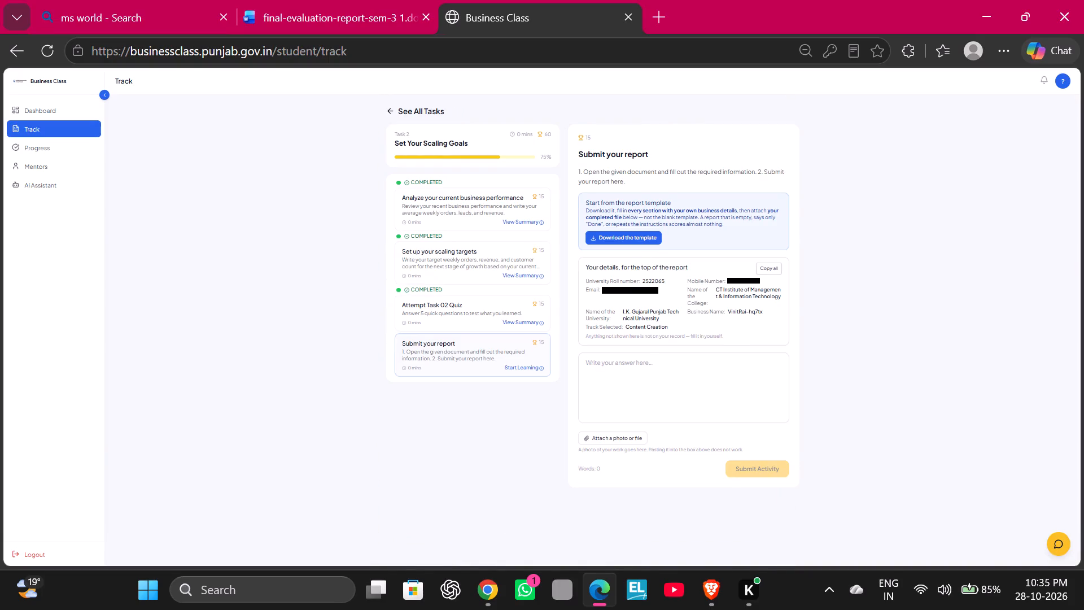
Attach the exported Semester 3 report from the Downloads folder to the Submit your report activity and submit it.
click(639, 347)
click(620, 433)
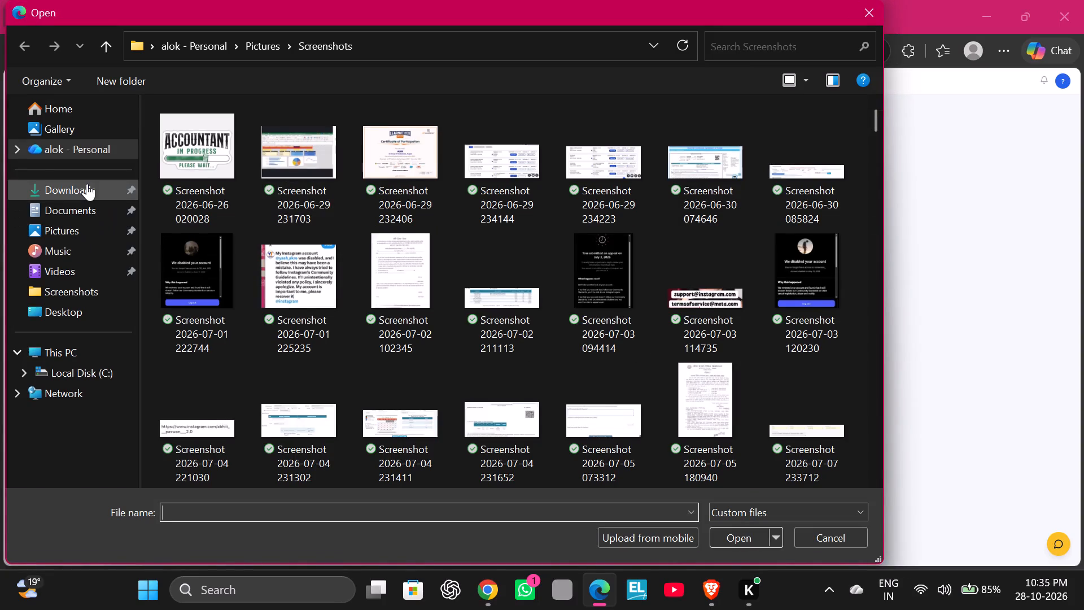
click(87, 184)
double_click(229, 185)
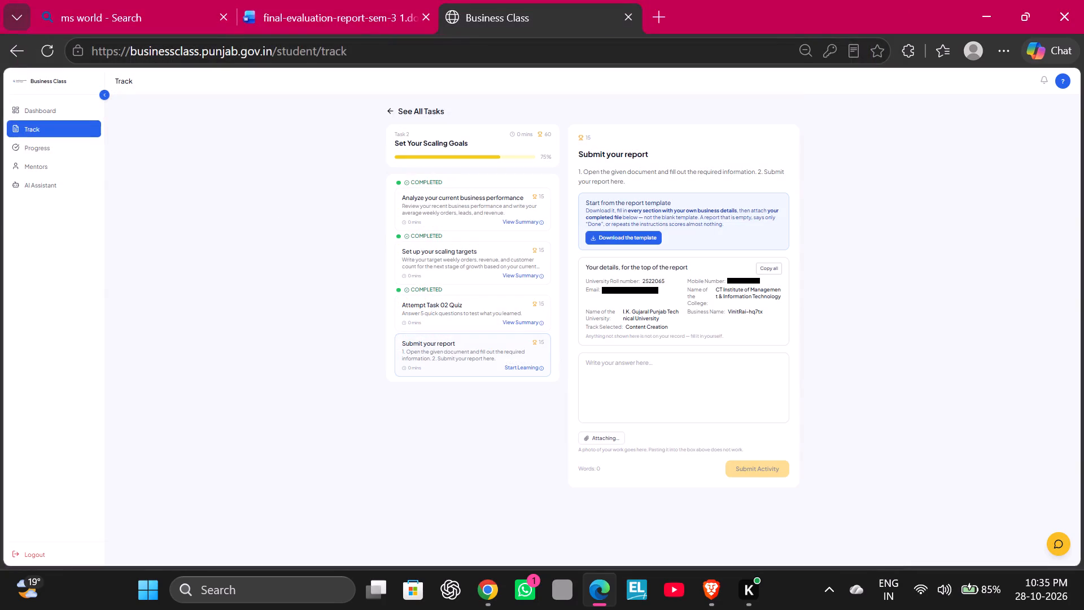
click(753, 478)
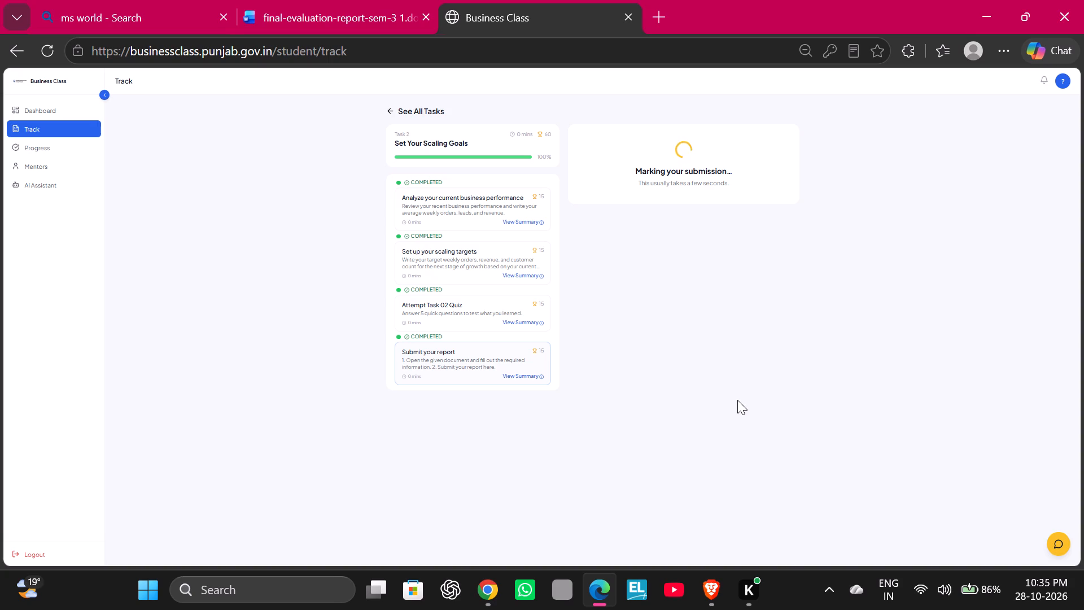
double_click(745, 253)
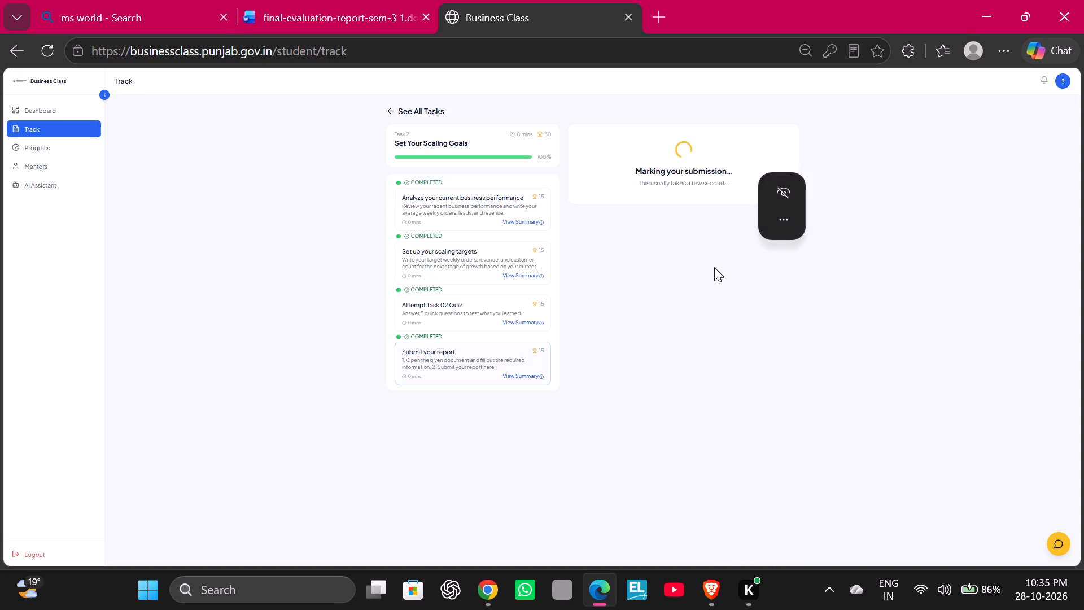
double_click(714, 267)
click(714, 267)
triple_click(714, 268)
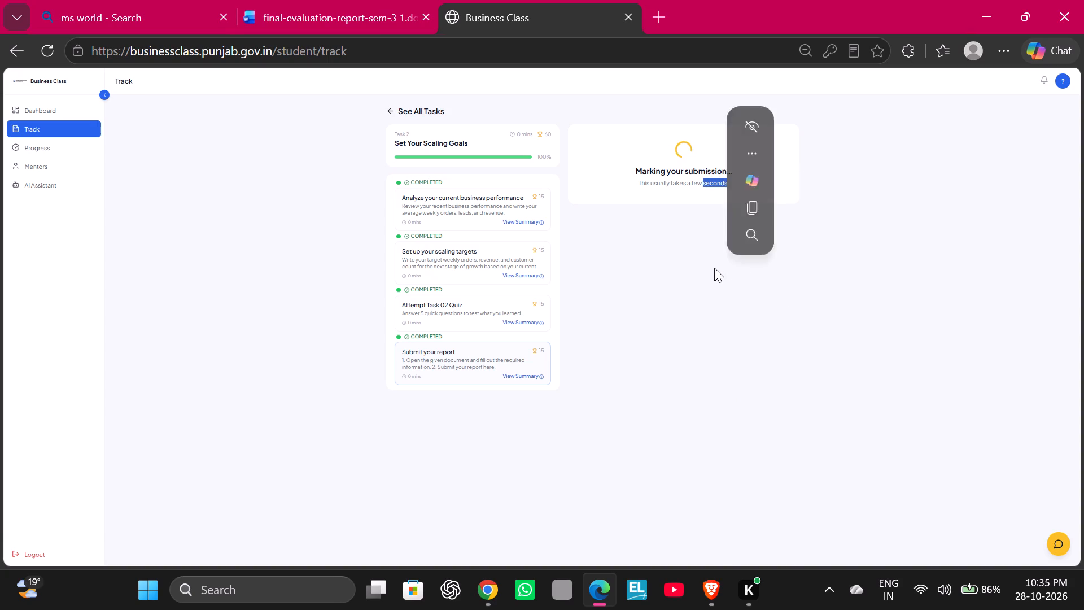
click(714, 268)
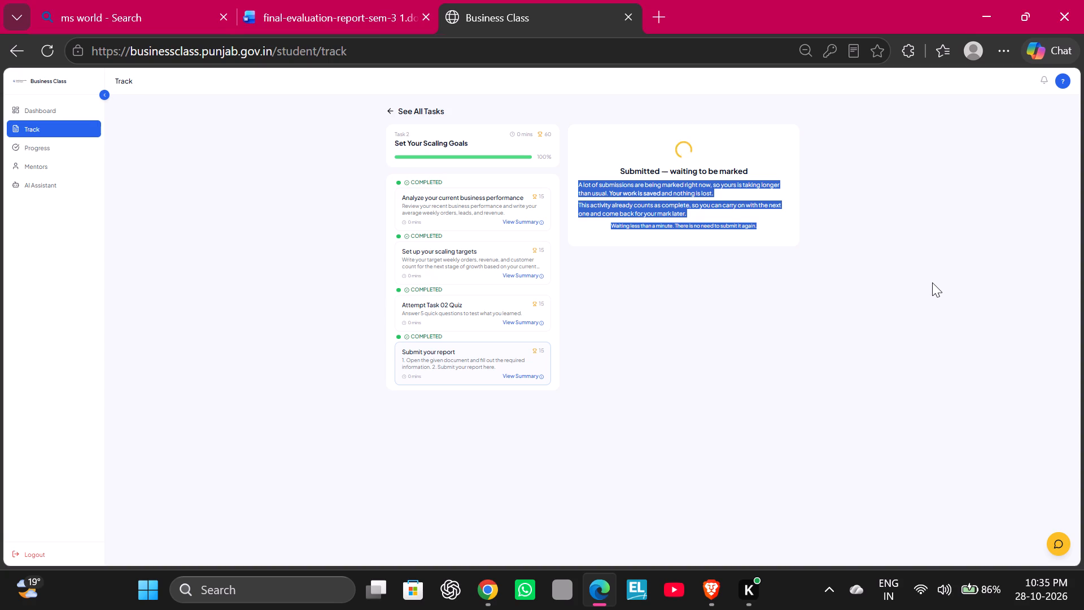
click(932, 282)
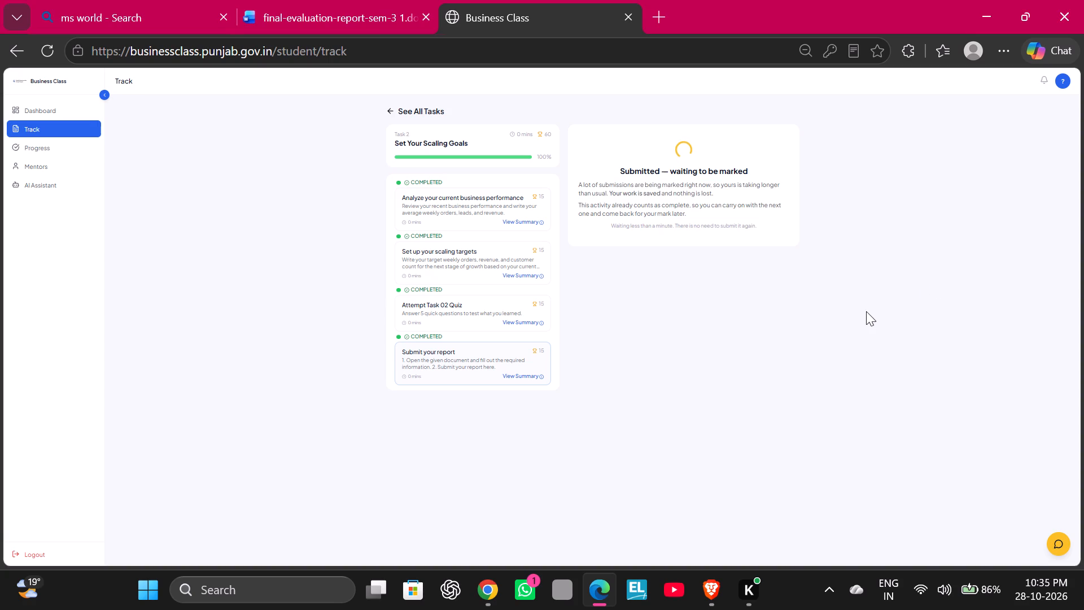
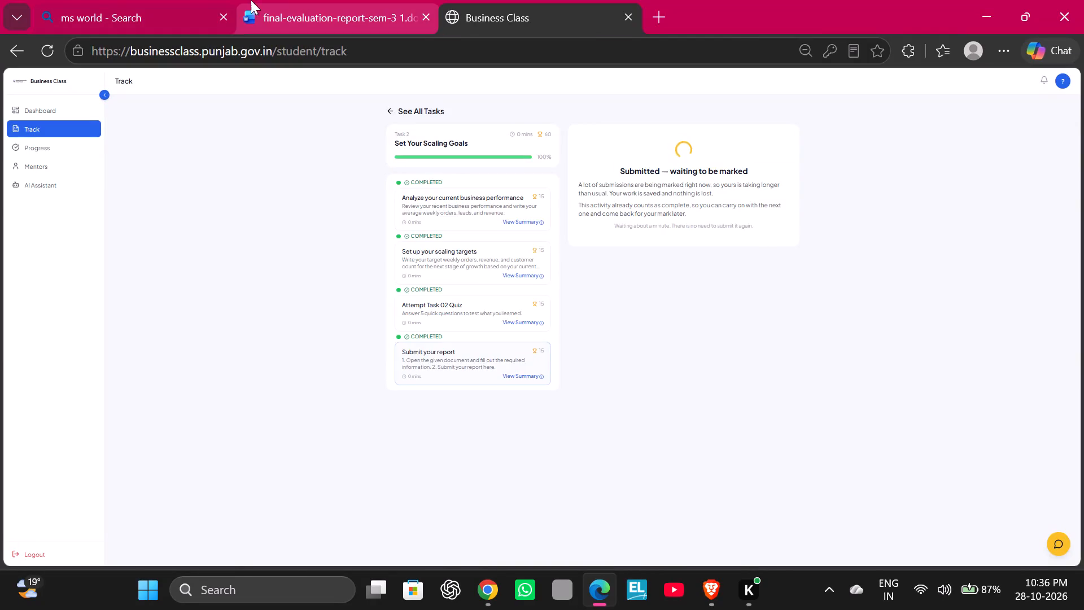
Return to the Word document list and open final-project-report-sem-2.
click(323, 0)
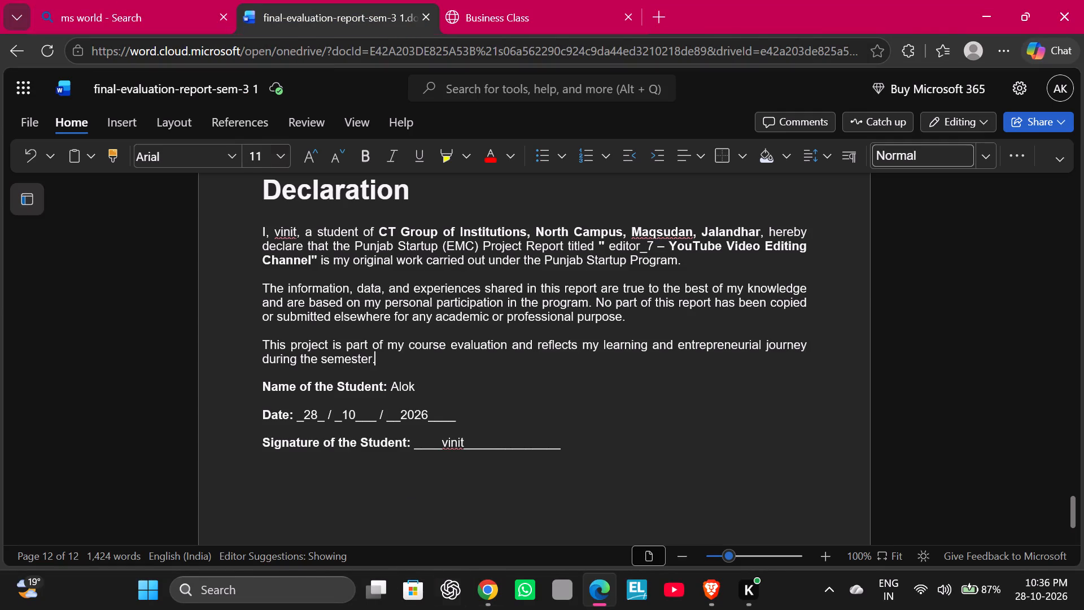
scroll(201, 237, up, 6)
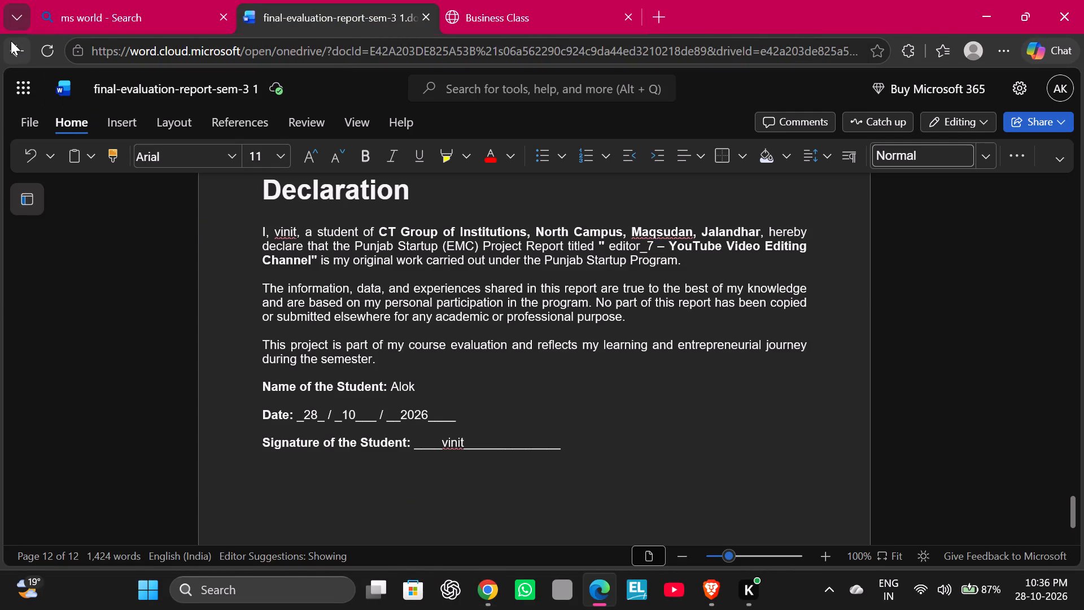
click(12, 47)
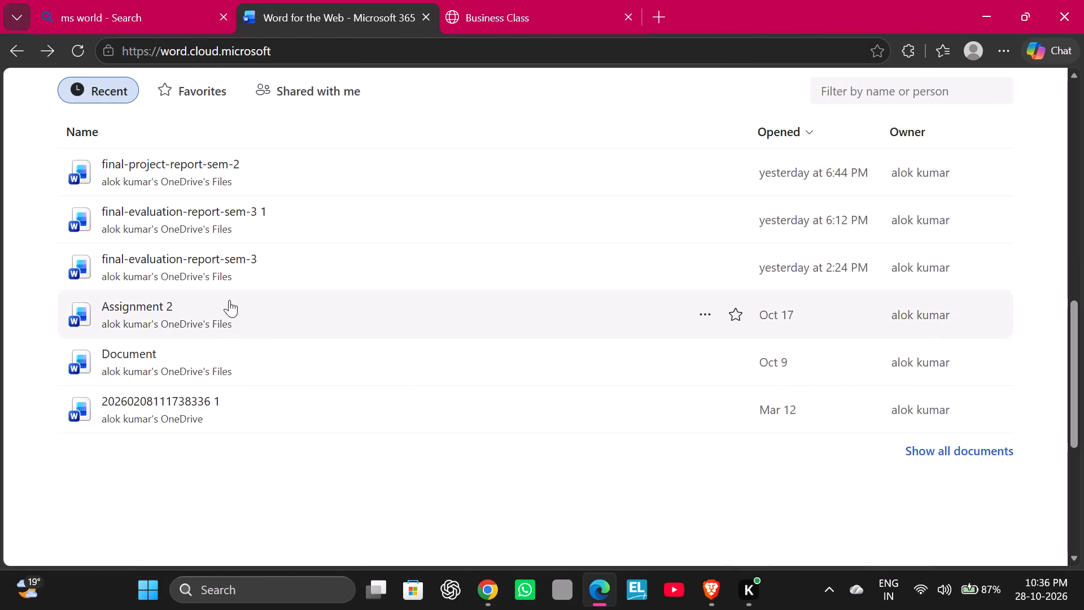
scroll(269, 189, up, 2)
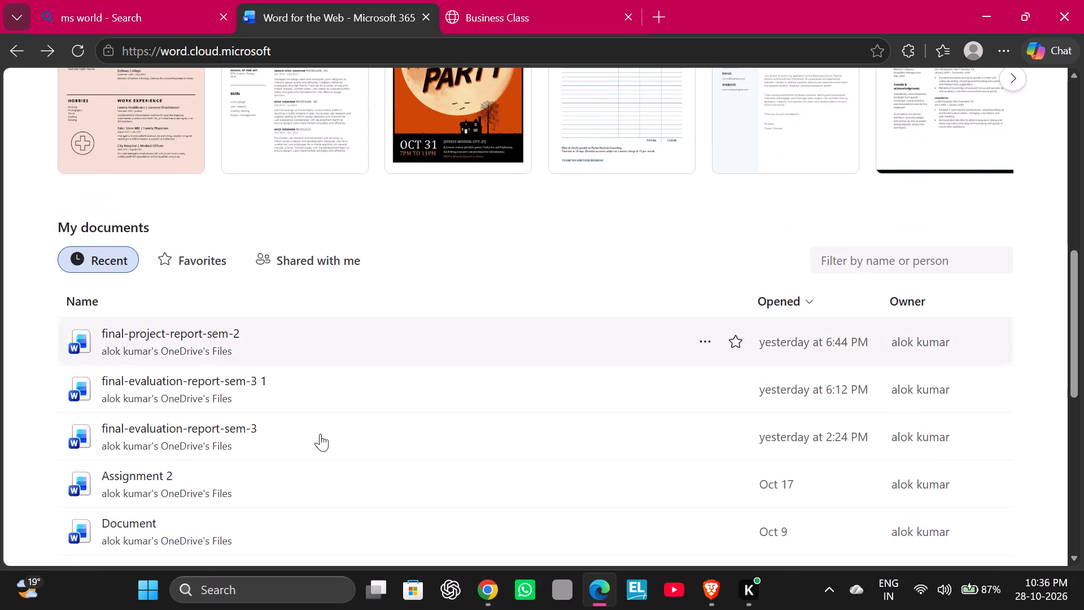
click(309, 352)
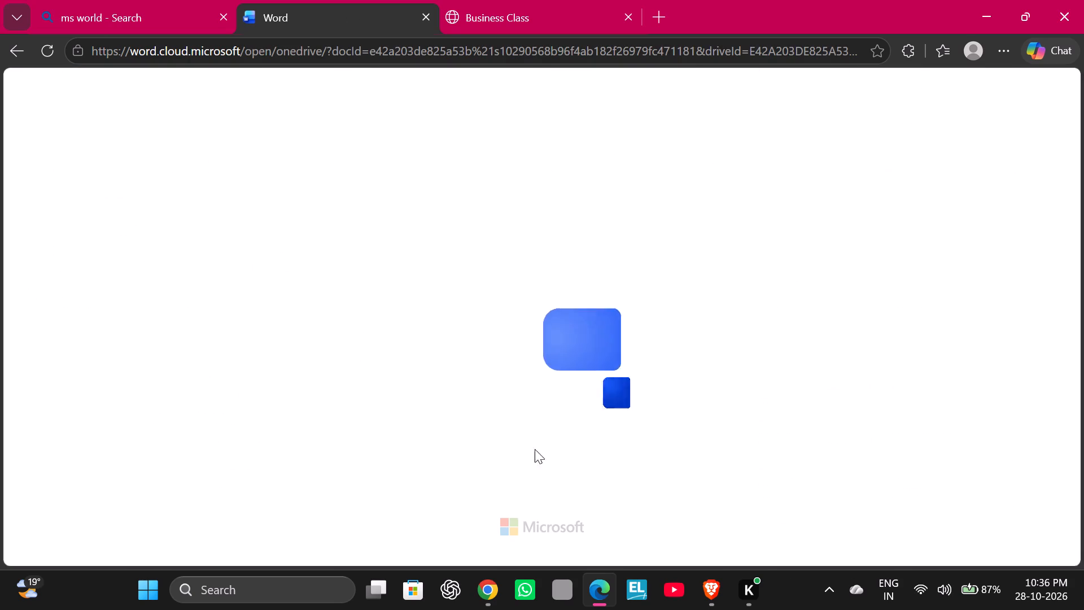
Cut the Semester 2 Marketing Basics milestones screenshot out of the project report.
scroll(493, 325, down, 4)
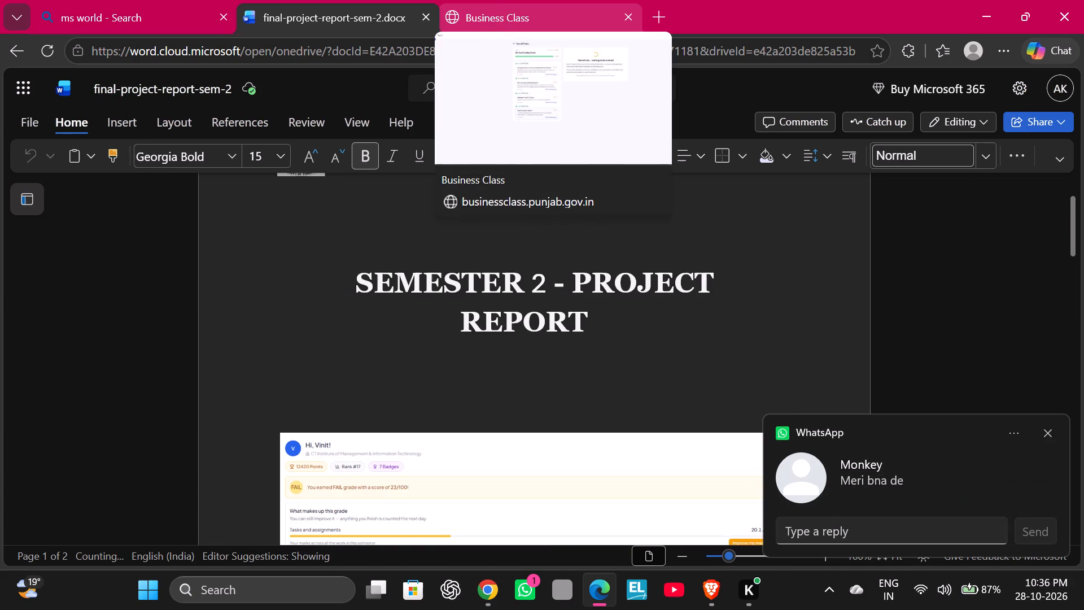
click(369, 368)
scroll(374, 356, down, 2)
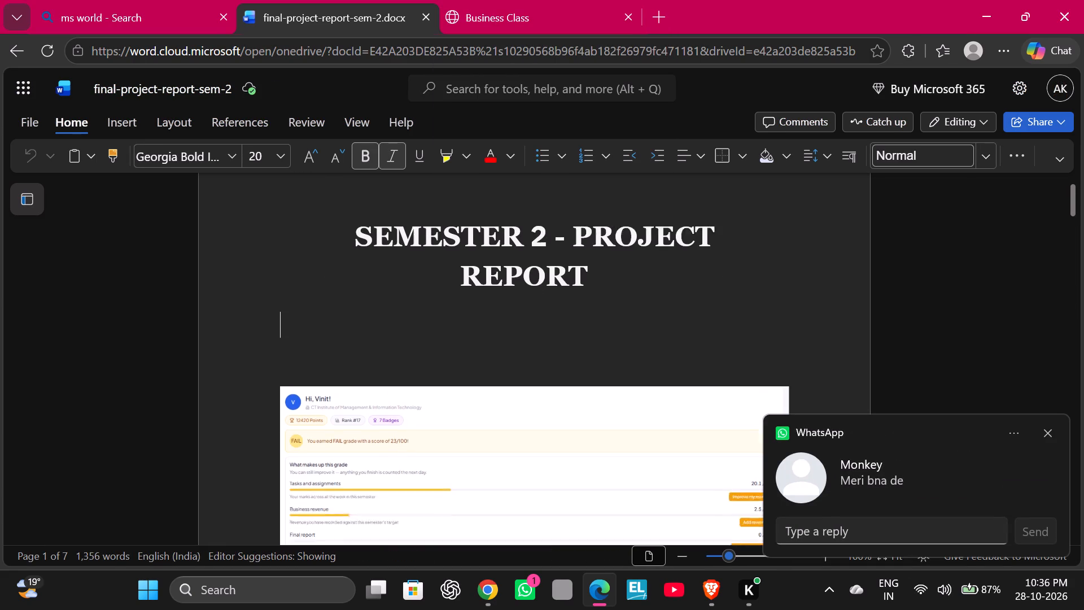
scroll(385, 344, down, 4)
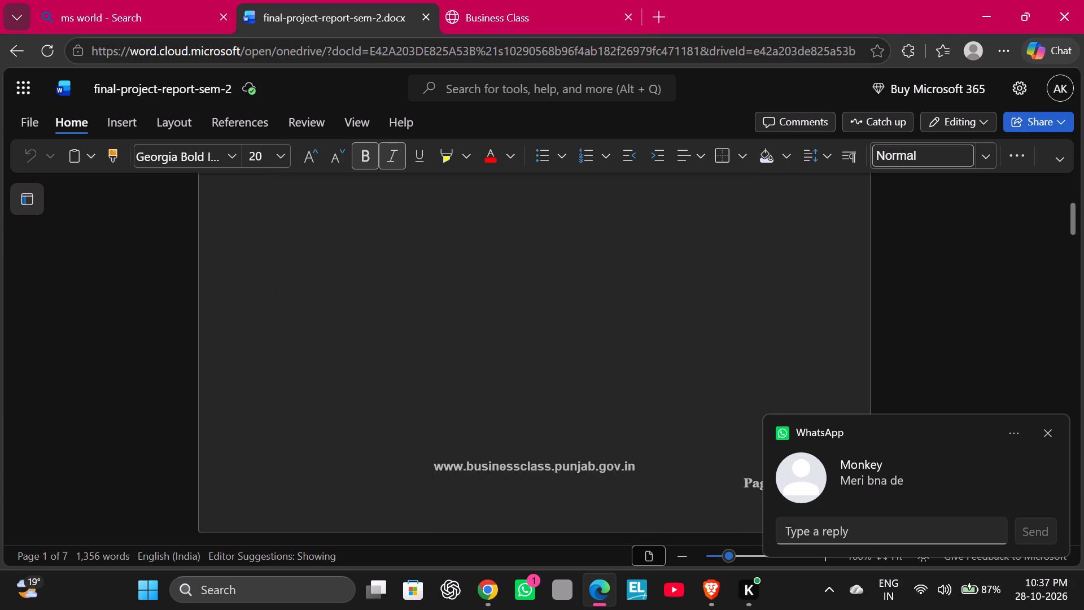
scroll(386, 342, down, 12)
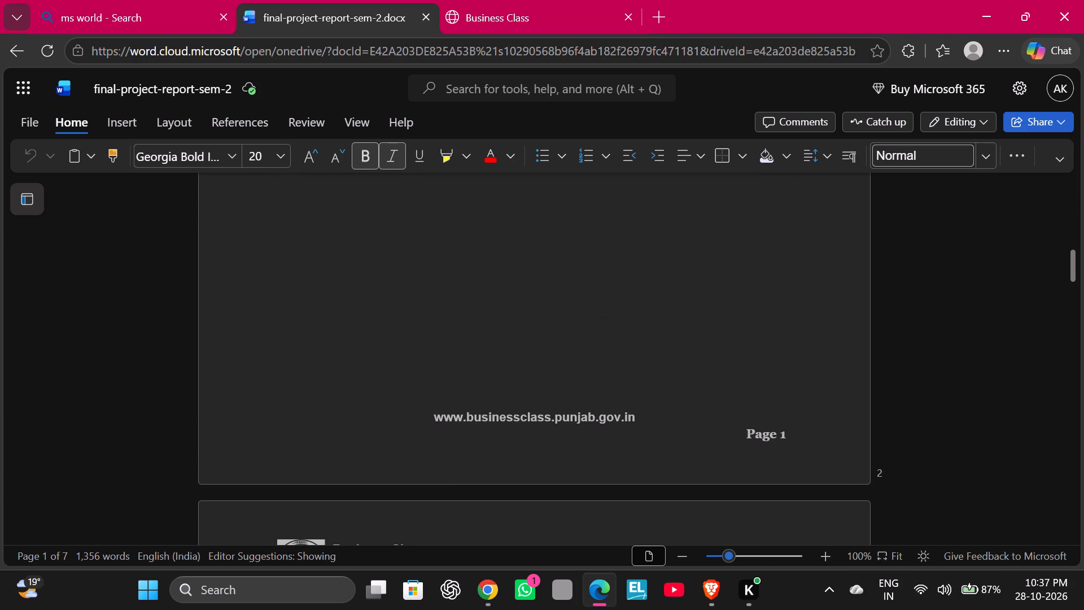
scroll(387, 341, down, 16)
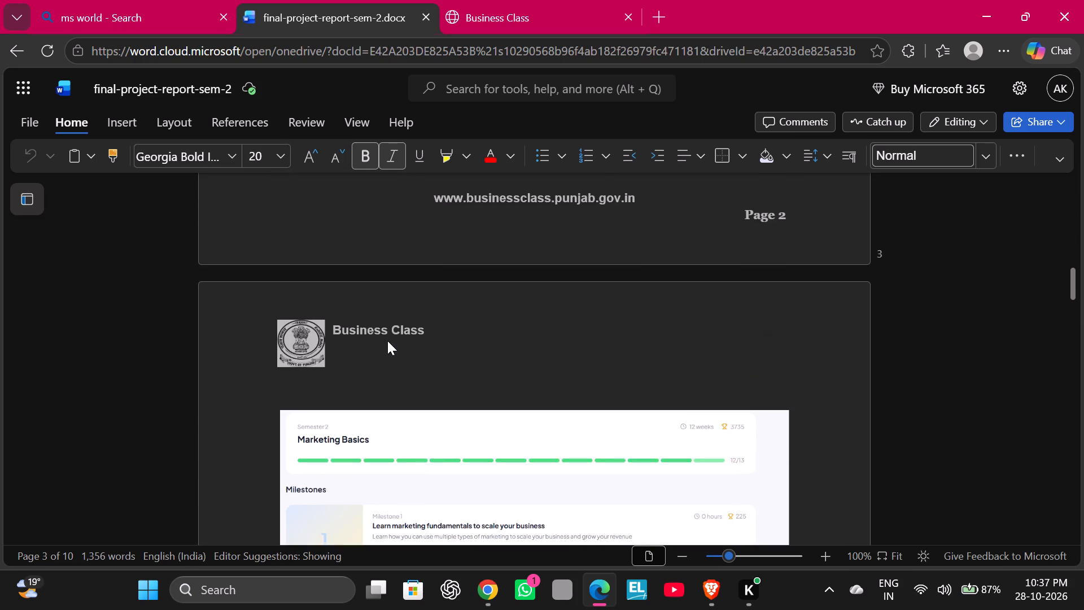
scroll(387, 341, down, 1)
scroll(387, 341, up, 2)
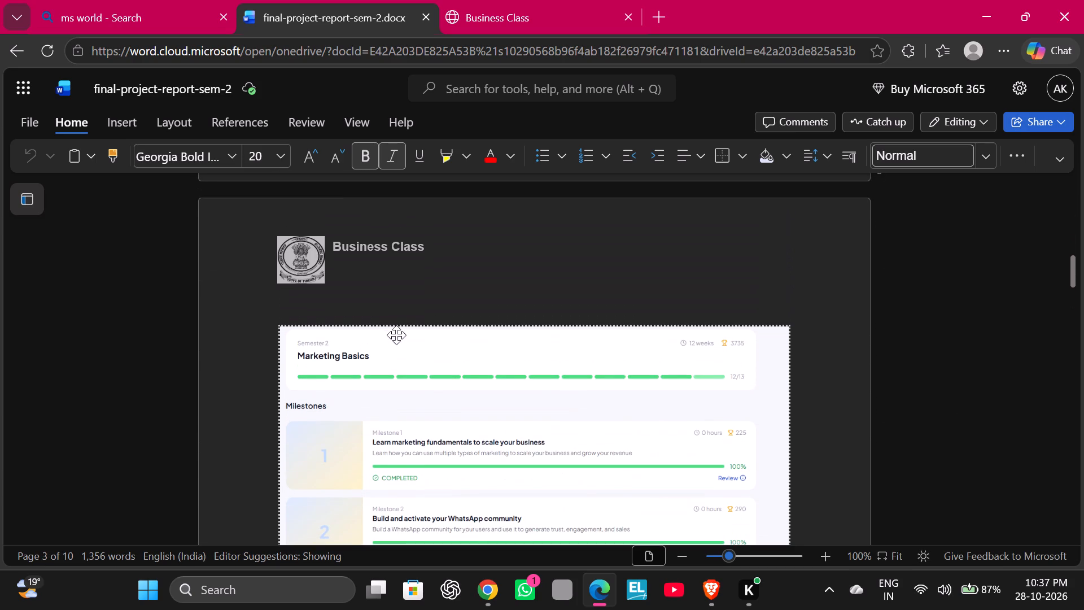
drag(453, 407, 467, 355)
right_click(351, 310)
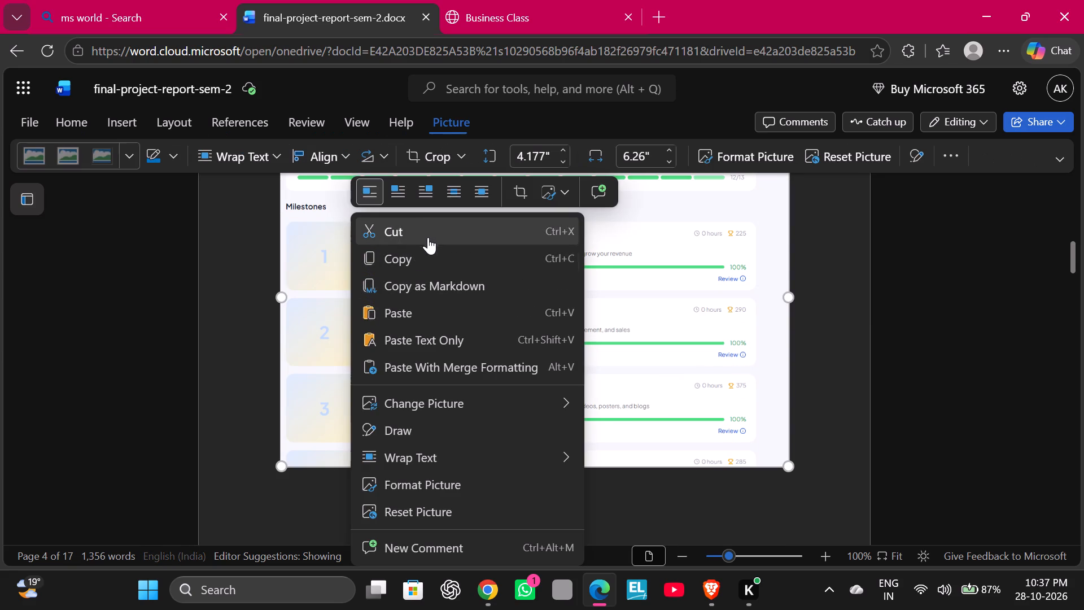
click(429, 234)
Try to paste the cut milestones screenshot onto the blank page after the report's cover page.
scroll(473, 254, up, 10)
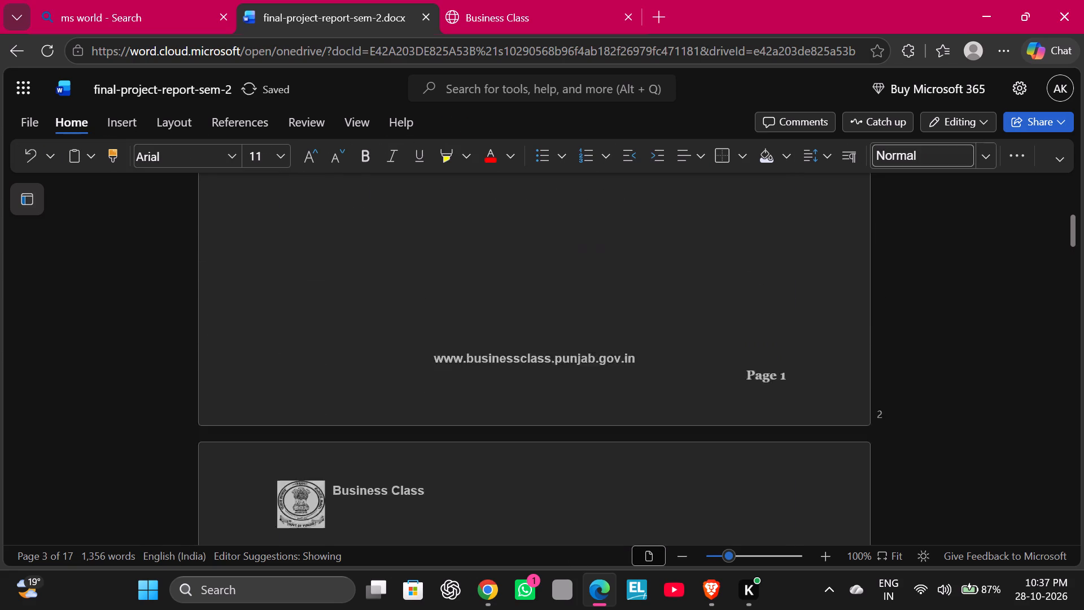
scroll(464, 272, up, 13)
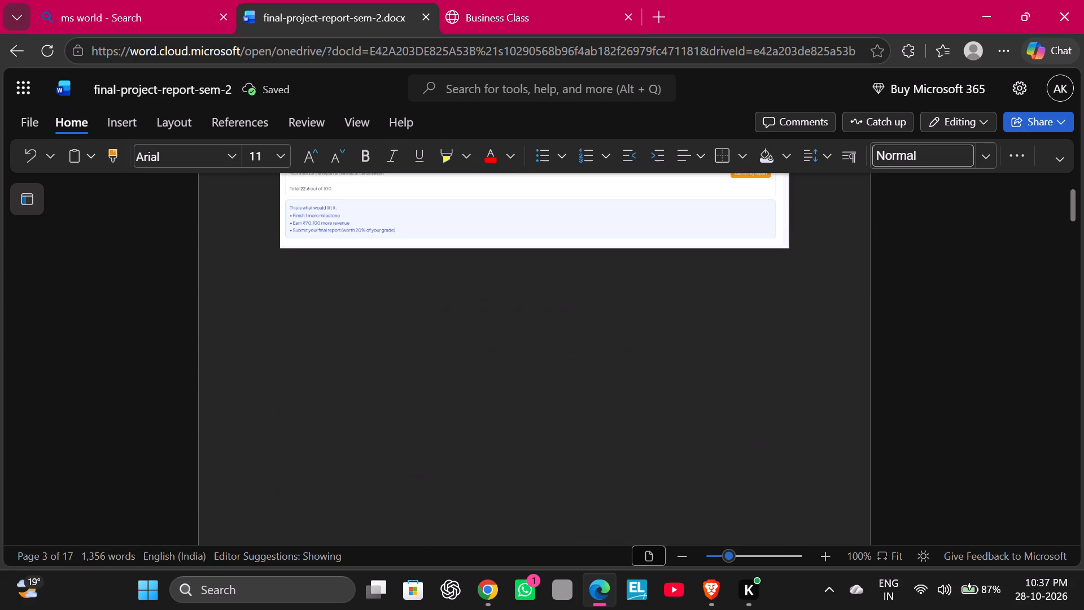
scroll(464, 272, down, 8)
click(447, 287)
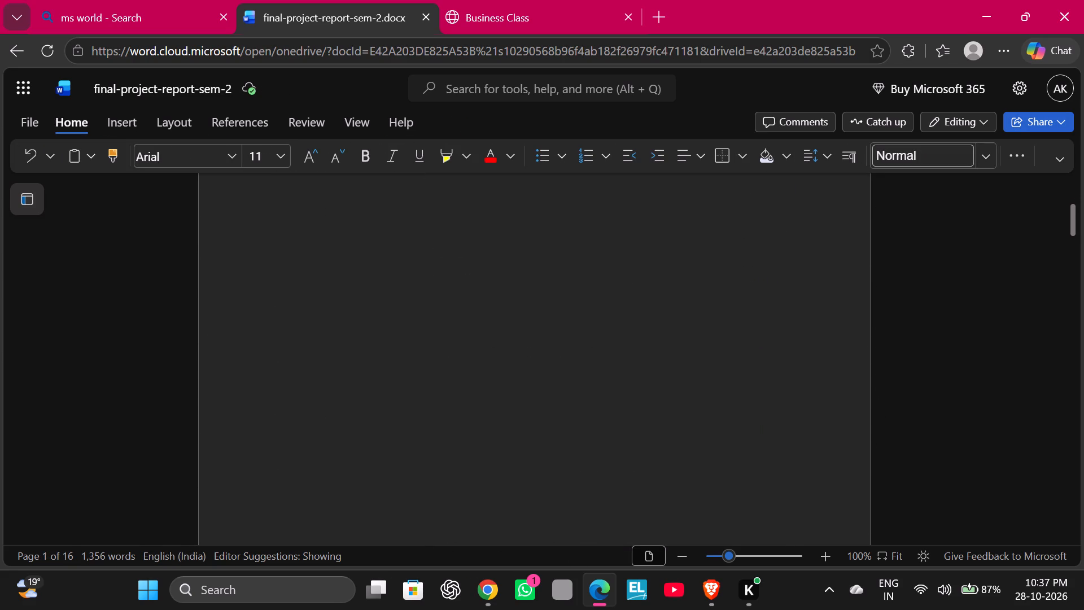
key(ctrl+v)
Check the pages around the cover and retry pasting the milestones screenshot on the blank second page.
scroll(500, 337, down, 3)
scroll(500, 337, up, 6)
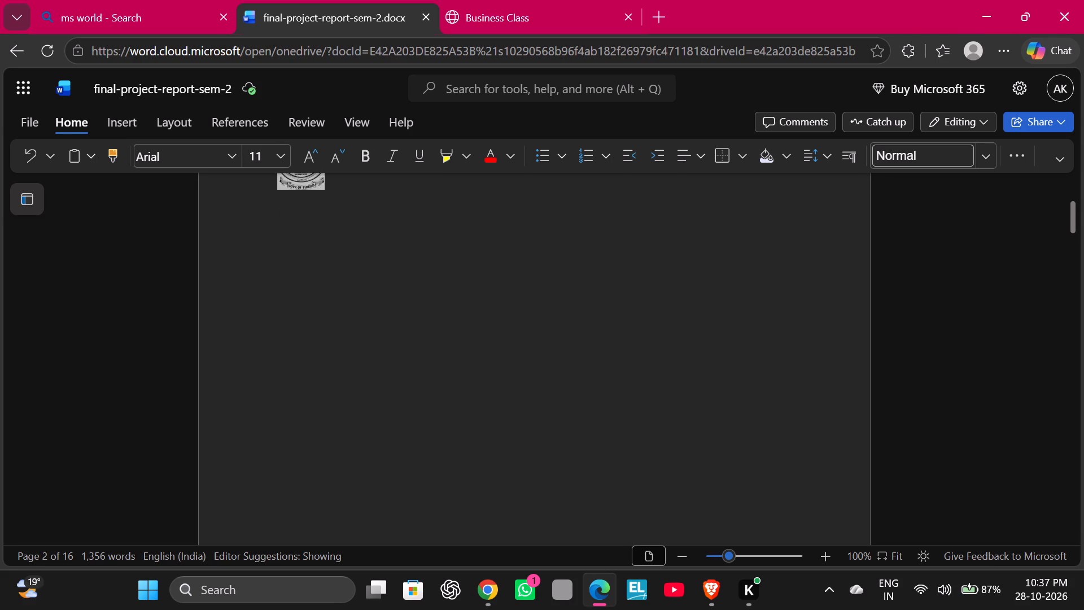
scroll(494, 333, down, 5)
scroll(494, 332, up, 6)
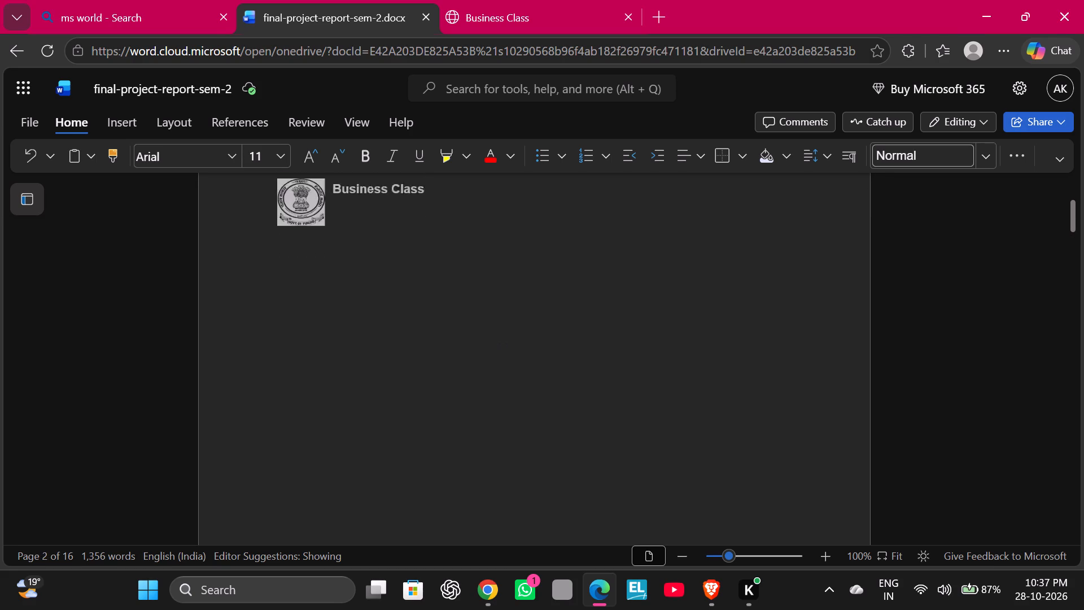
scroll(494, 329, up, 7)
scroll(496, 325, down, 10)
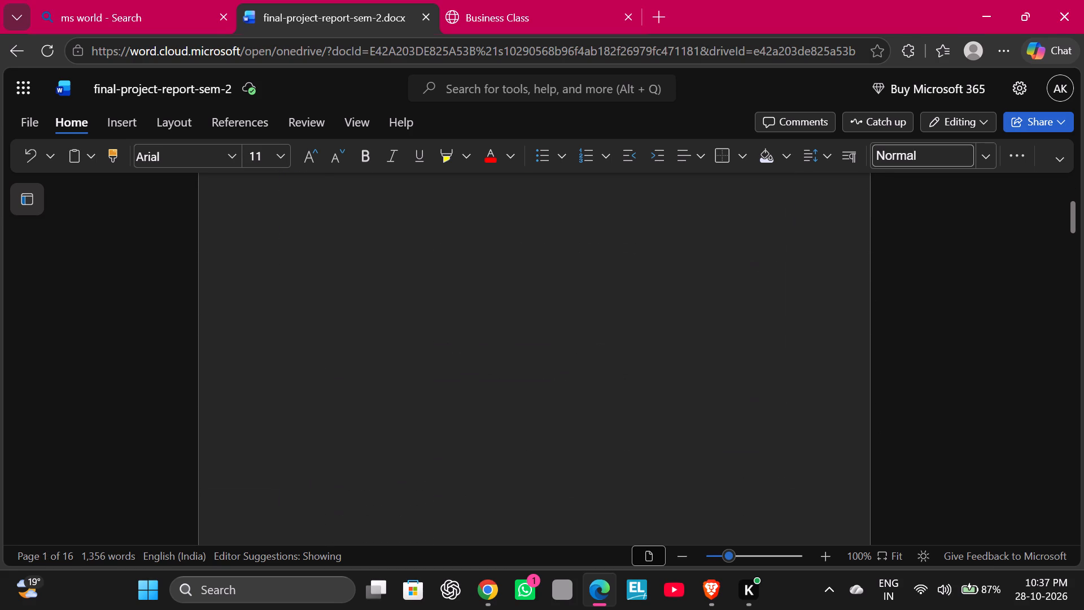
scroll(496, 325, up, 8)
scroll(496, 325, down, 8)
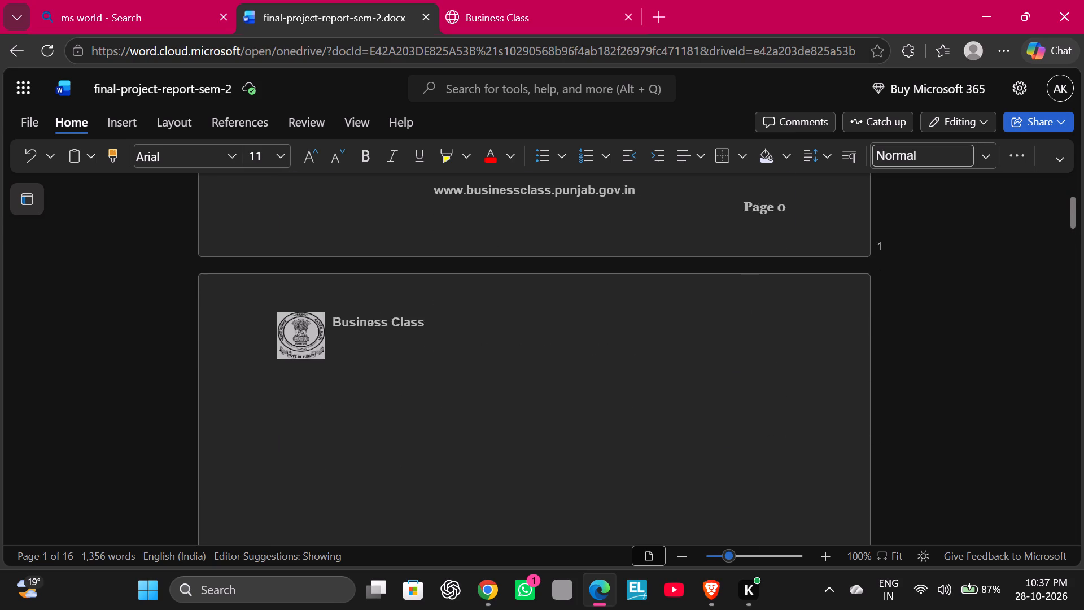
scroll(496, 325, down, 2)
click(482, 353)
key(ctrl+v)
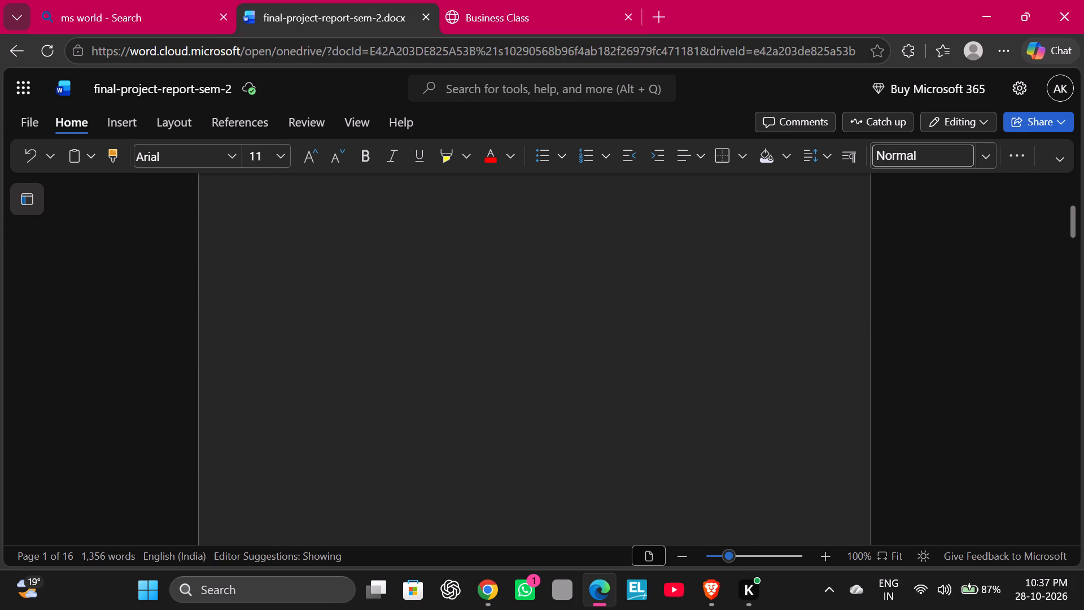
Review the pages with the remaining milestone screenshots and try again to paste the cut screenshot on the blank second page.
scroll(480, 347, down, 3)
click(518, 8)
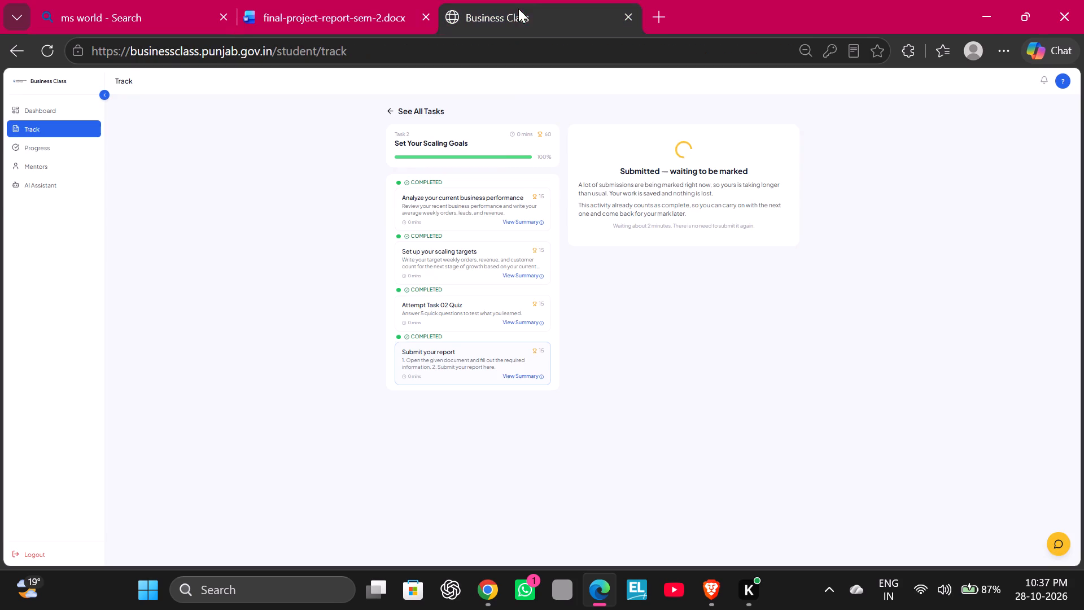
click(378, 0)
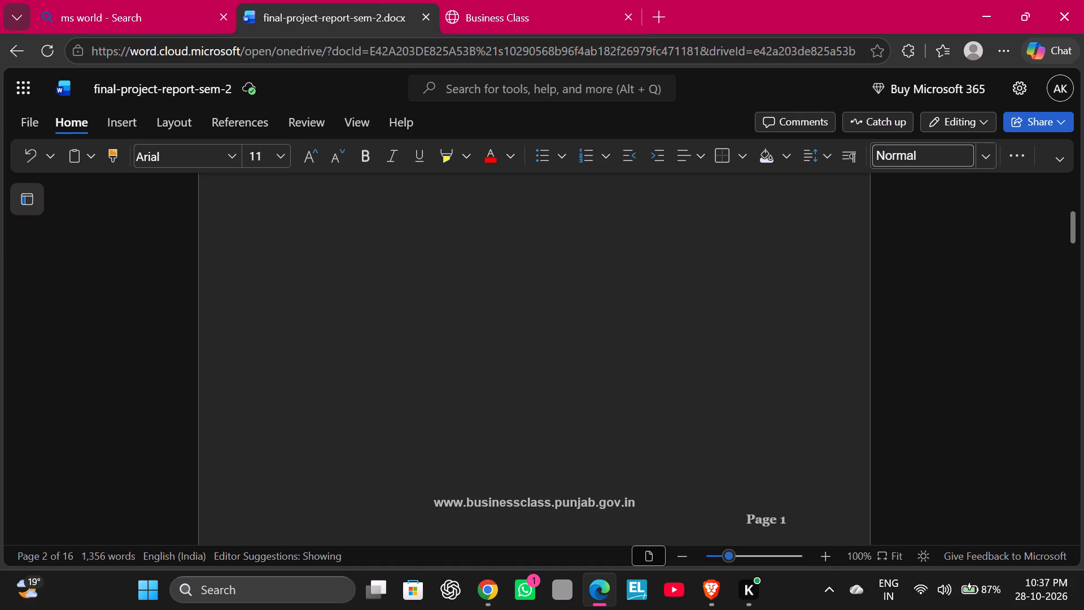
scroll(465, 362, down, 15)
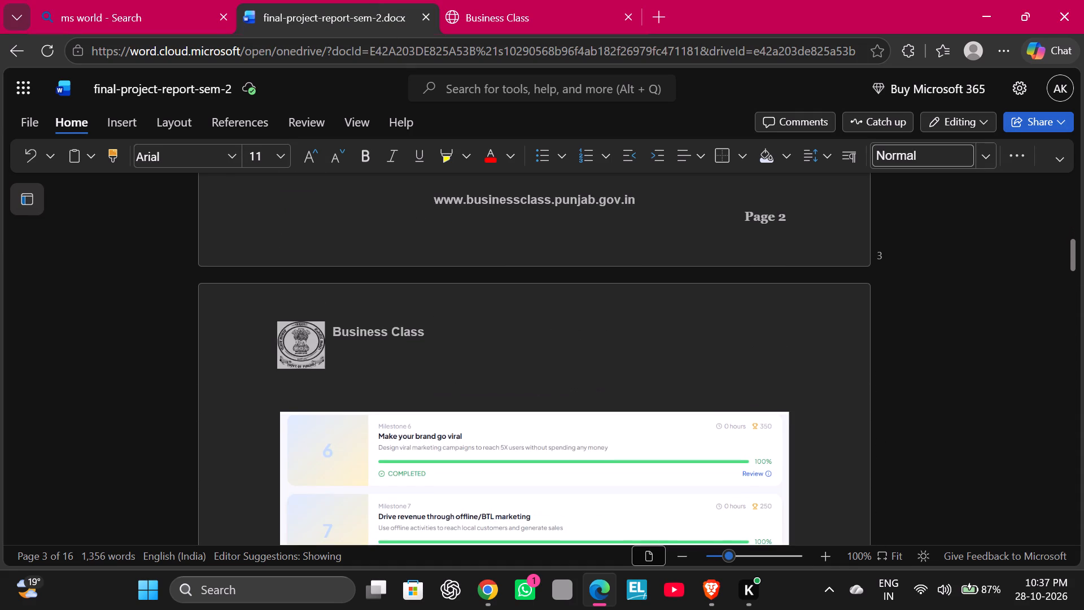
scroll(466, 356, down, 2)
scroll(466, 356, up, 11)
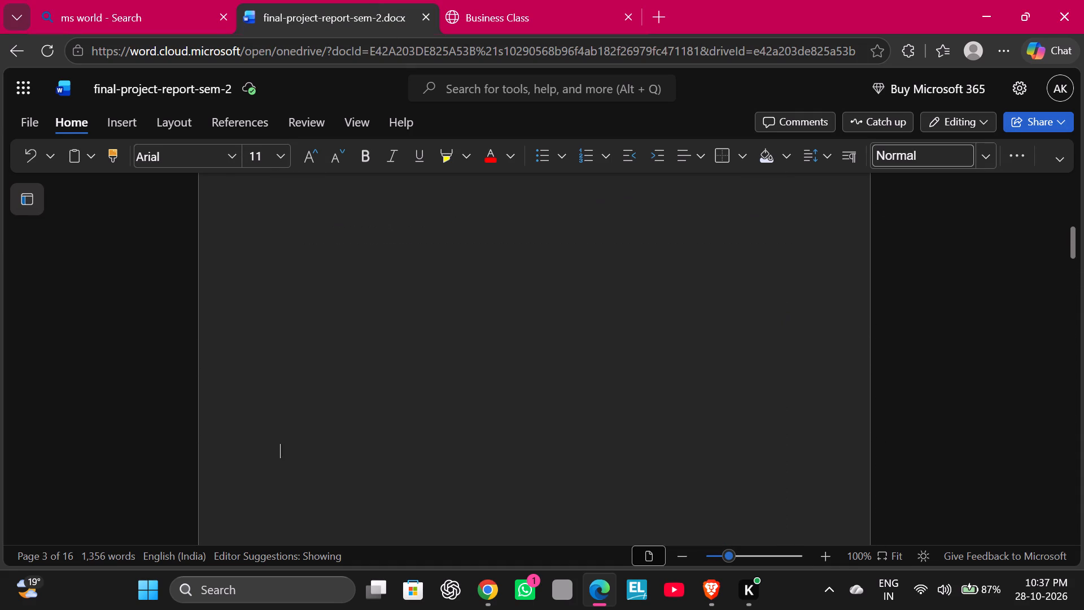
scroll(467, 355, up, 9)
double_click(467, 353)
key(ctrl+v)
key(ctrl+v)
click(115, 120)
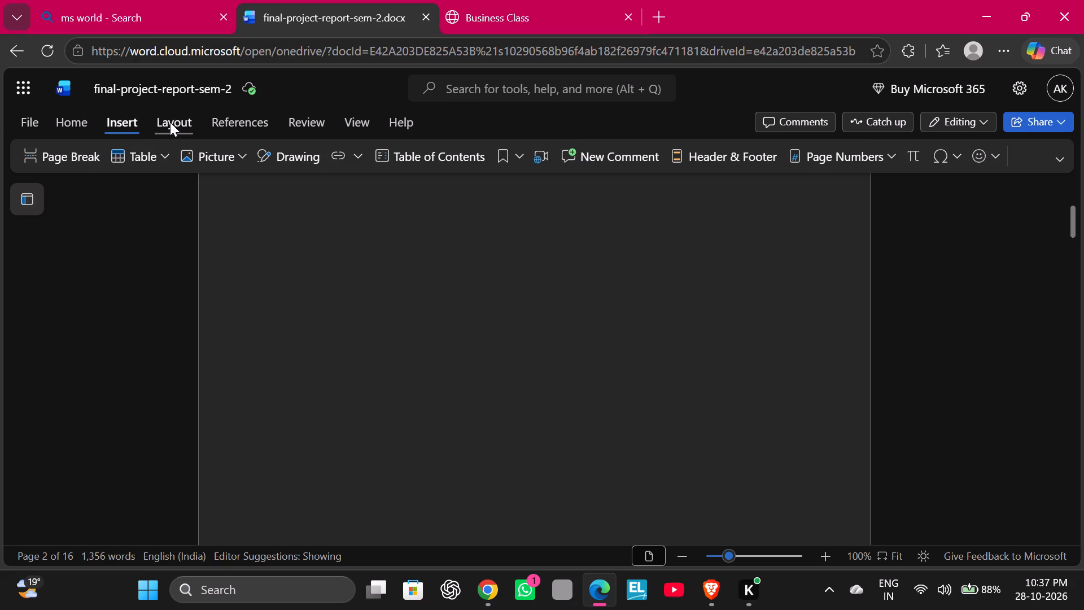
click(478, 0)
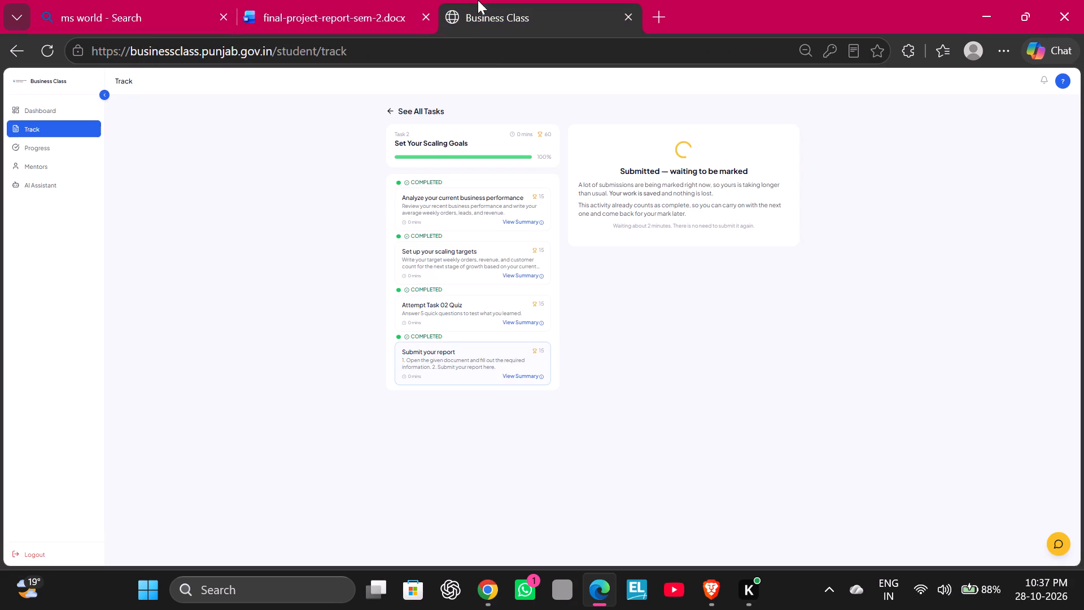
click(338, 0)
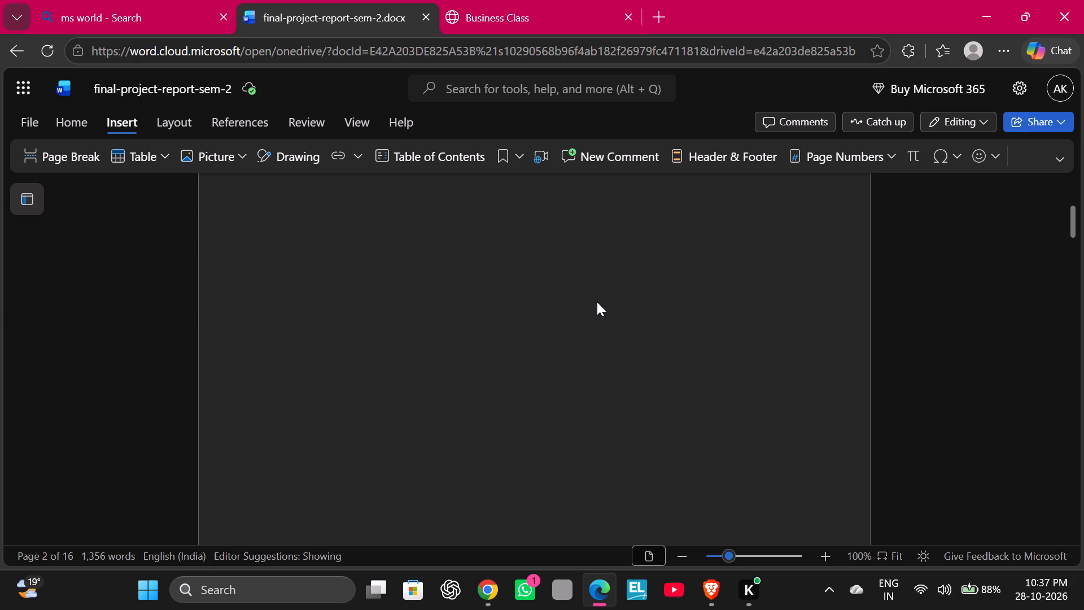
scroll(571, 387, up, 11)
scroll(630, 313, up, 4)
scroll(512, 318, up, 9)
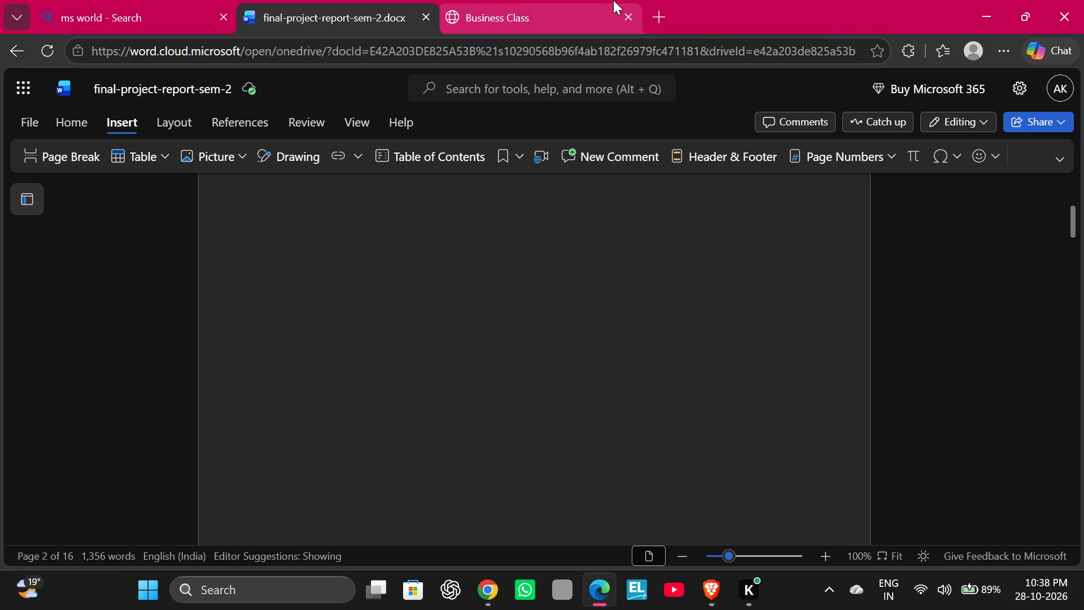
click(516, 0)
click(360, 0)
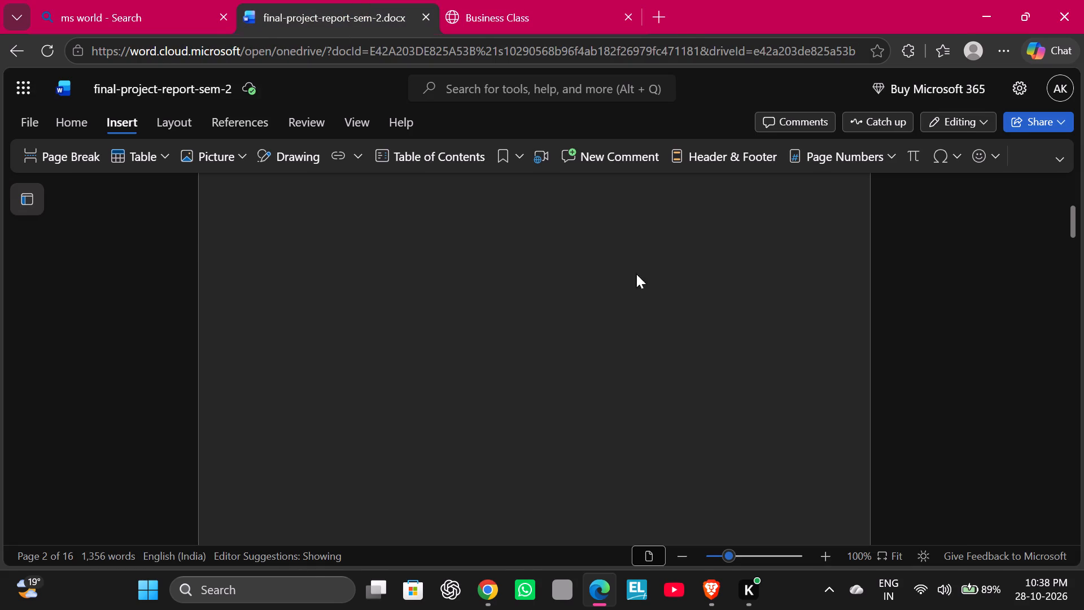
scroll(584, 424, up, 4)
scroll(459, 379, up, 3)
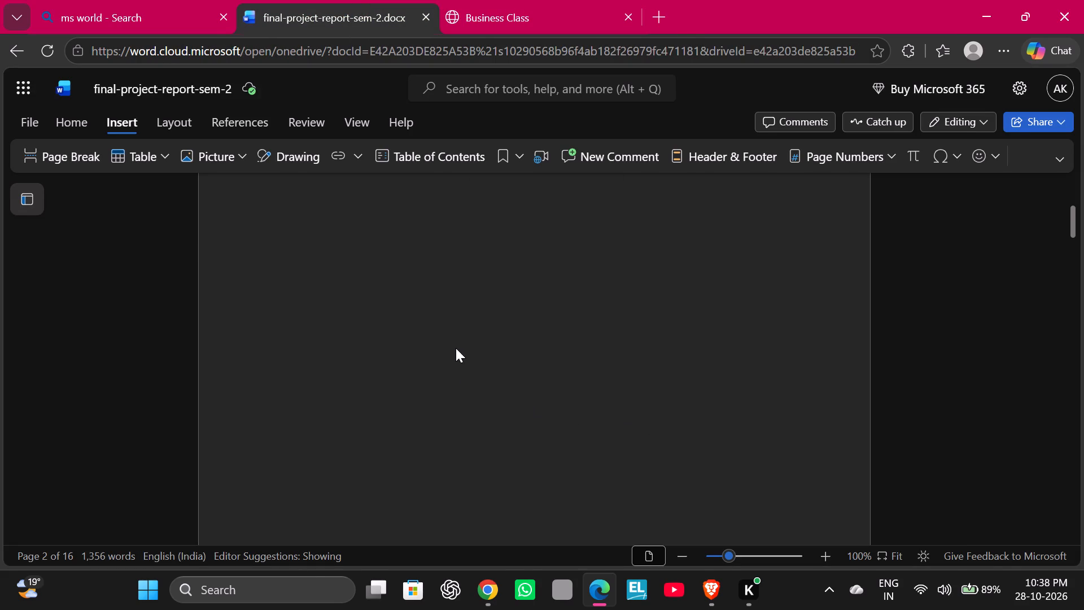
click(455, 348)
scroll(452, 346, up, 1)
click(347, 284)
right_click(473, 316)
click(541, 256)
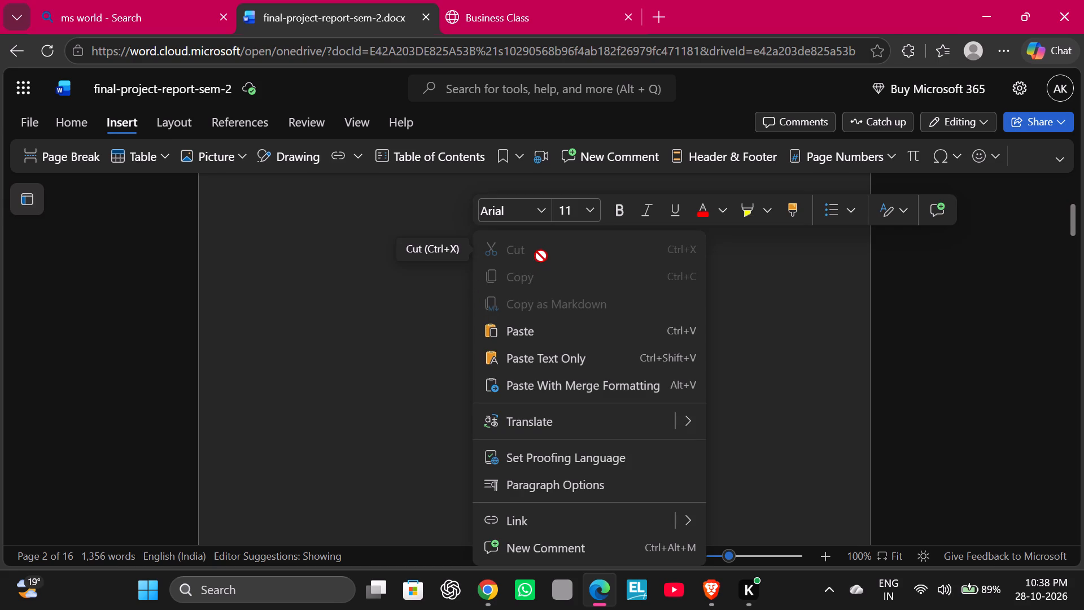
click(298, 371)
Undo the cut of the Semester 2 Marketing Basics milestones screenshot.
key(ctrl+z)
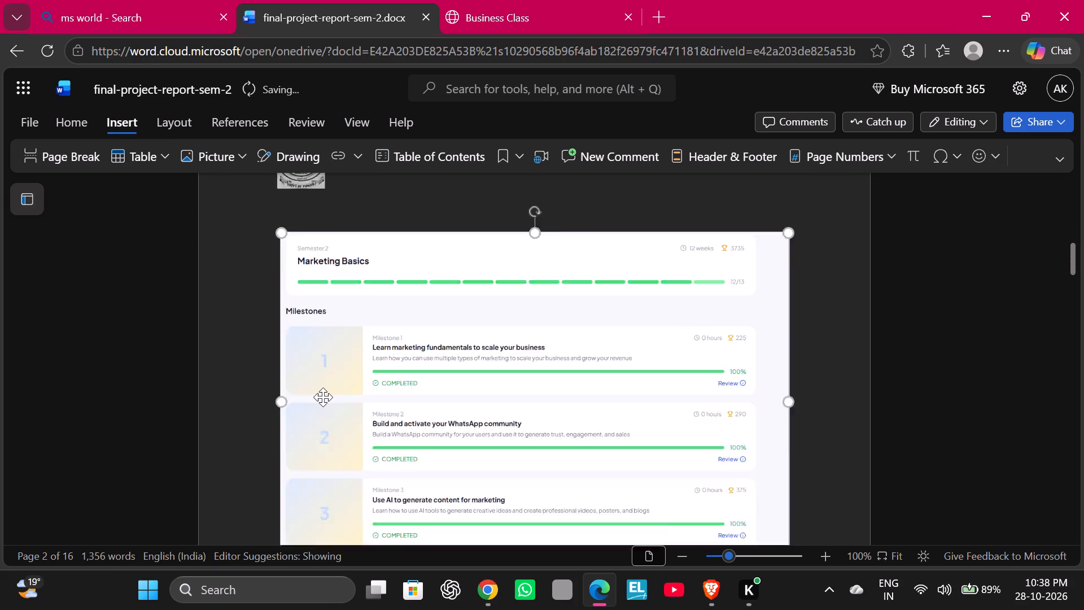
key(ctrl+z)
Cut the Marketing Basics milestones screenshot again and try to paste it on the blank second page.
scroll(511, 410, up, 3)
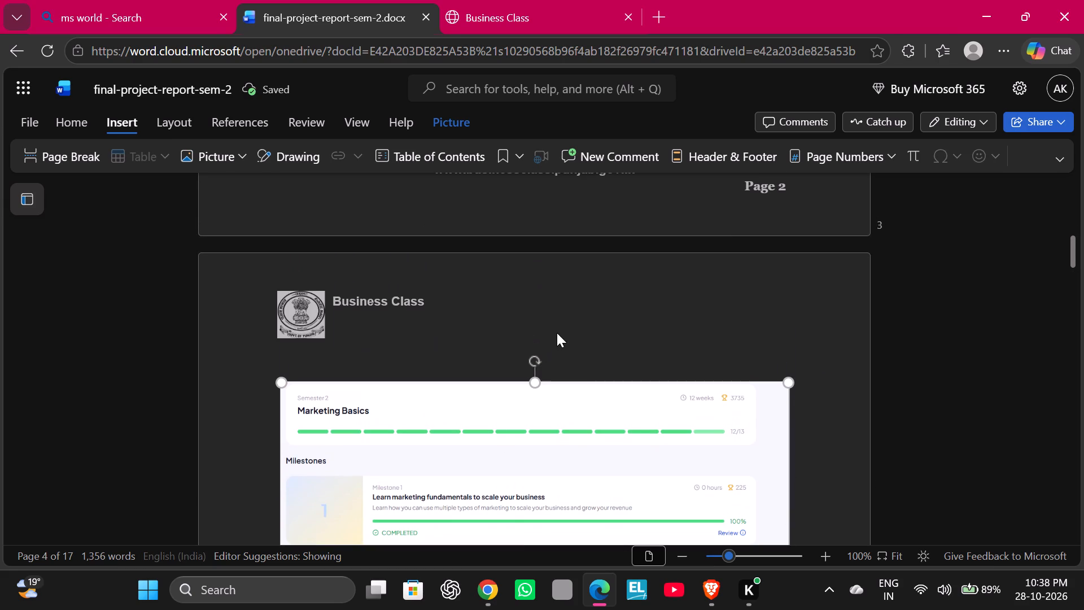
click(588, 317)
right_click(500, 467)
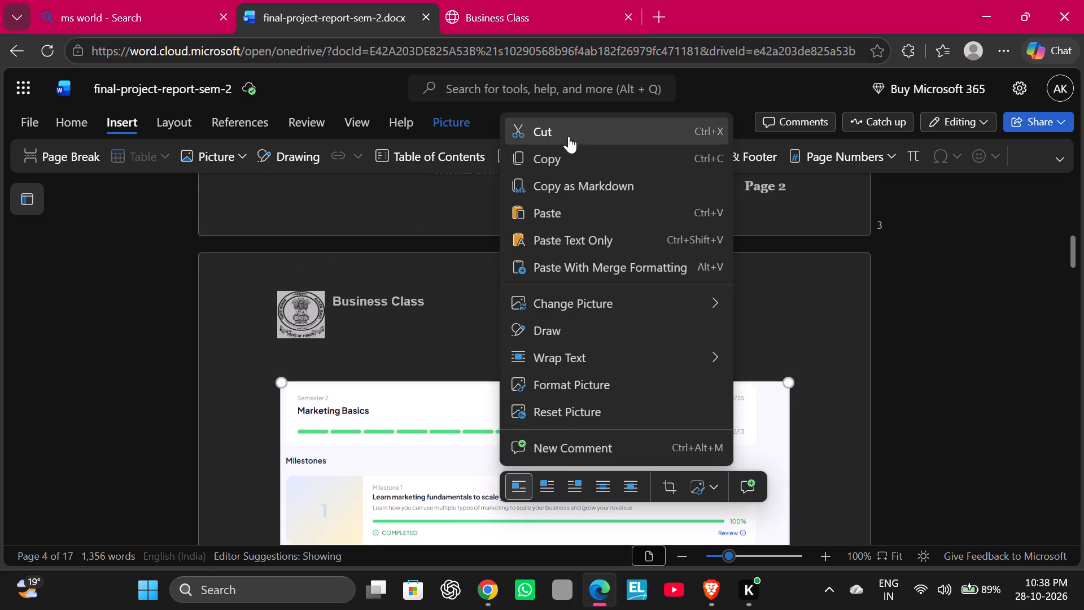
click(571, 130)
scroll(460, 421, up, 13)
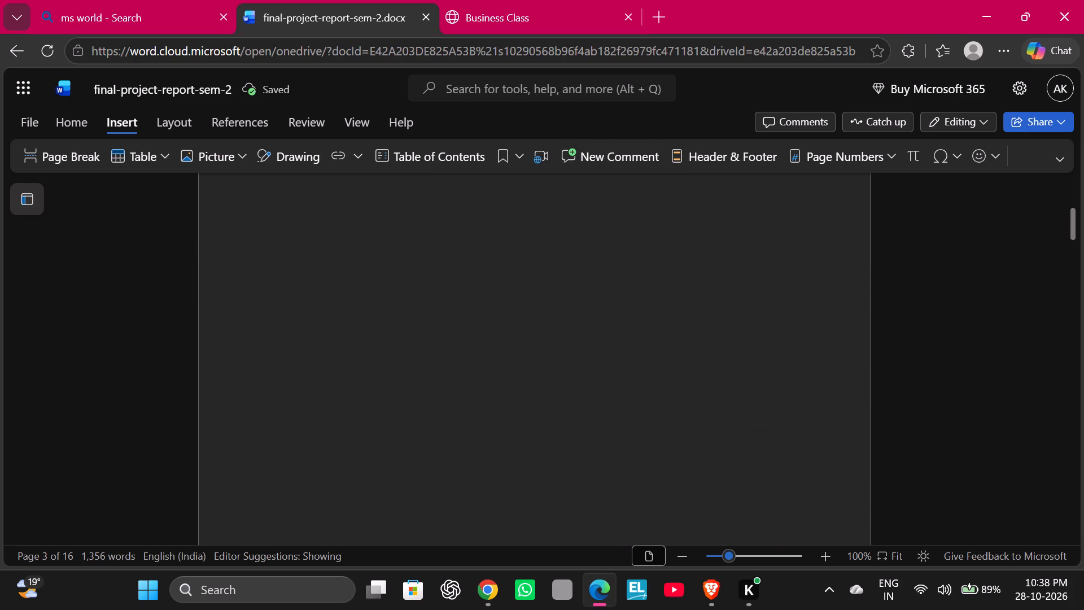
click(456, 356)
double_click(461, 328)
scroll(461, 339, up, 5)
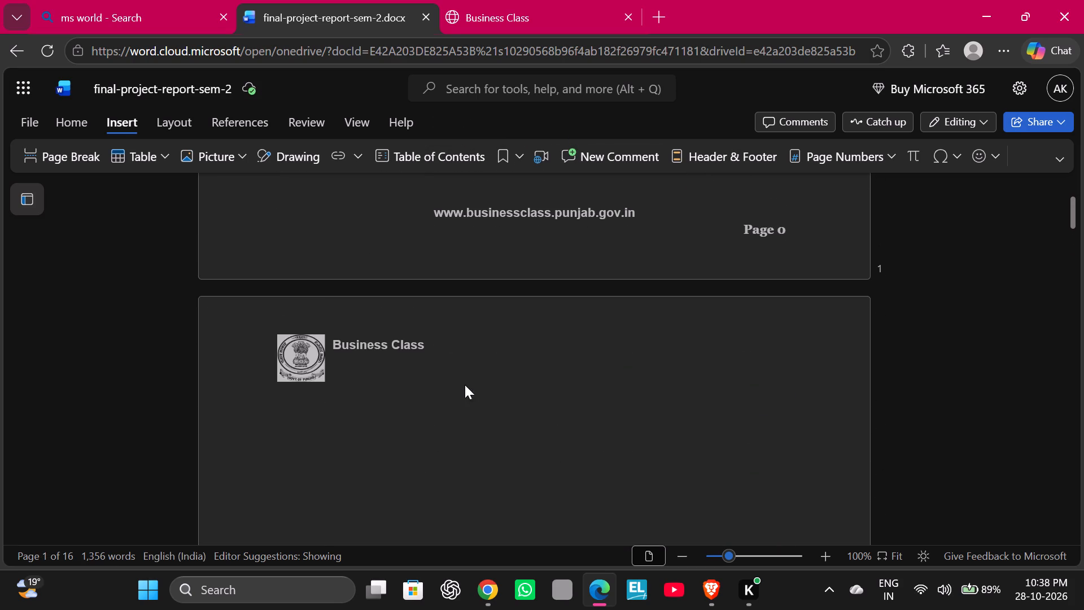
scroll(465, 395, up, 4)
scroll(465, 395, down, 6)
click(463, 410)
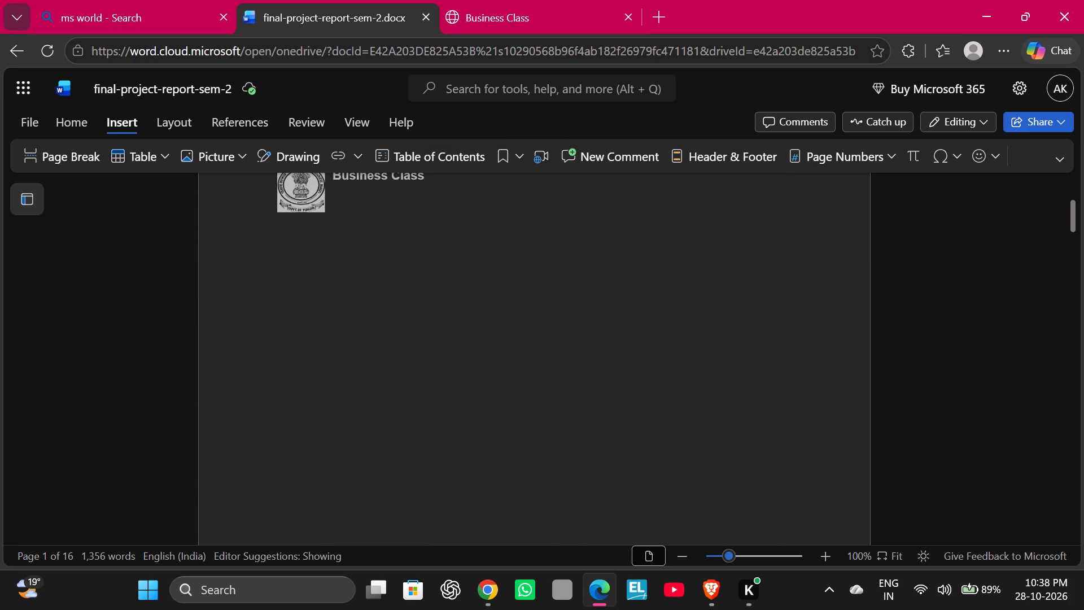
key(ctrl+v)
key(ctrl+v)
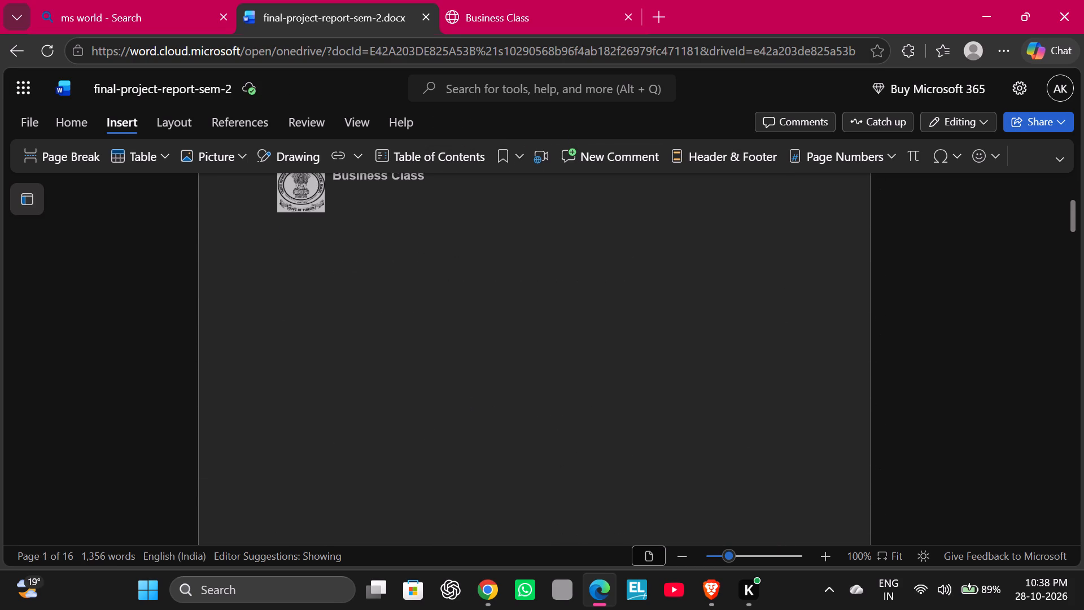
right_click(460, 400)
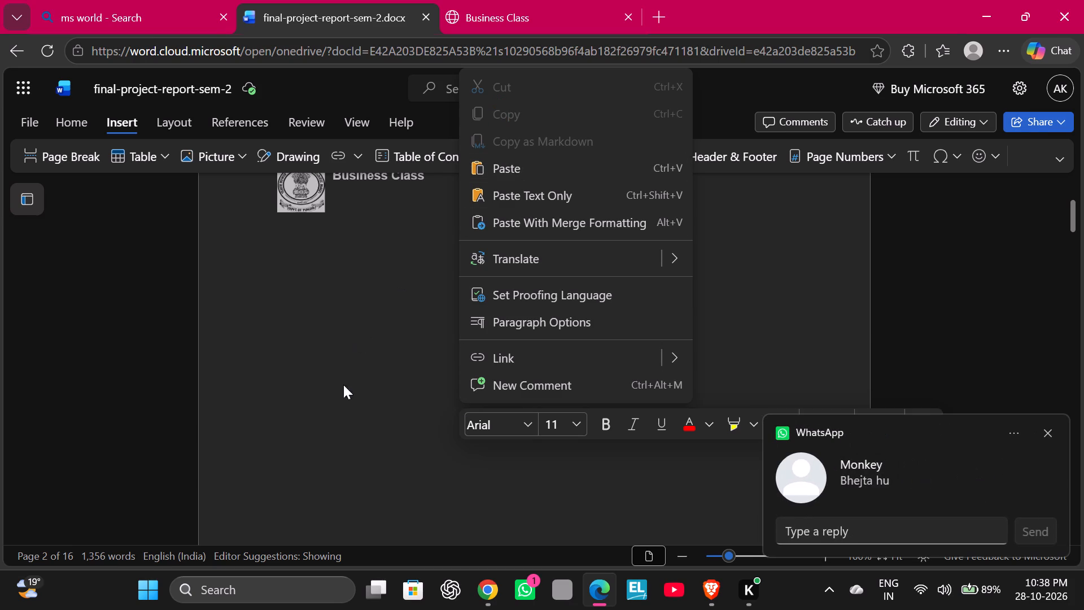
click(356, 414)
Check the pages between the report's first page and the Milestone 6 screenshot for the pasted picture.
scroll(449, 303, up, 2)
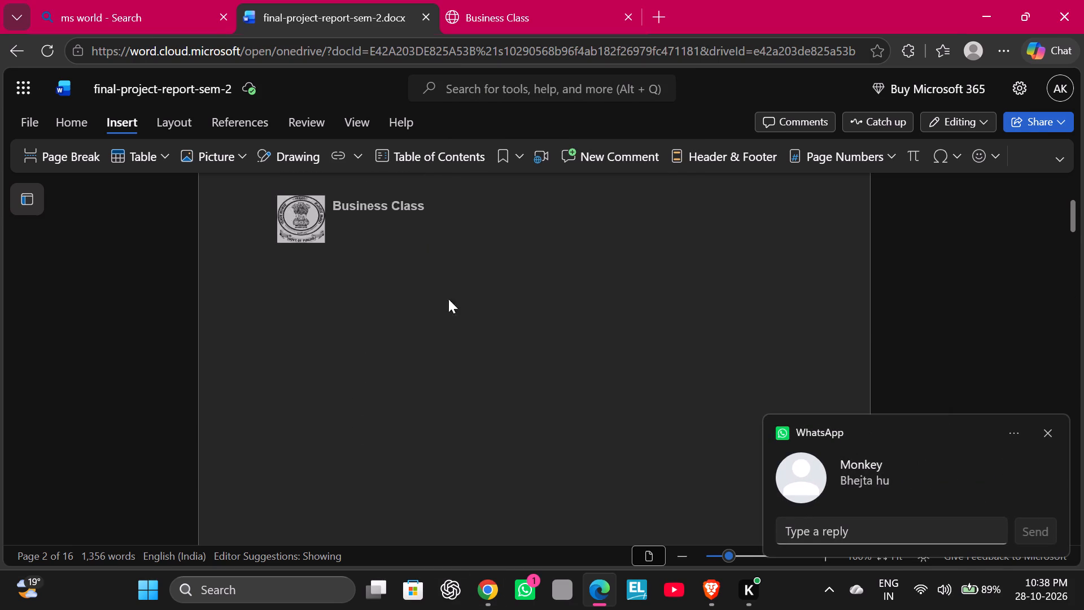
scroll(448, 299, up, 10)
scroll(450, 294, down, 5)
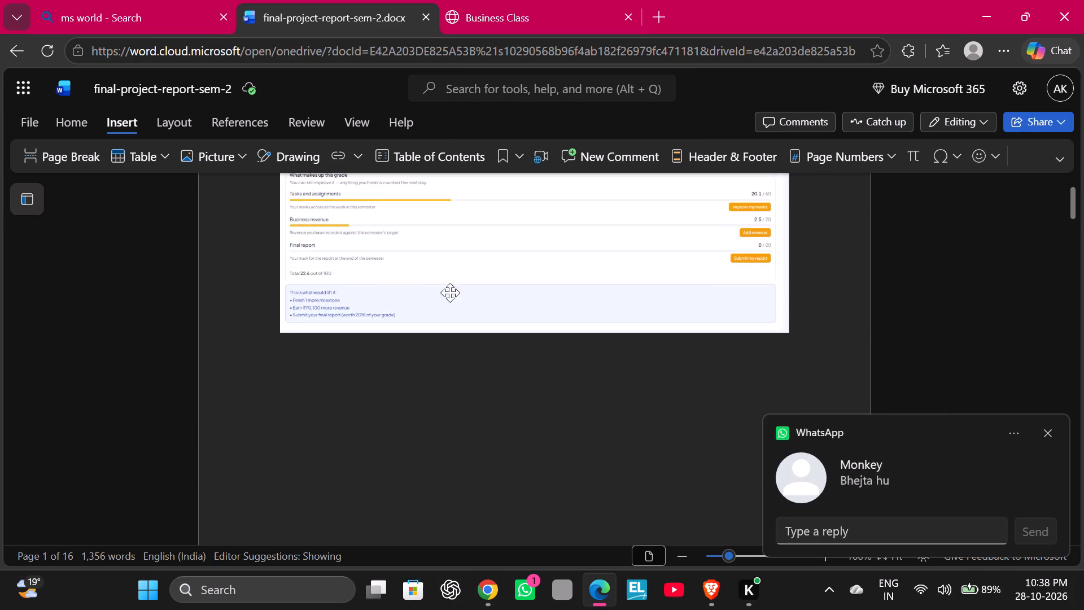
scroll(450, 293, down, 15)
scroll(450, 291, down, 6)
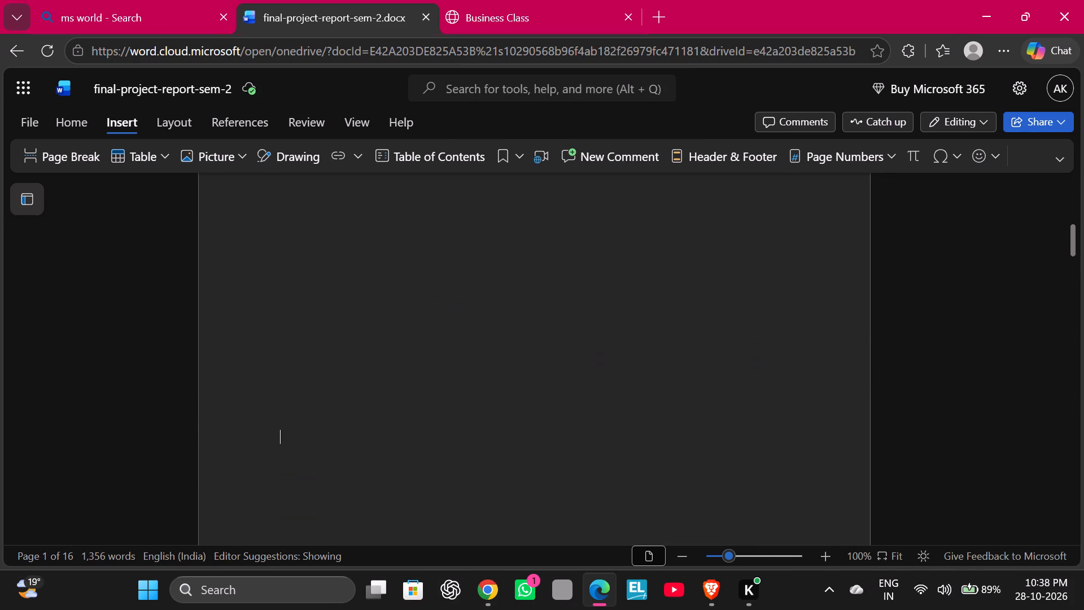
scroll(450, 290, down, 9)
scroll(450, 289, up, 3)
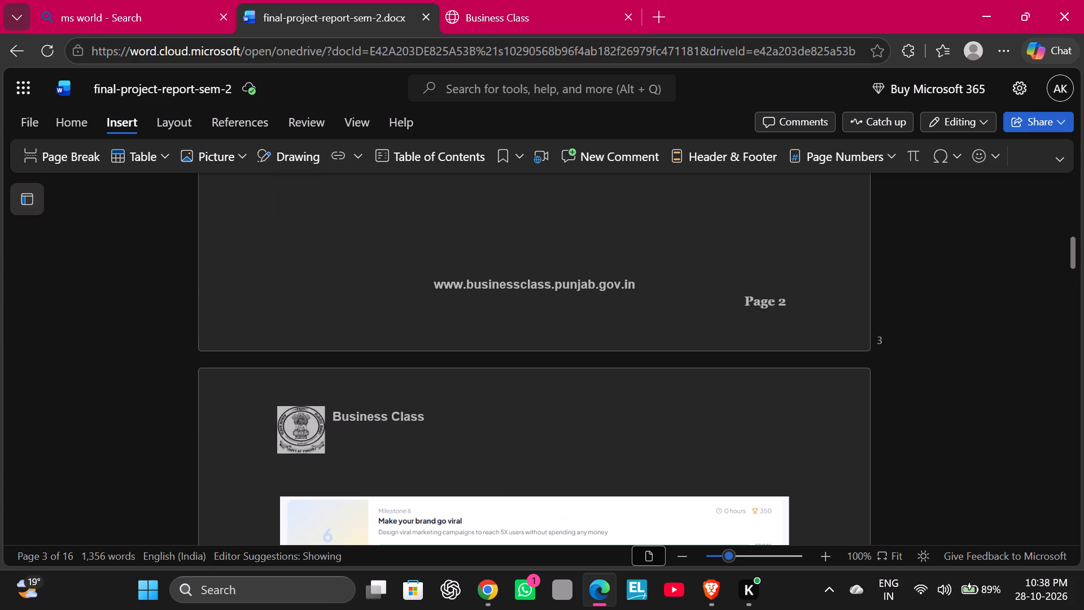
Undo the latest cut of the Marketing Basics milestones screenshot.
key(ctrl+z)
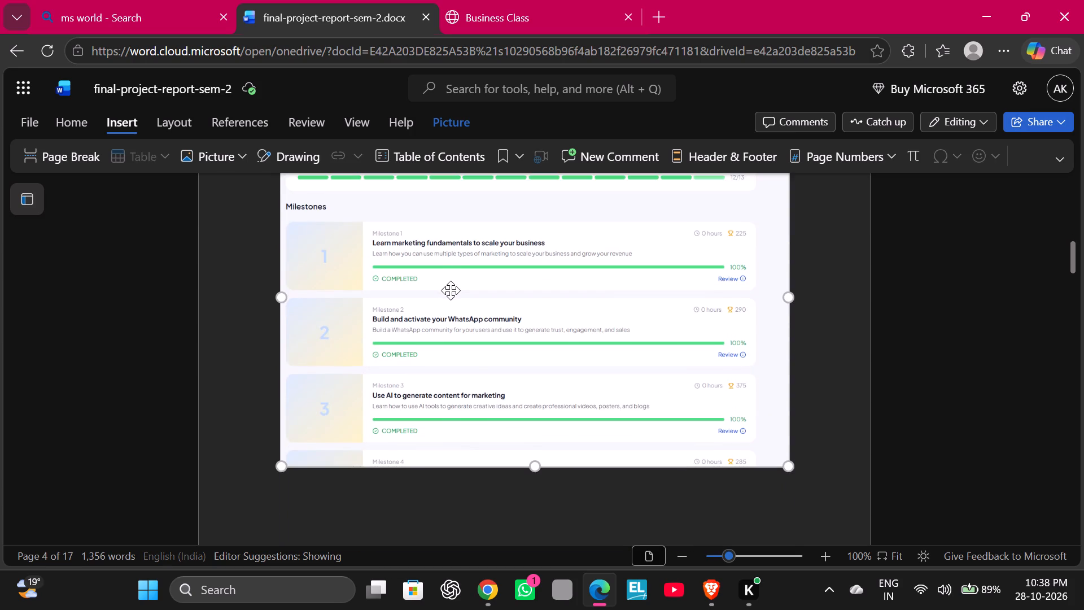
Copy the Marketing Basics milestones screenshot and try to paste the copy on the blank second page.
scroll(451, 290, up, 2)
right_click(445, 344)
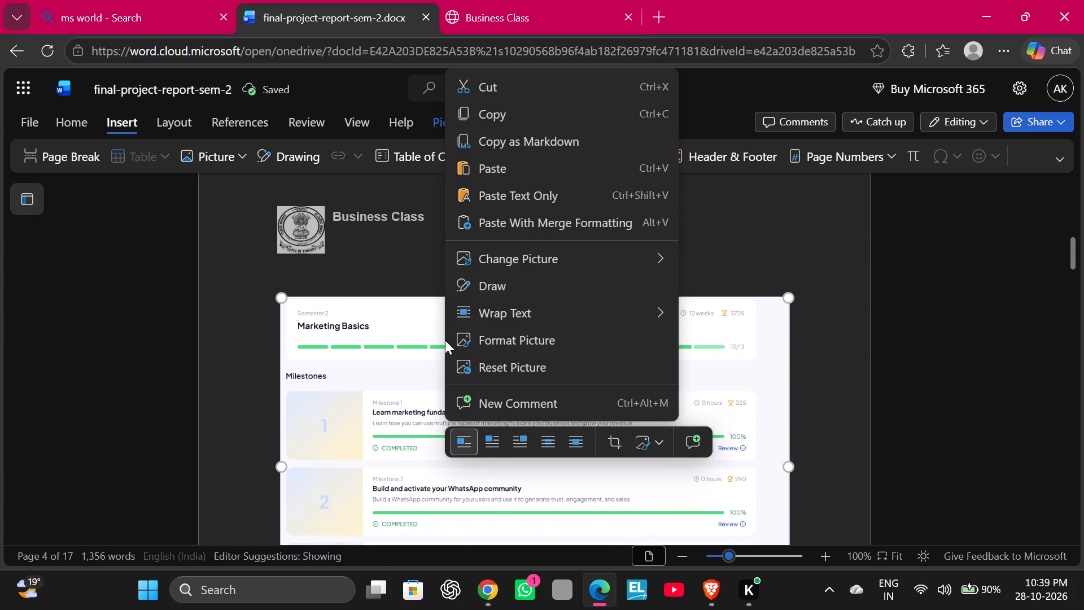
click(504, 119)
scroll(434, 267, up, 3)
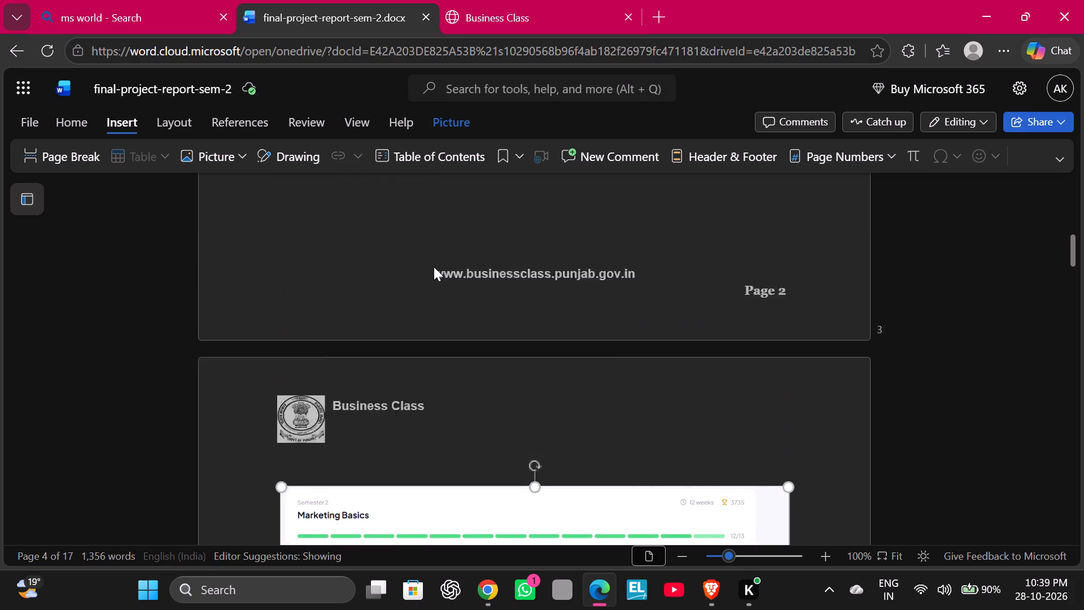
scroll(434, 267, up, 13)
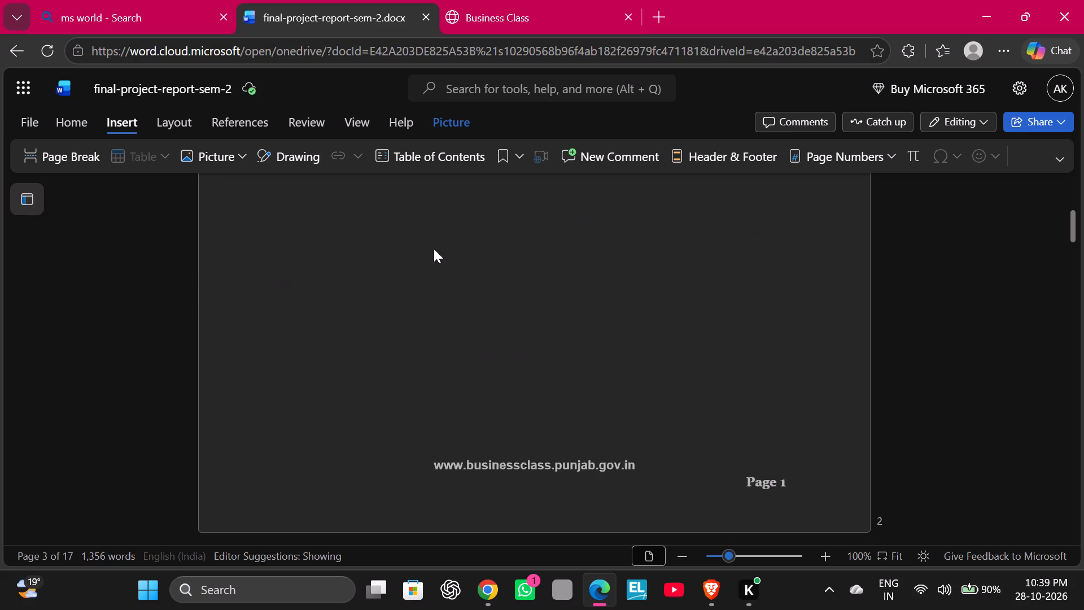
scroll(434, 249, up, 12)
scroll(439, 260, down, 5)
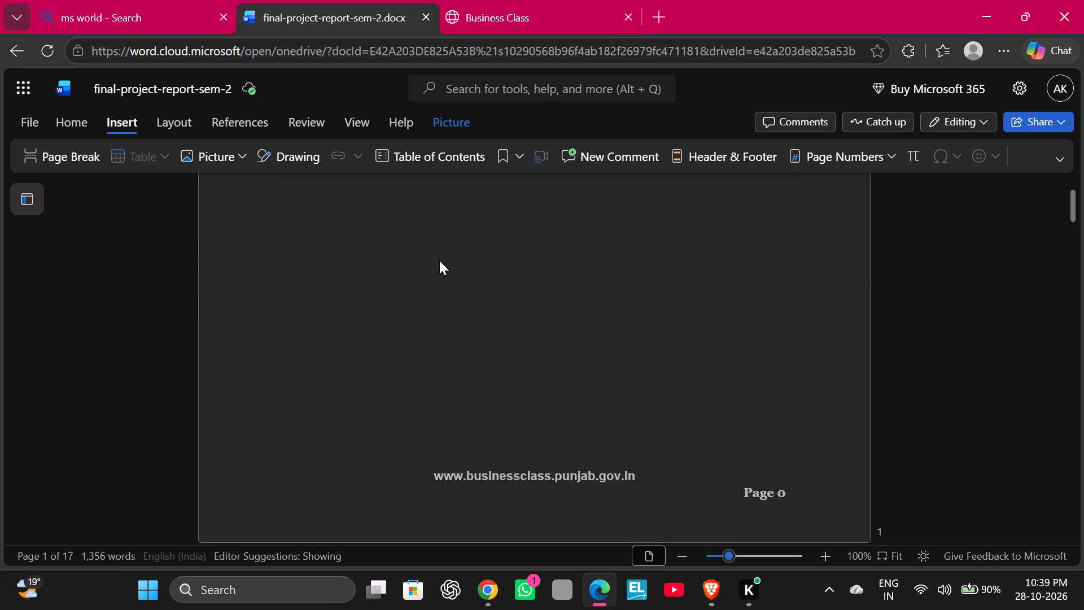
scroll(439, 260, down, 1)
click(451, 293)
double_click(436, 313)
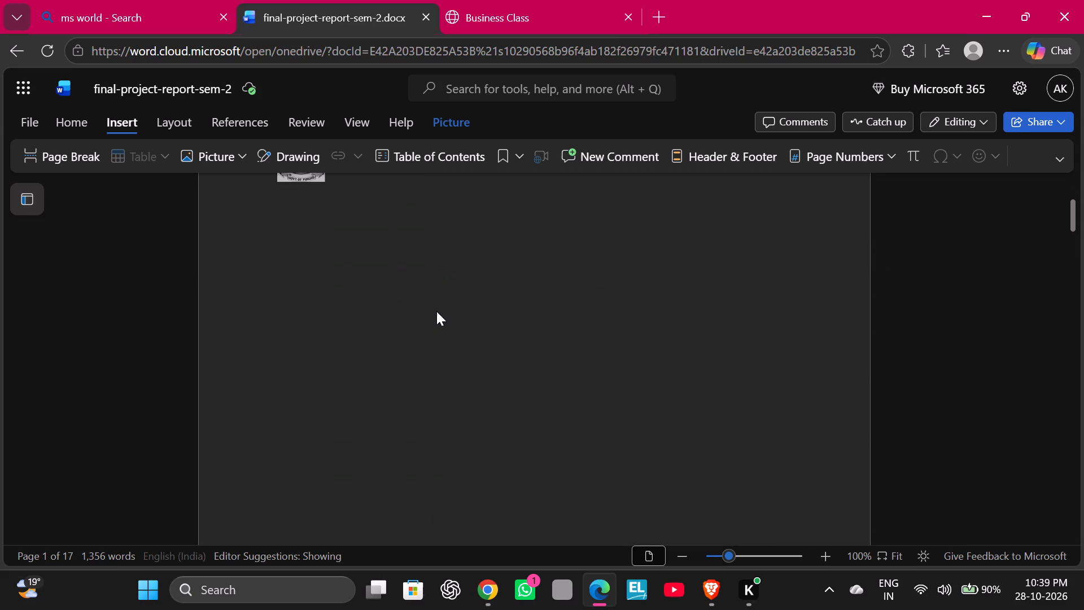
key(ctrl+v)
Return to the blank second page and retry pasting the copied Marketing Basics milestones screenshot there.
scroll(518, 330, up, 2)
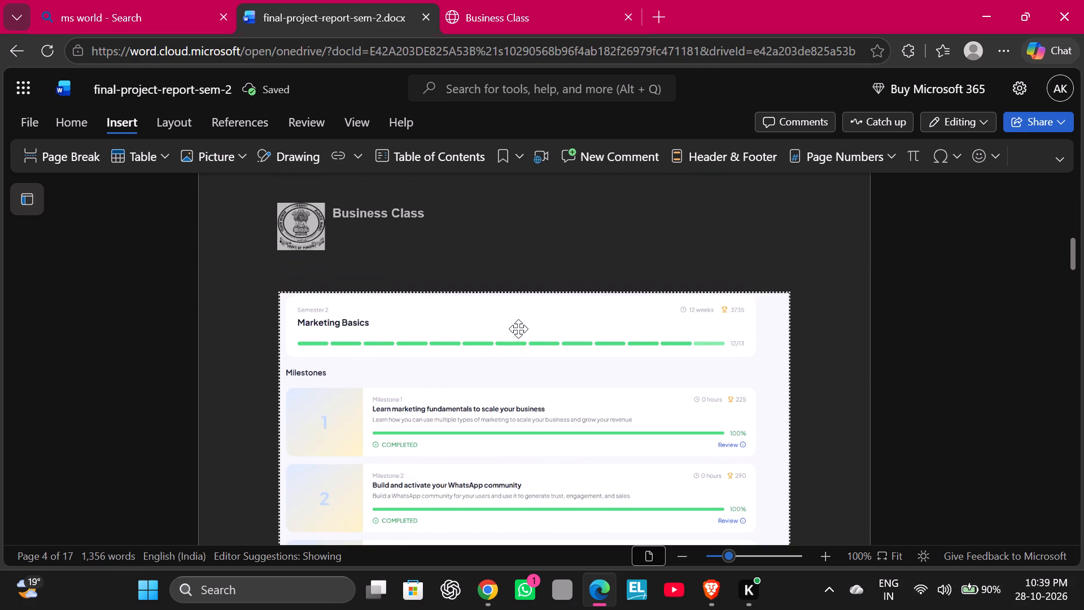
scroll(518, 326, up, 5)
scroll(518, 322, down, 5)
scroll(518, 315, up, 9)
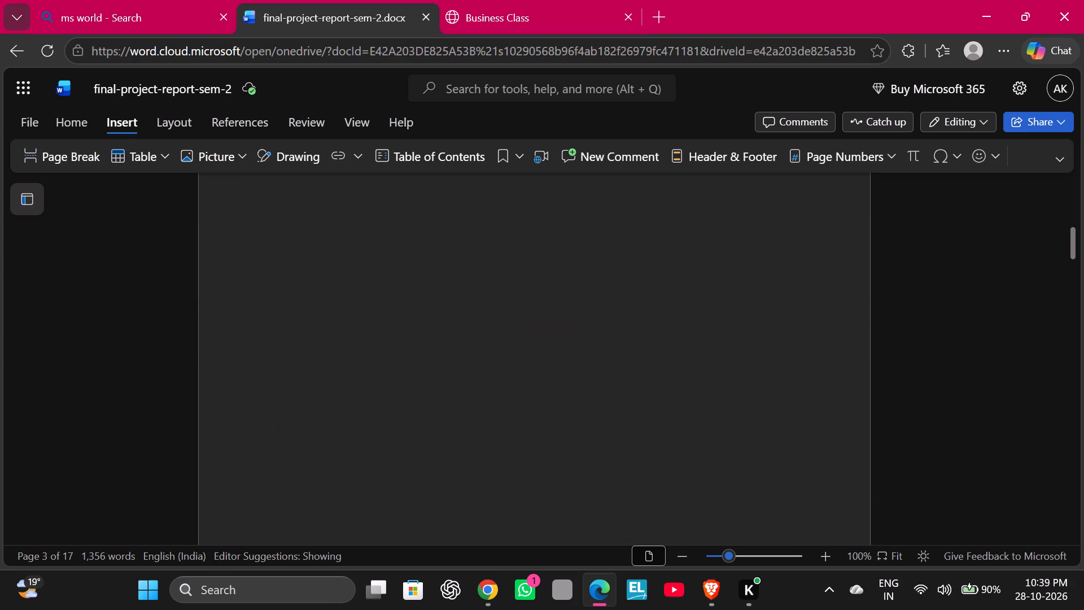
scroll(518, 310, up, 8)
scroll(518, 308, up, 13)
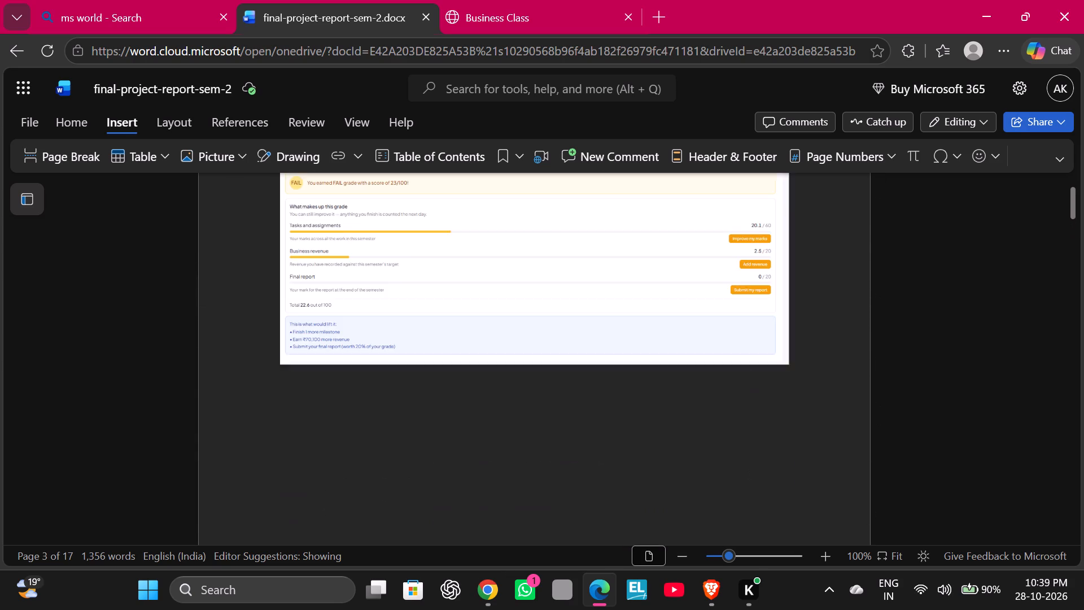
scroll(518, 308, up, 3)
scroll(518, 308, down, 10)
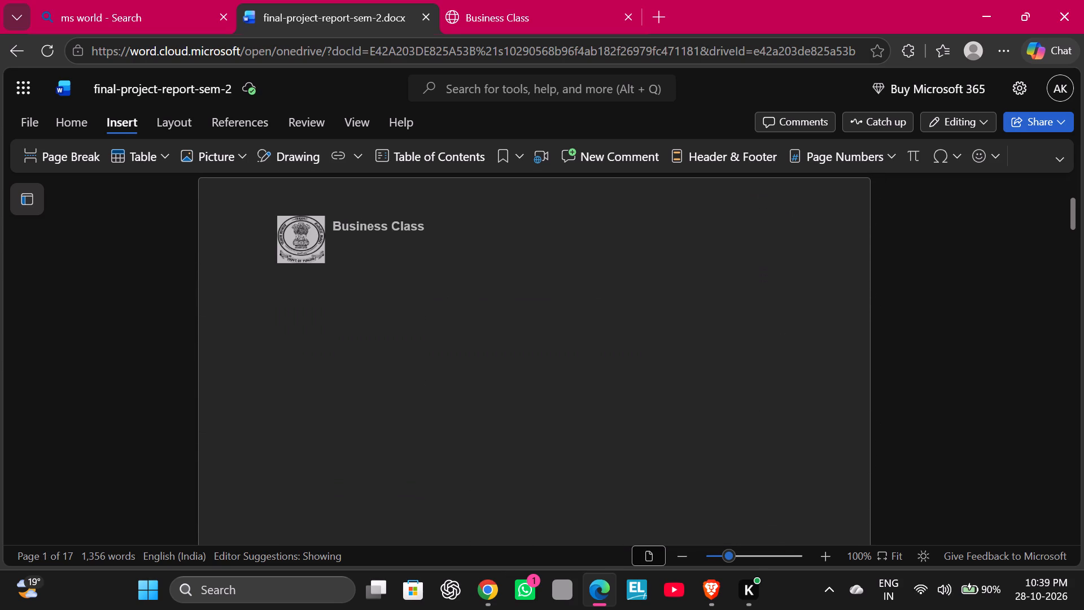
triple_click(513, 368)
click(513, 368)
click(508, 368)
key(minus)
key(ctrl+v)
key(ctrl+v)
Replace the student's name on the Student Details page with the current student's first name.
scroll(489, 345, down, 20)
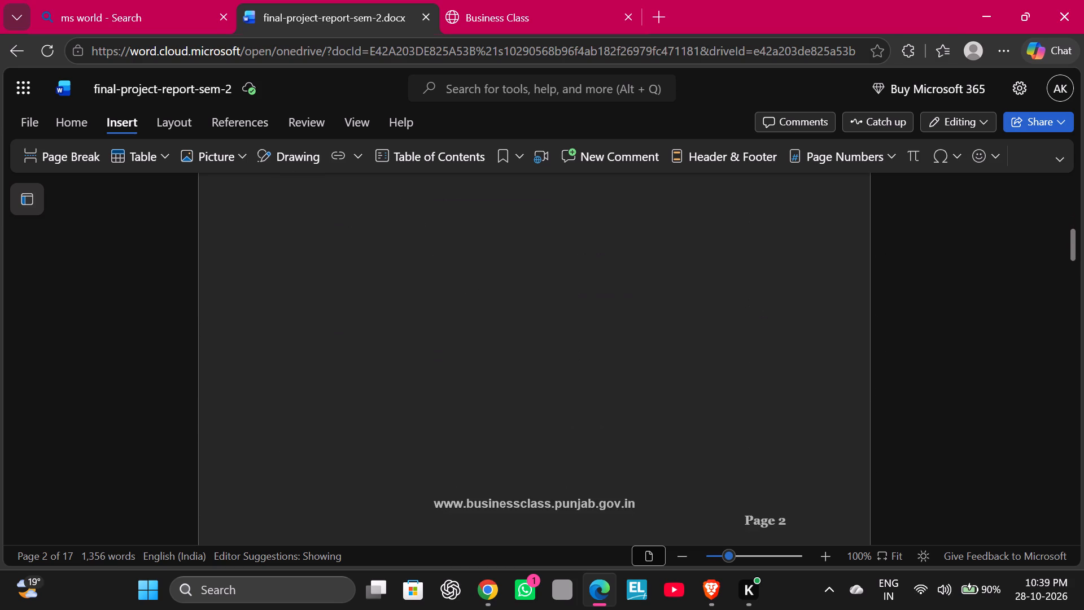
scroll(489, 342, down, 10)
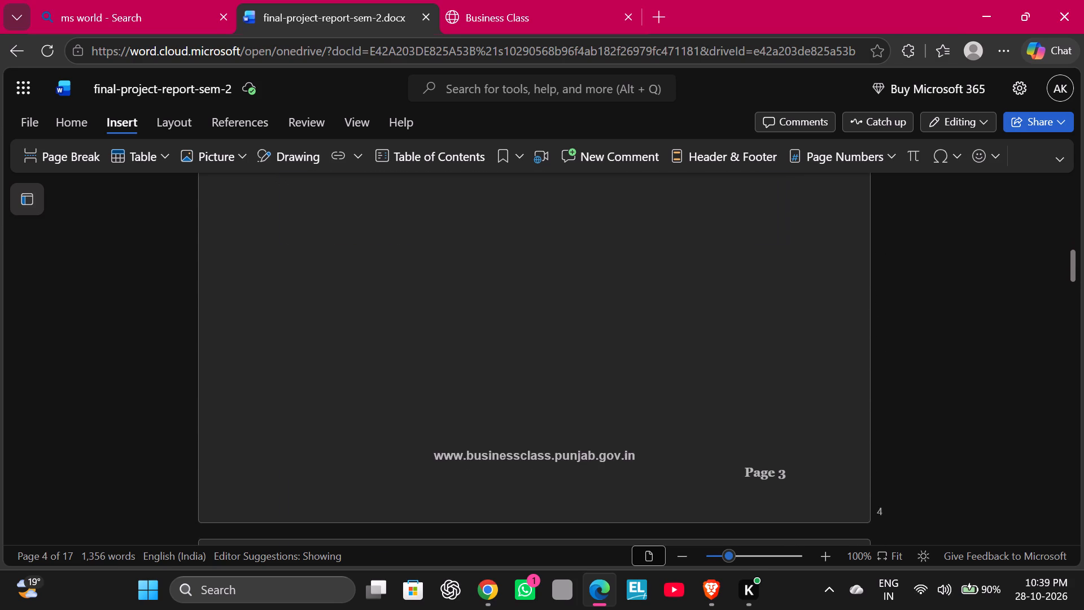
scroll(489, 339, down, 12)
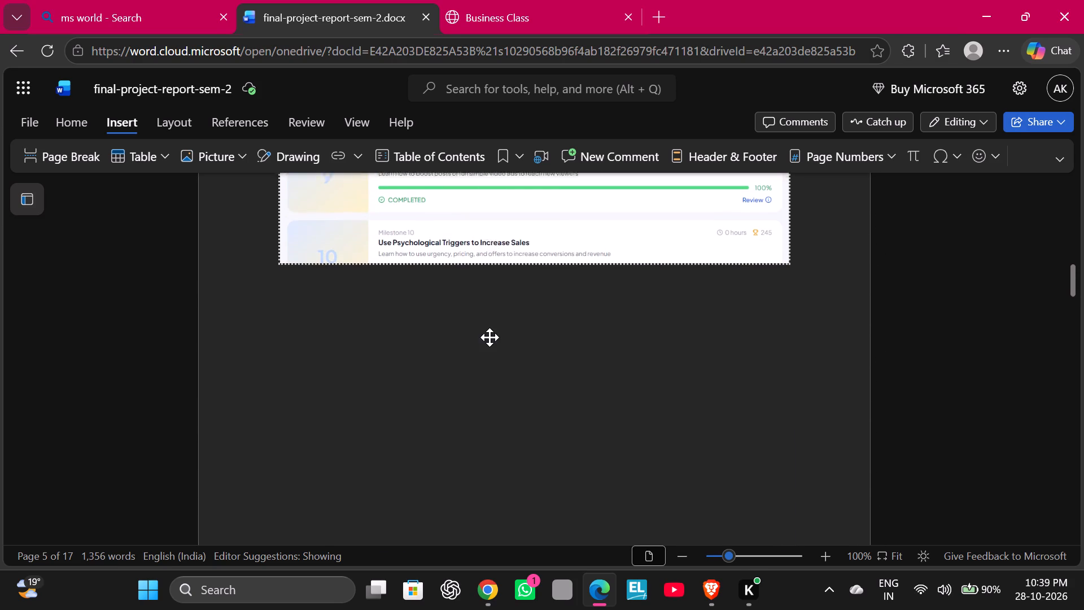
scroll(489, 337, down, 11)
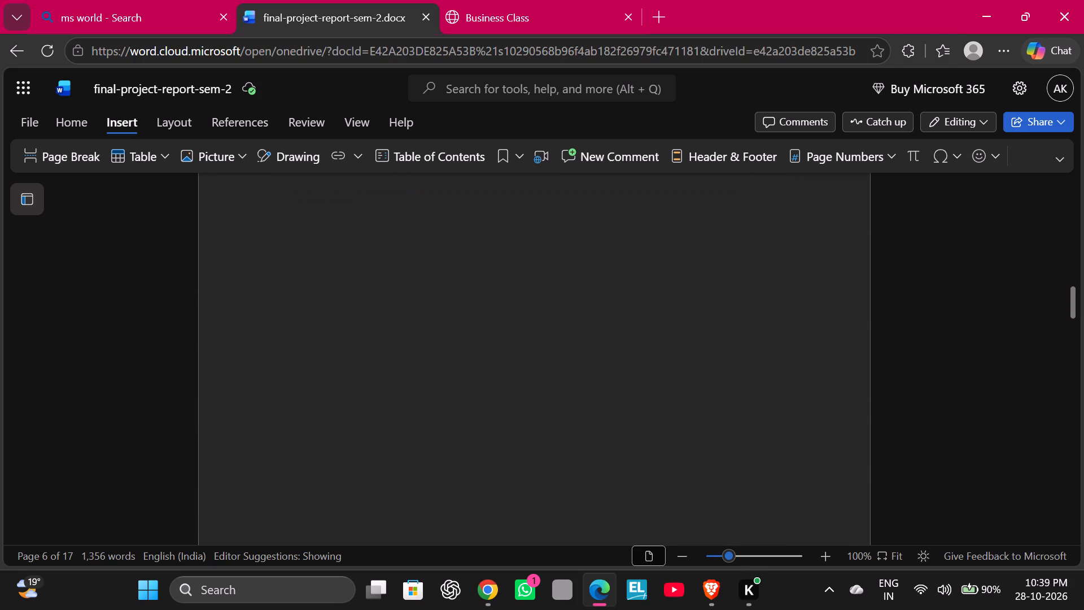
scroll(489, 337, down, 5)
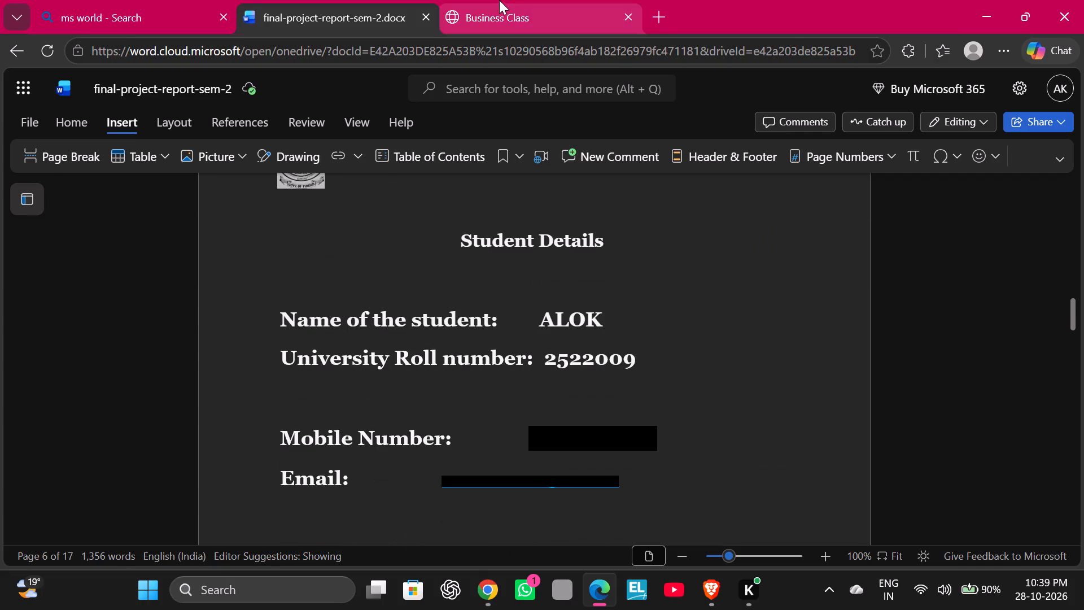
click(499, 0)
click(333, 0)
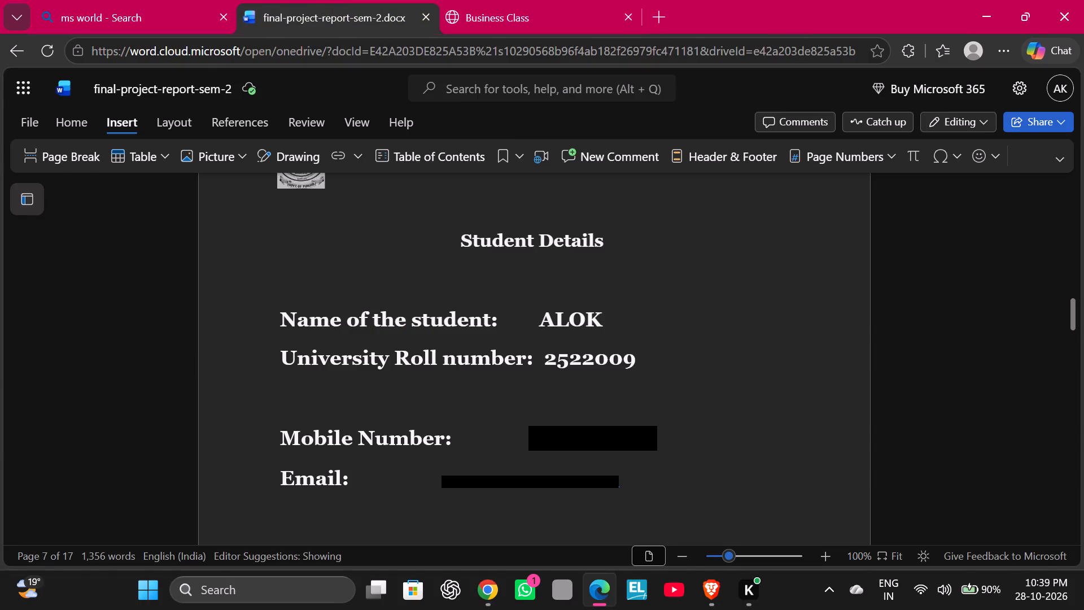
drag(541, 319, 600, 316)
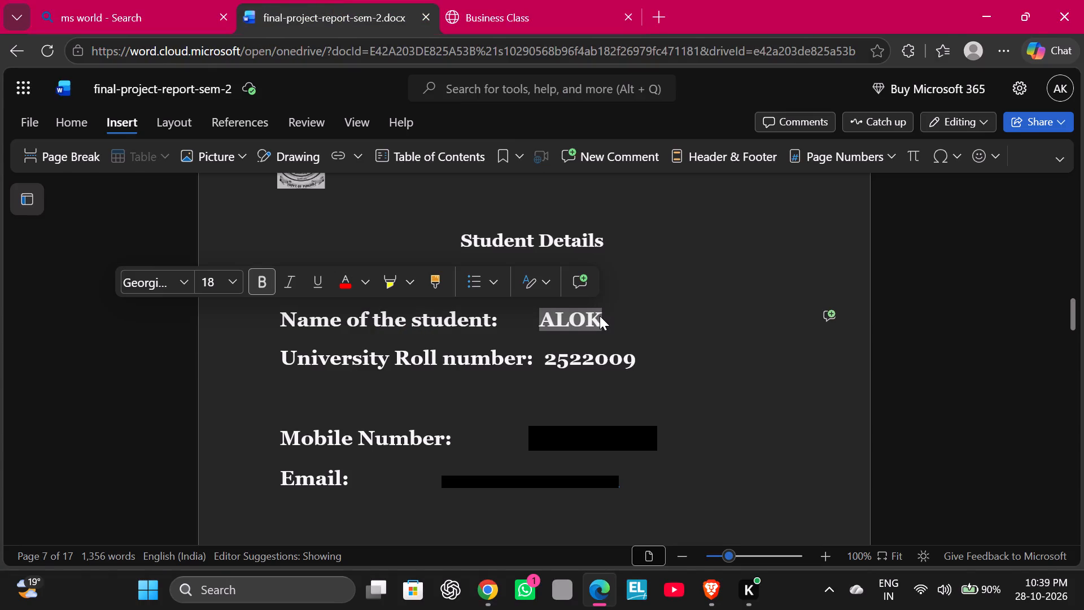
key(BackSpace)
key(v)
text(init)
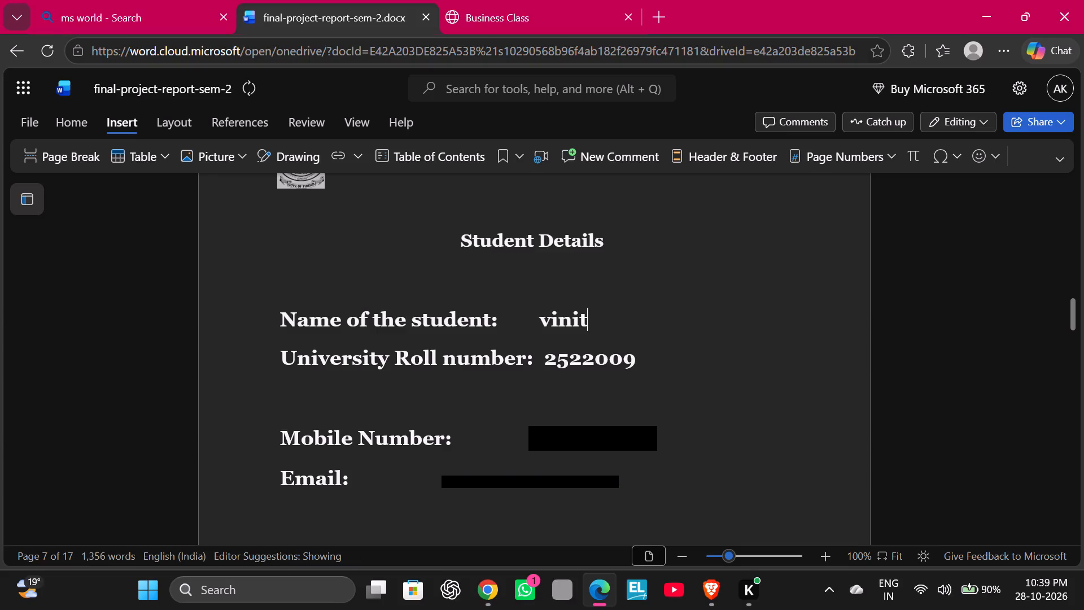
Change the last two digits of the university roll number to match the current student's roll number.
drag(609, 356, 667, 367)
key(BackSpace)
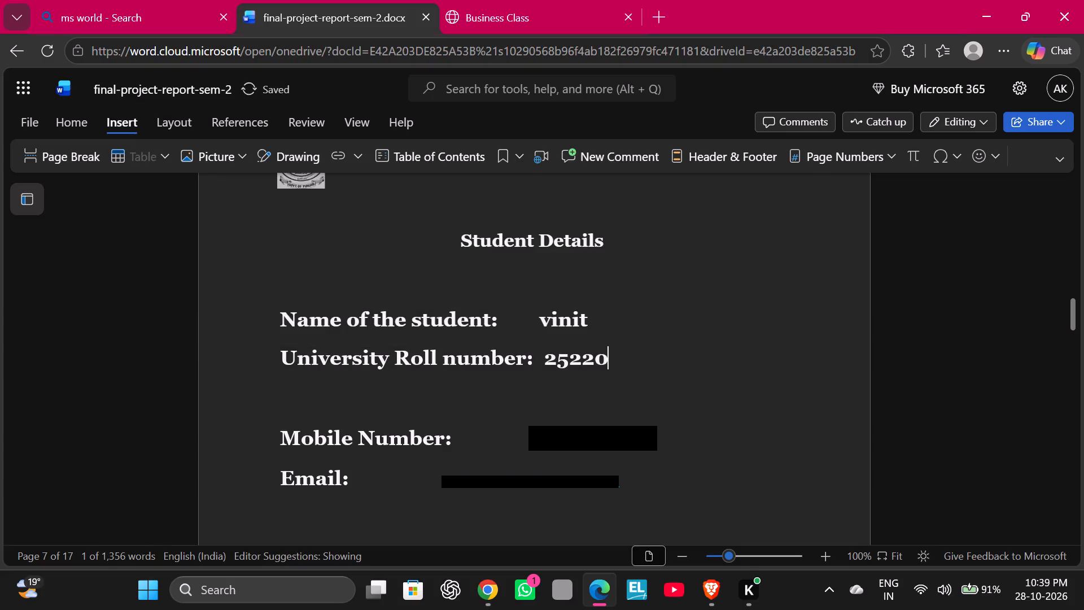
text(65)
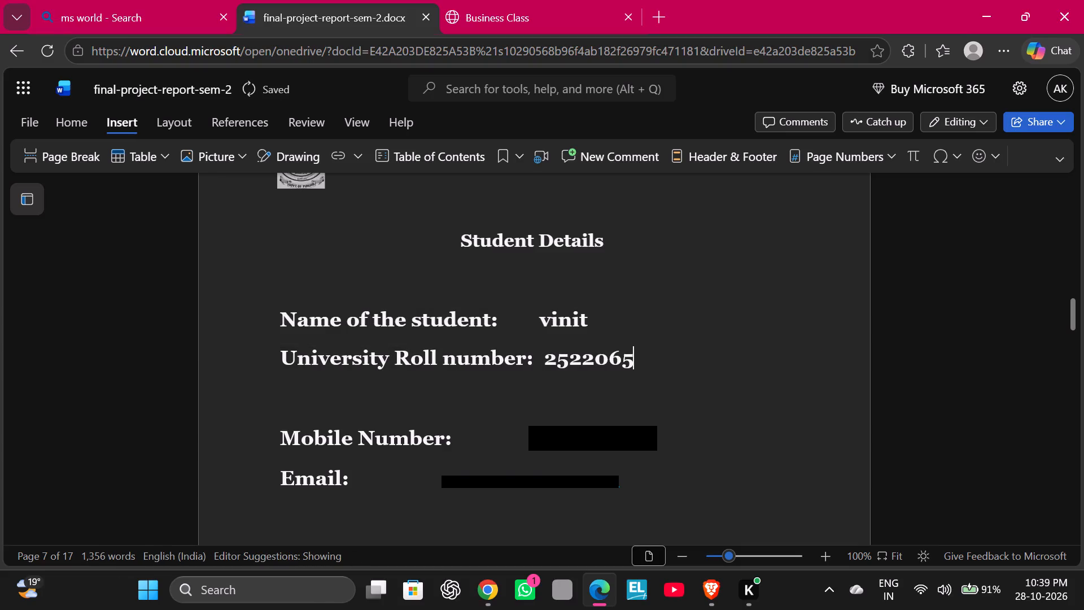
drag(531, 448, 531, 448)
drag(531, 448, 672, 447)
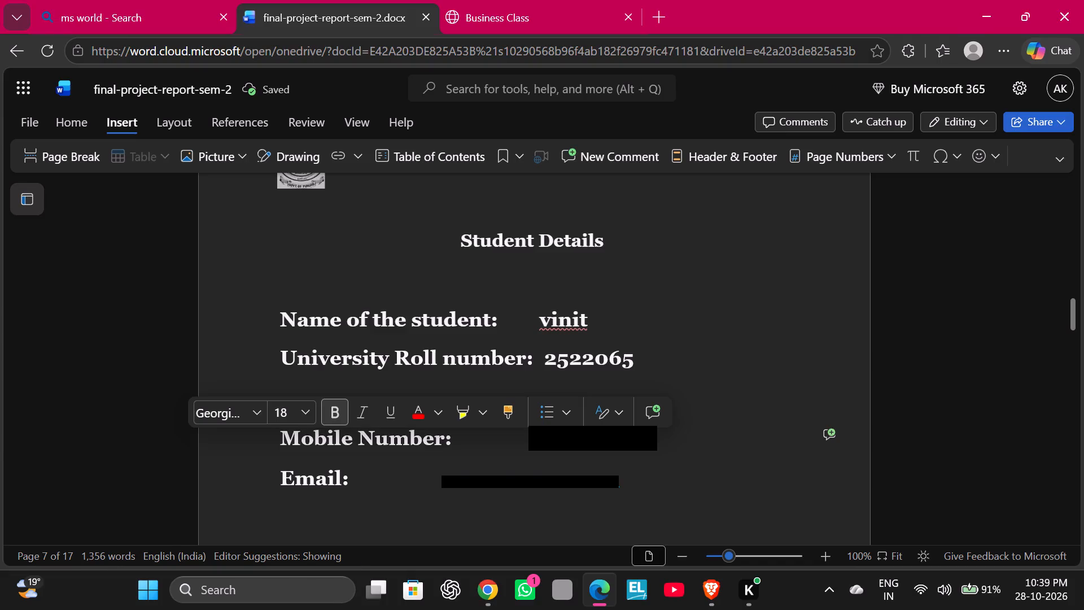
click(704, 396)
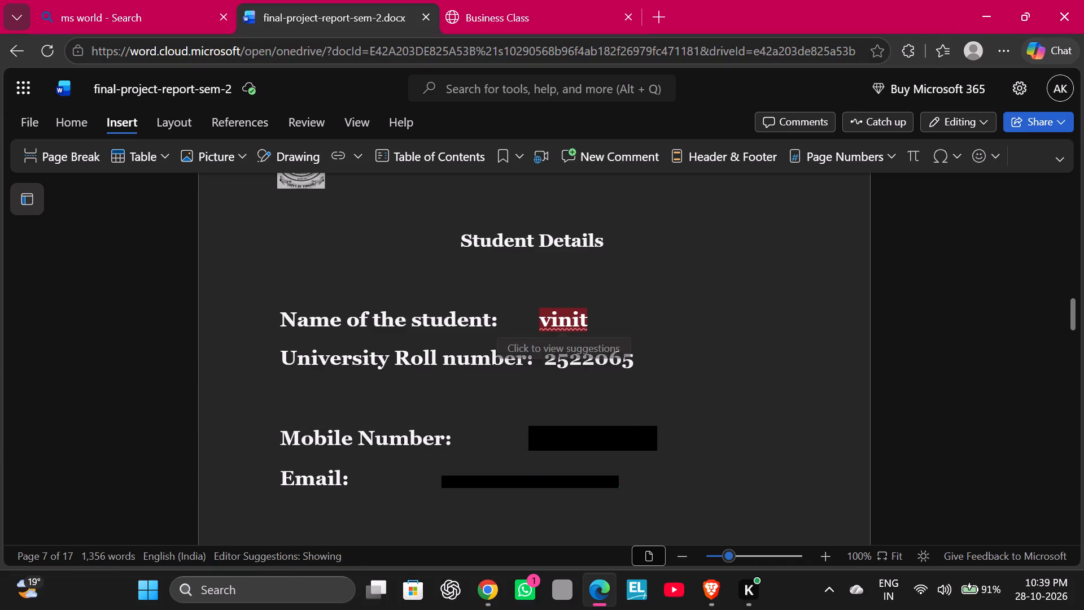
Correct the student's name to the capitalised spelling suggestion on the Student Details page.
right_click(575, 325)
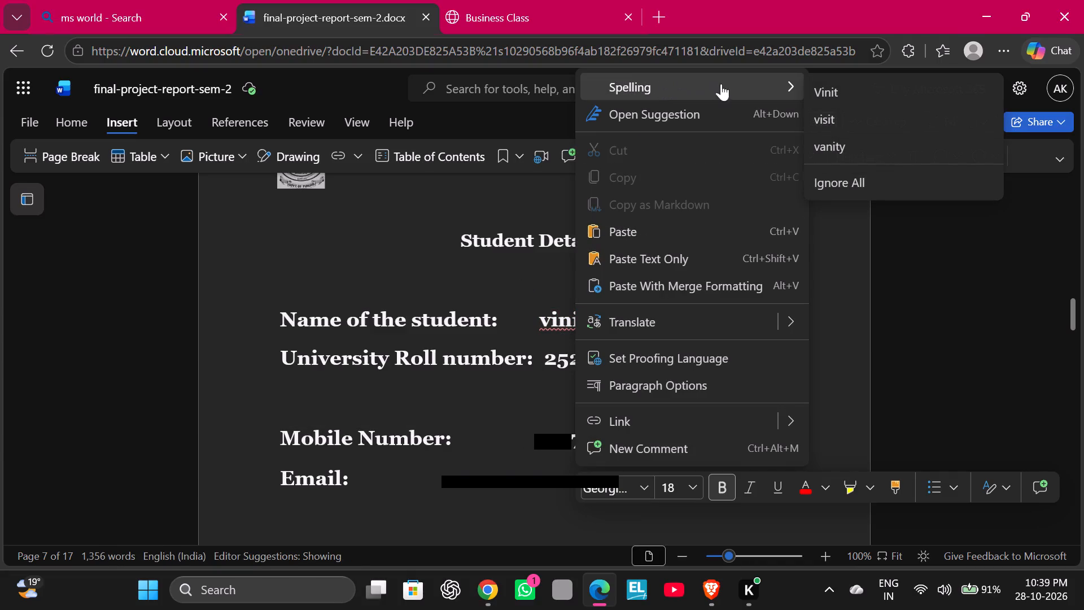
click(837, 85)
click(703, 276)
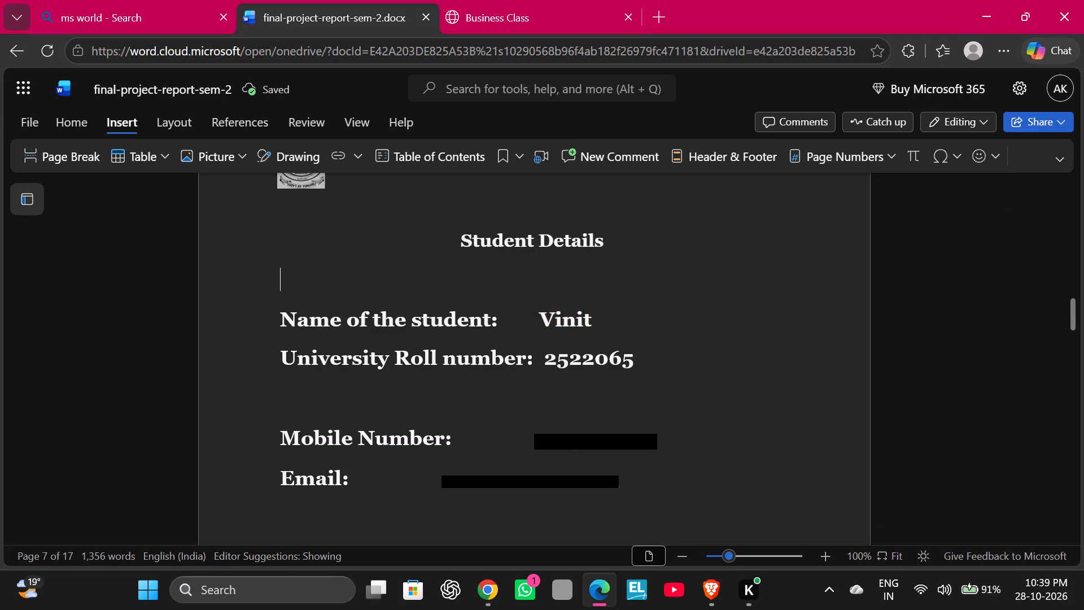
Open the student's profile on the Business Class site and copy the e-mail address from My Details.
scroll(657, 352, down, 3)
scroll(657, 338, up, 2)
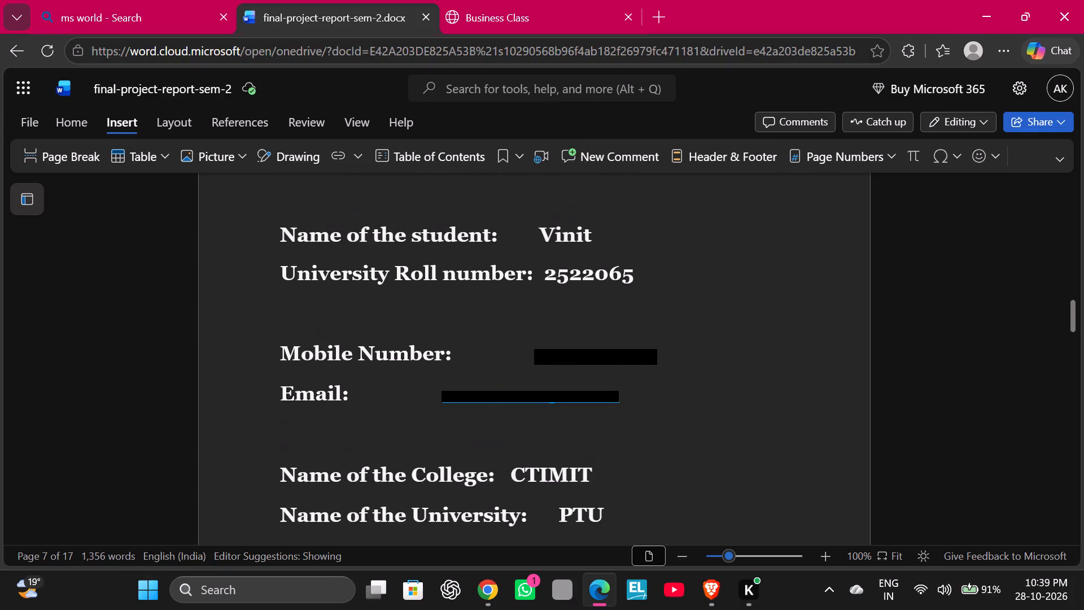
click(544, 0)
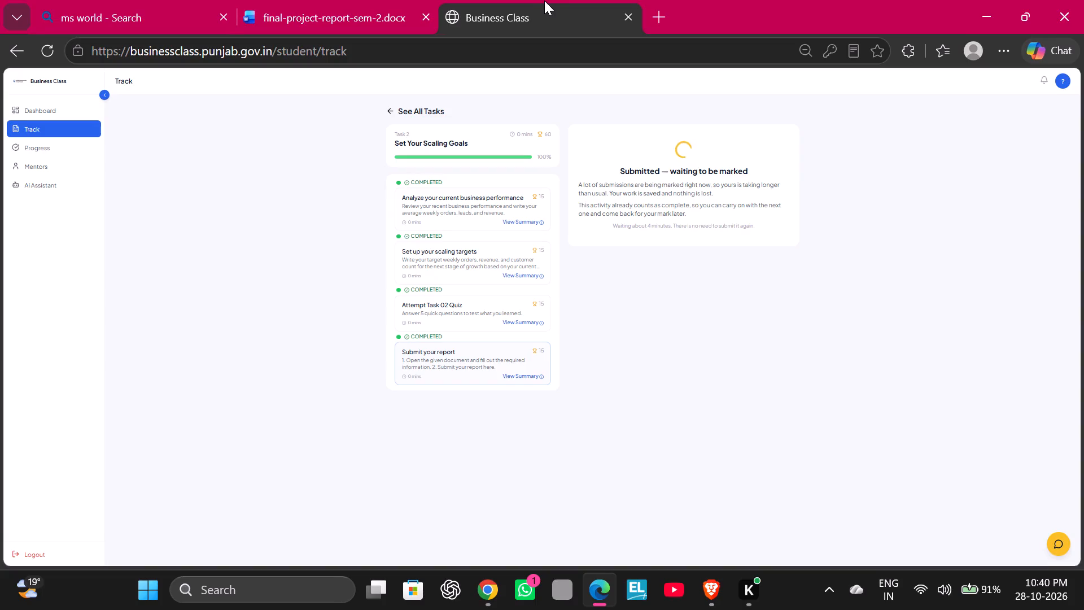
click(1060, 80)
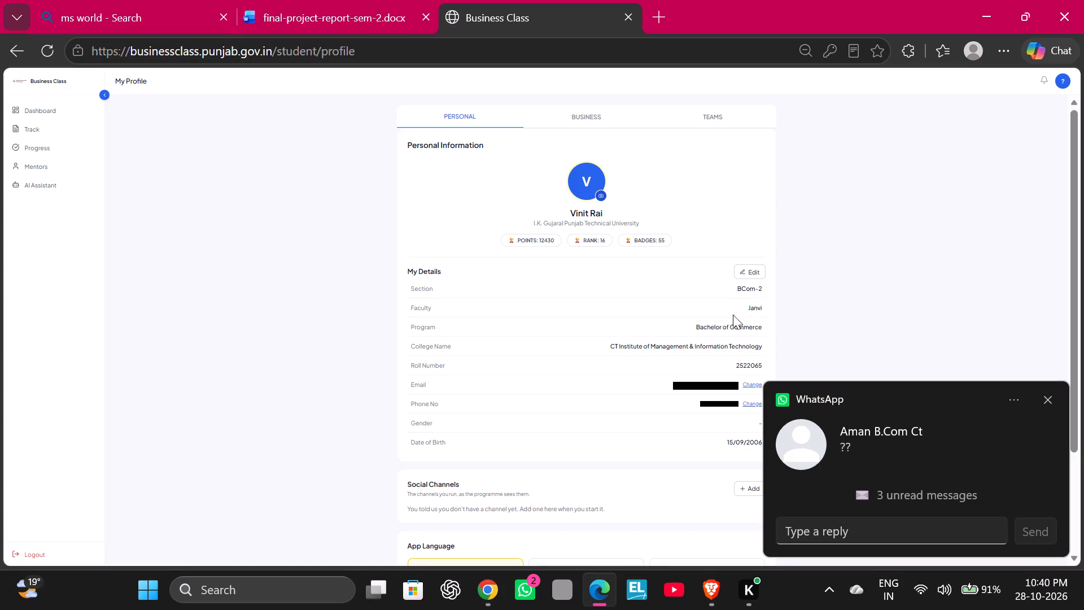
drag(670, 385, 724, 387)
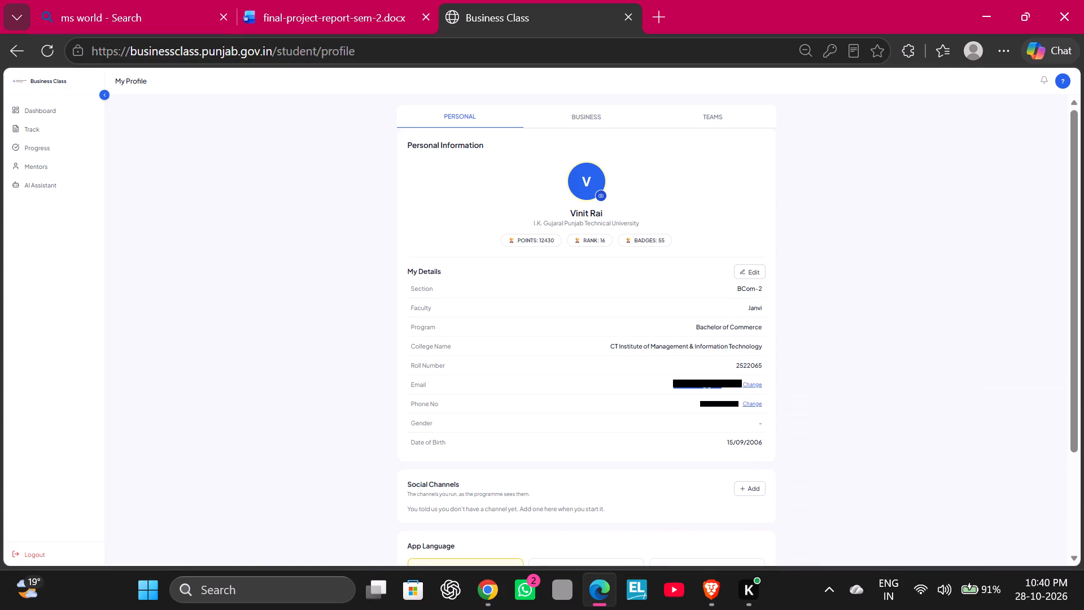
drag(724, 387, 741, 387)
key(ctrl+c)
key(ctrl+c)
key(ctrl+c)
Back in the final project report, replace the e-mail address on the Student Details page with the copied one.
click(349, 0)
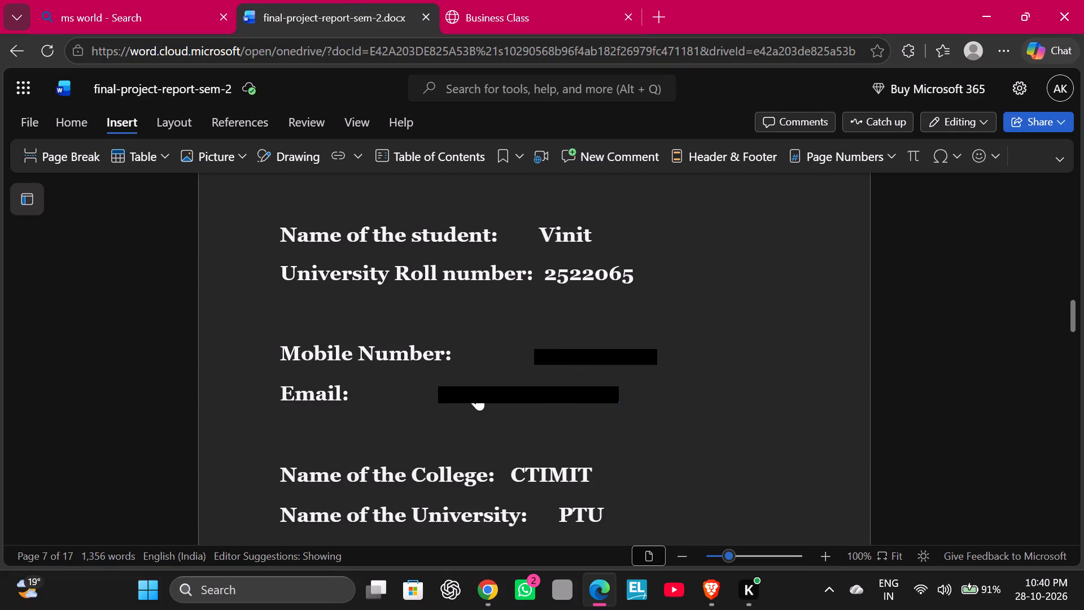
drag(437, 393, 631, 406)
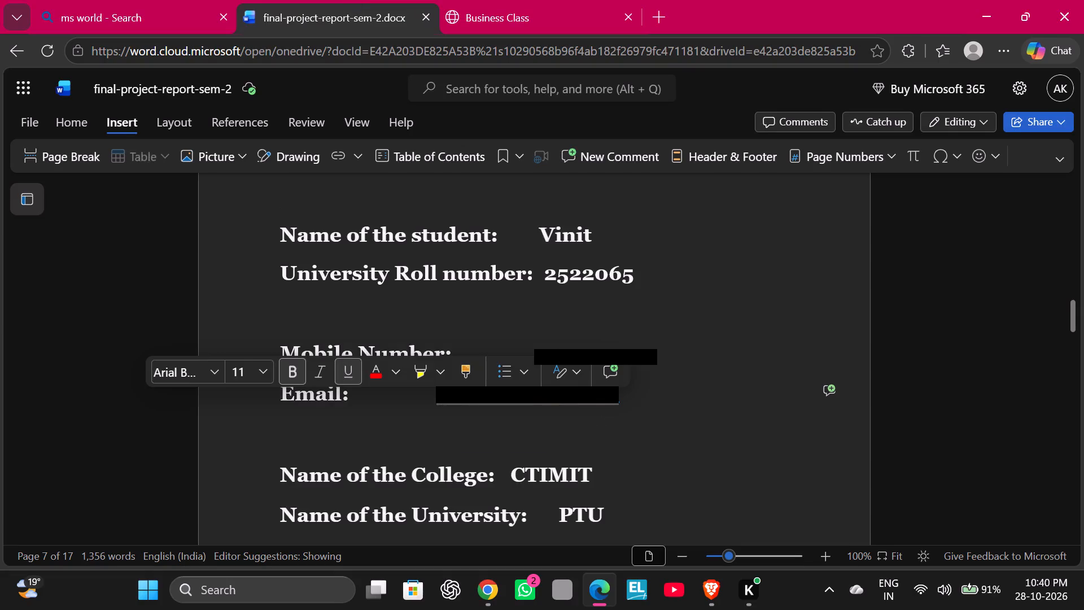
key(BackSpace)
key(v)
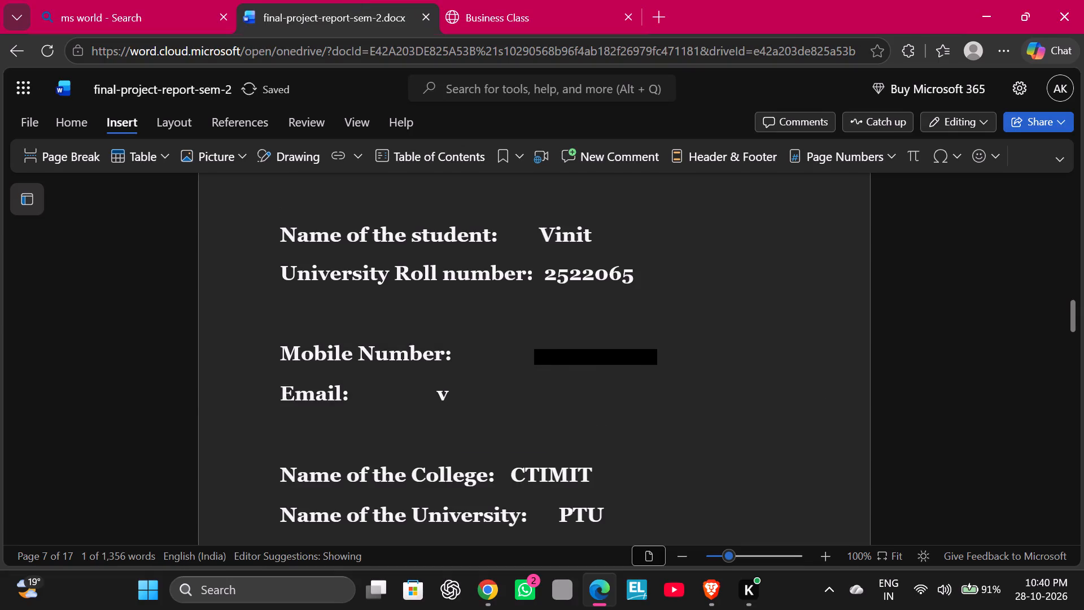
key(BackSpace)
key(ctrl+v)
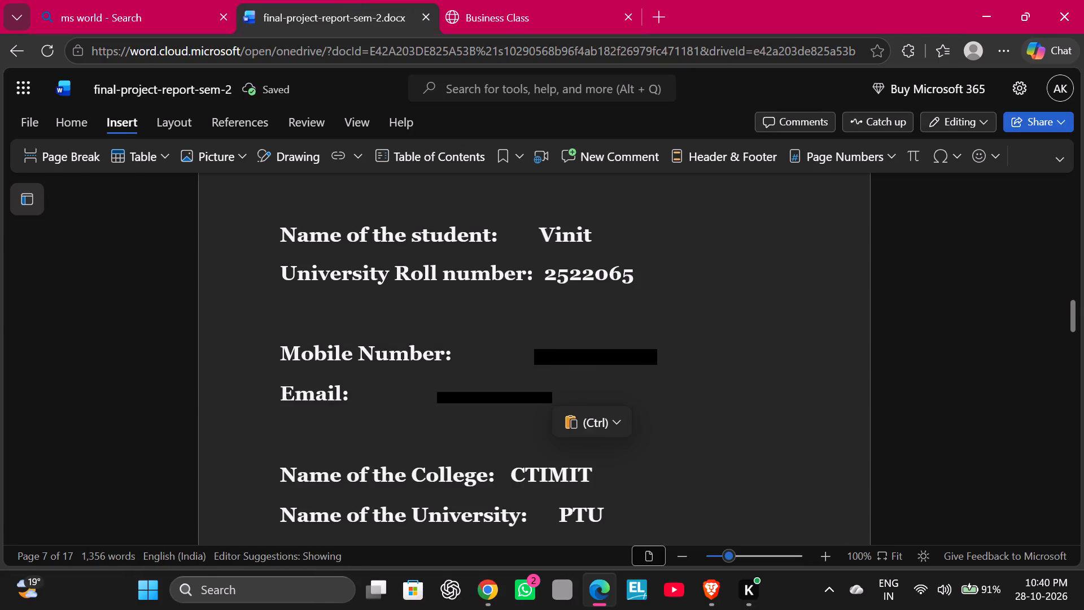
Replace the report's mobile number with the phone number copied from the Business Class profile, without any stray trailing character.
click(531, 352)
drag(531, 352, 709, 361)
key(BackSpace)
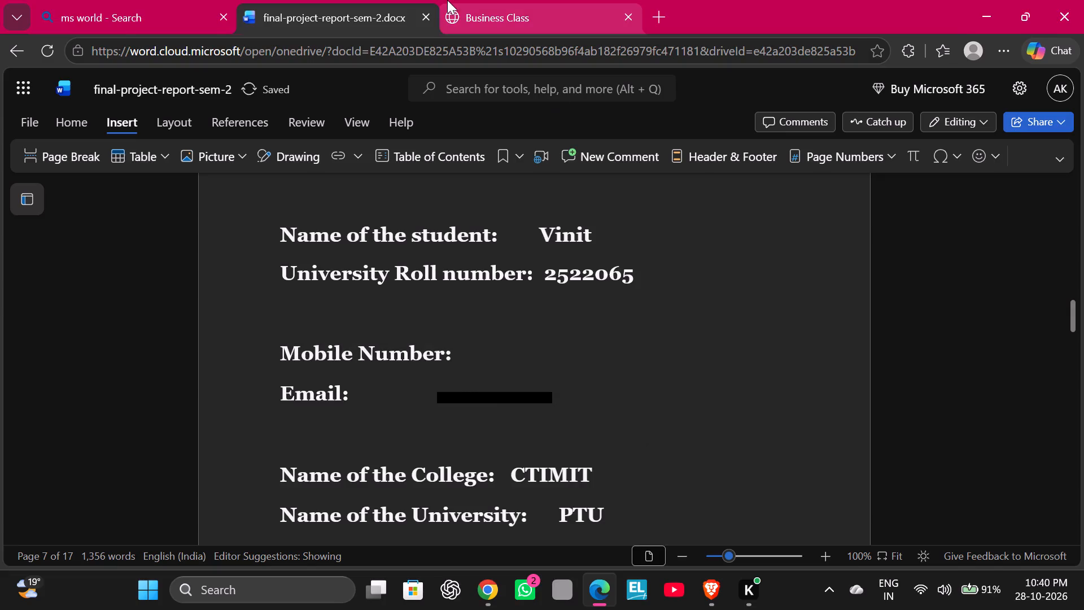
click(453, 0)
click(732, 311)
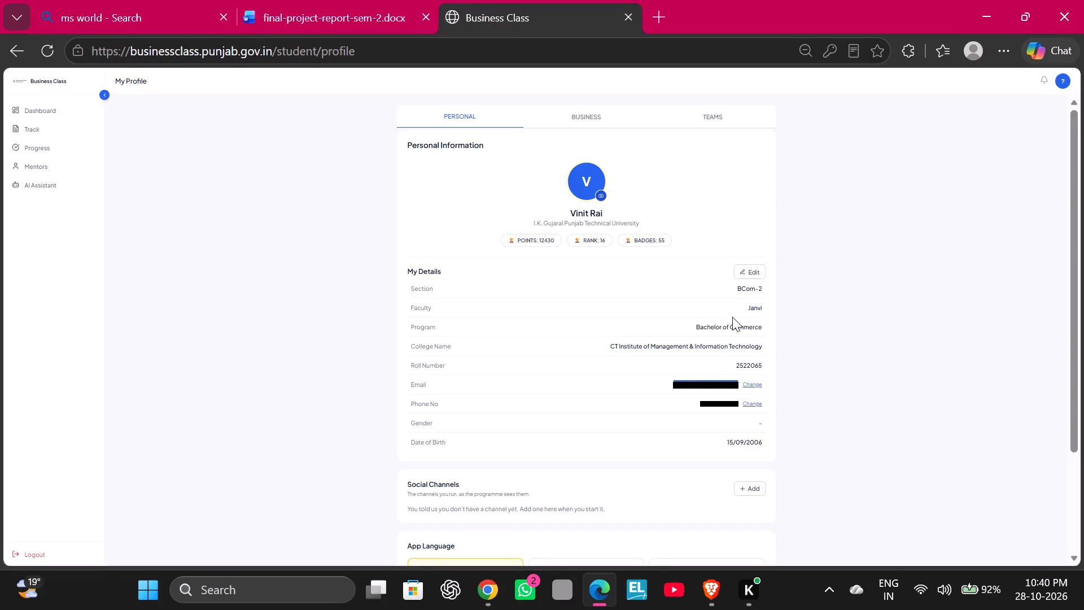
drag(698, 404, 729, 402)
drag(729, 402, 746, 403)
key(ctrl+c)
key(ctrl+c)
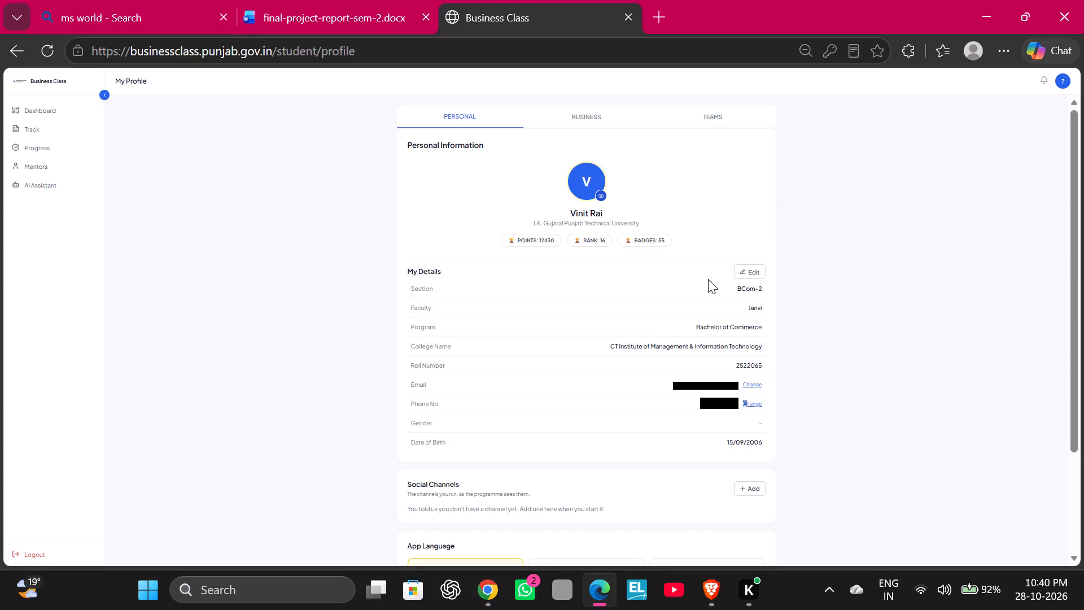
click(483, 0)
click(359, 0)
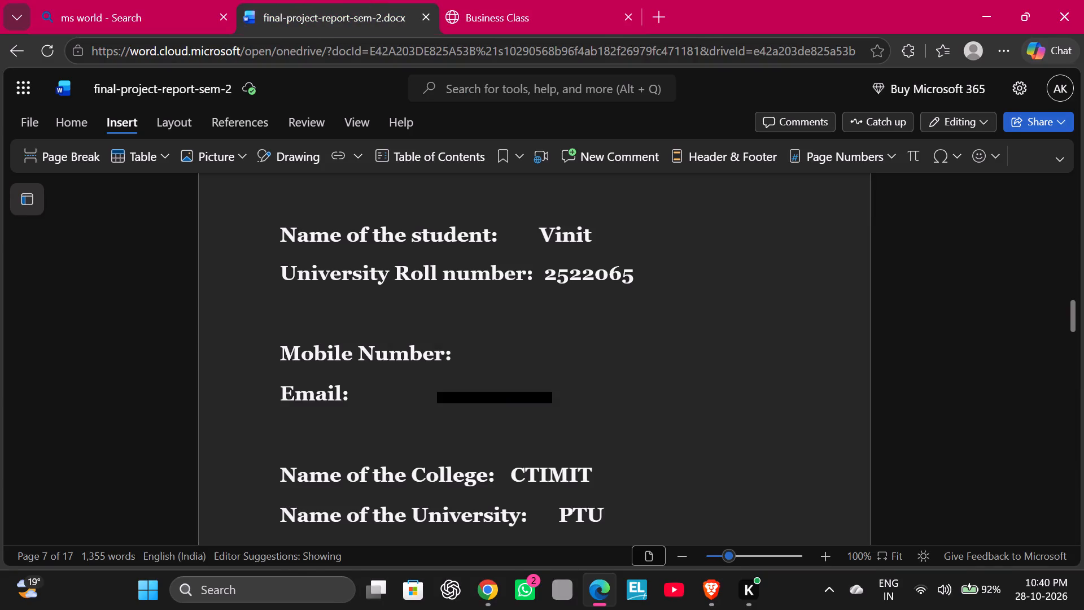
key(ctrl+v)
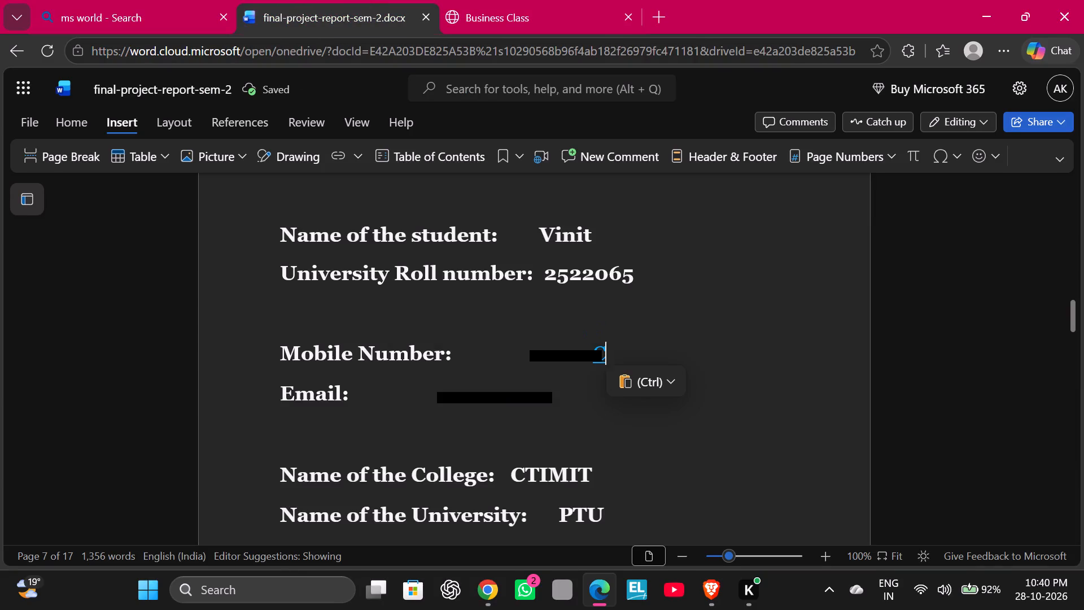
key(BackSpace)
Set the font size of the new mobile number to 24.
drag(624, 359, 502, 343)
click(624, 310)
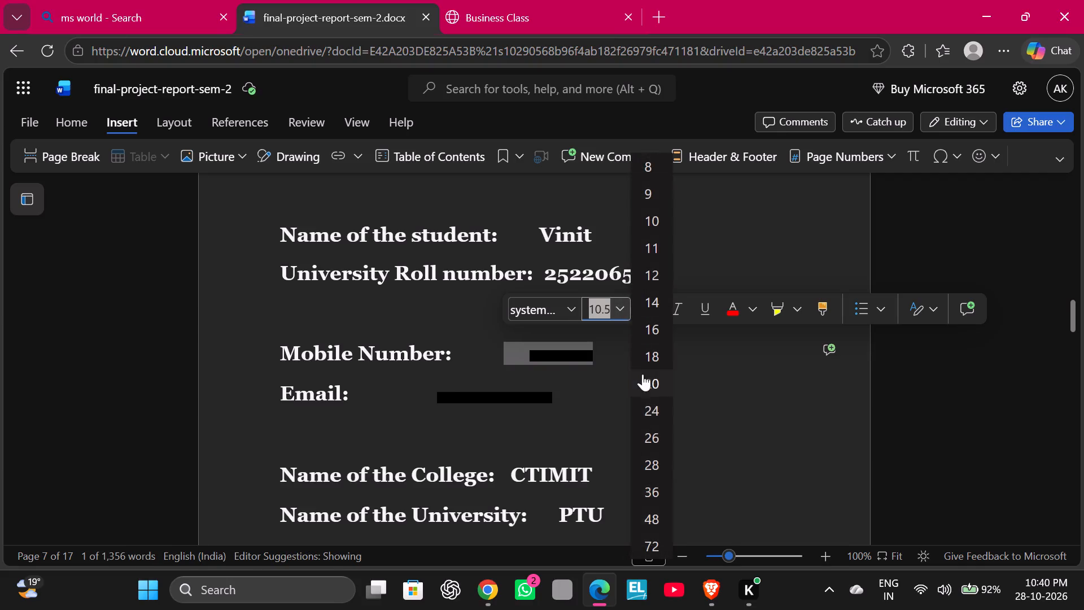
click(652, 410)
Set the font size of the email address on the Student Details page to 20.
click(492, 410)
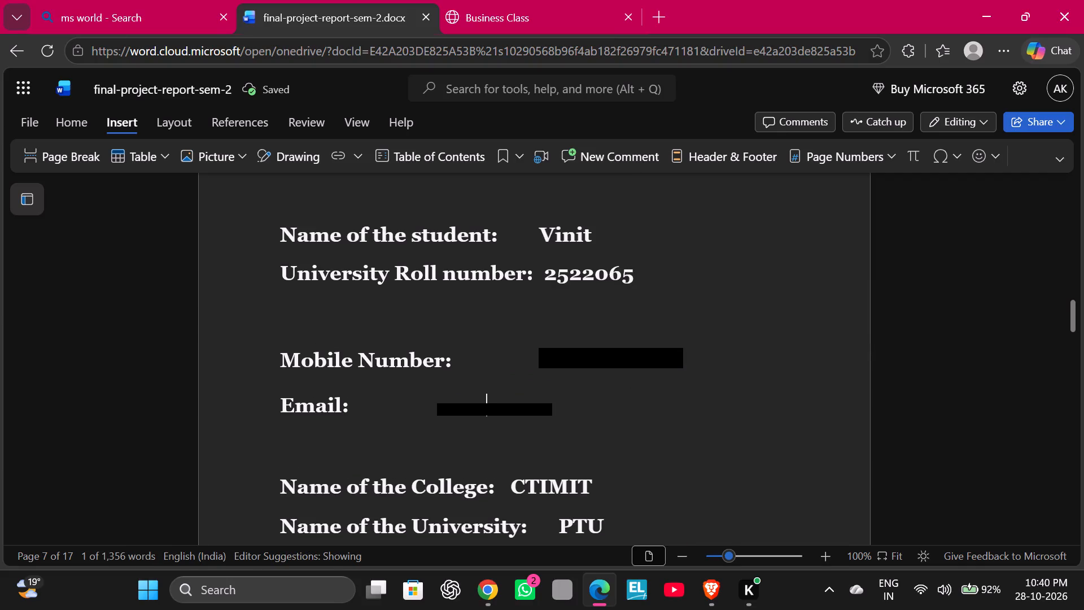
drag(431, 410, 595, 409)
click(716, 371)
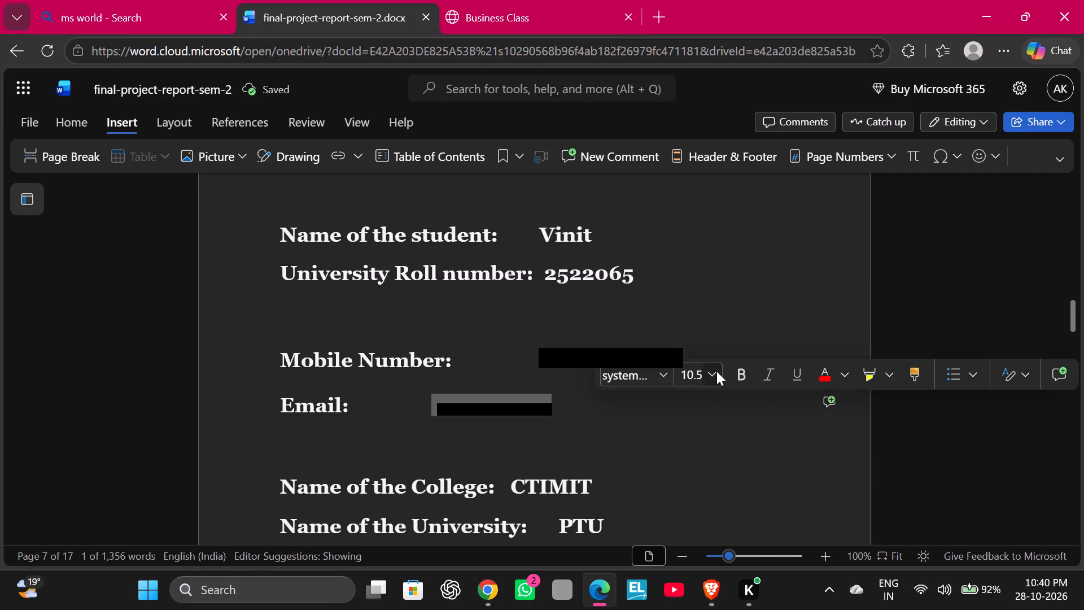
click(741, 376)
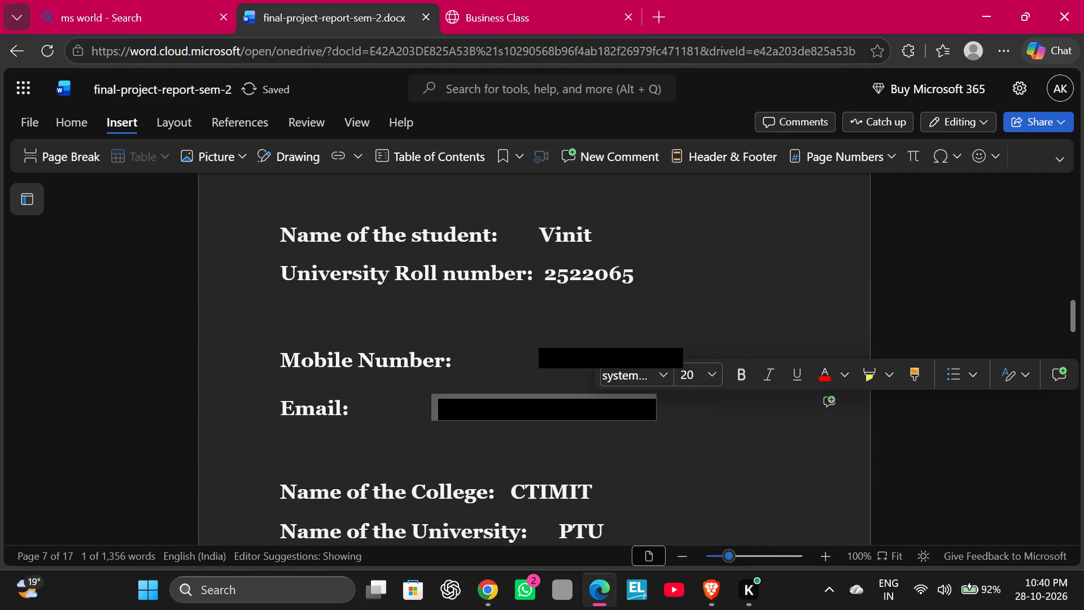
click(752, 321)
Append _7 to the business name EDITING on the Student Details page.
scroll(719, 373, down, 2)
scroll(569, 374, down, 3)
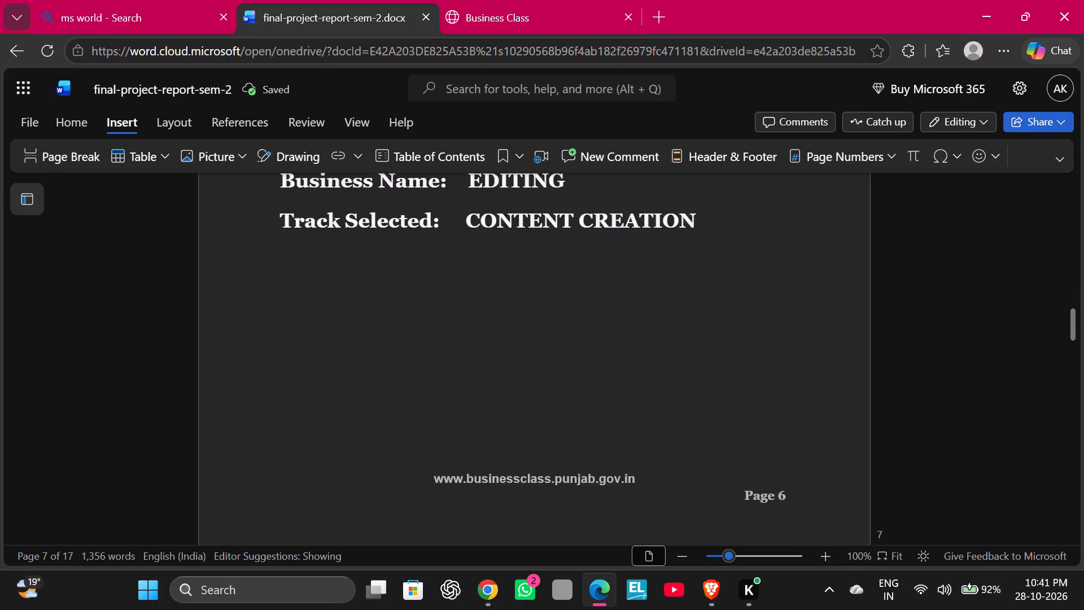
scroll(569, 374, down, 1)
scroll(569, 371, up, 3)
click(572, 346)
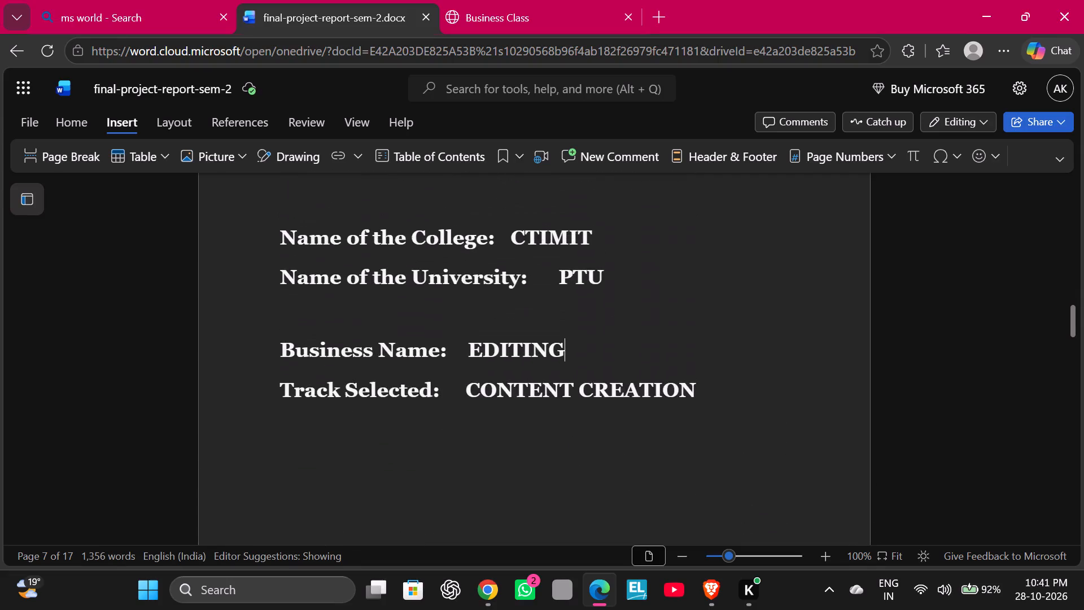
key(shift+underscore)
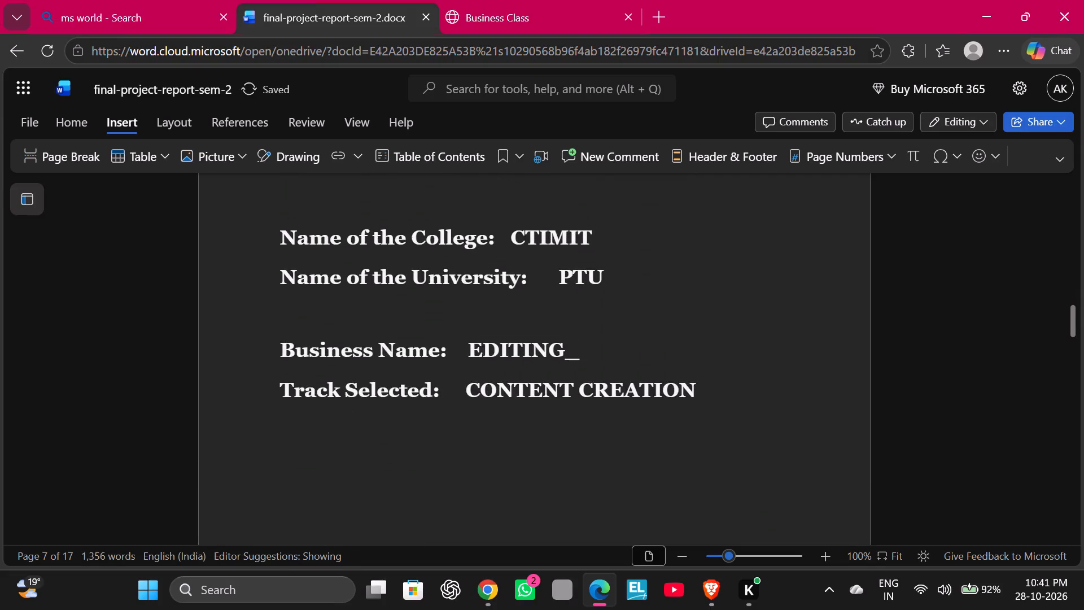
key(7)
Look through the pages from the Student Details to the start of Section 1 for the business name used there.
scroll(607, 335, down, 5)
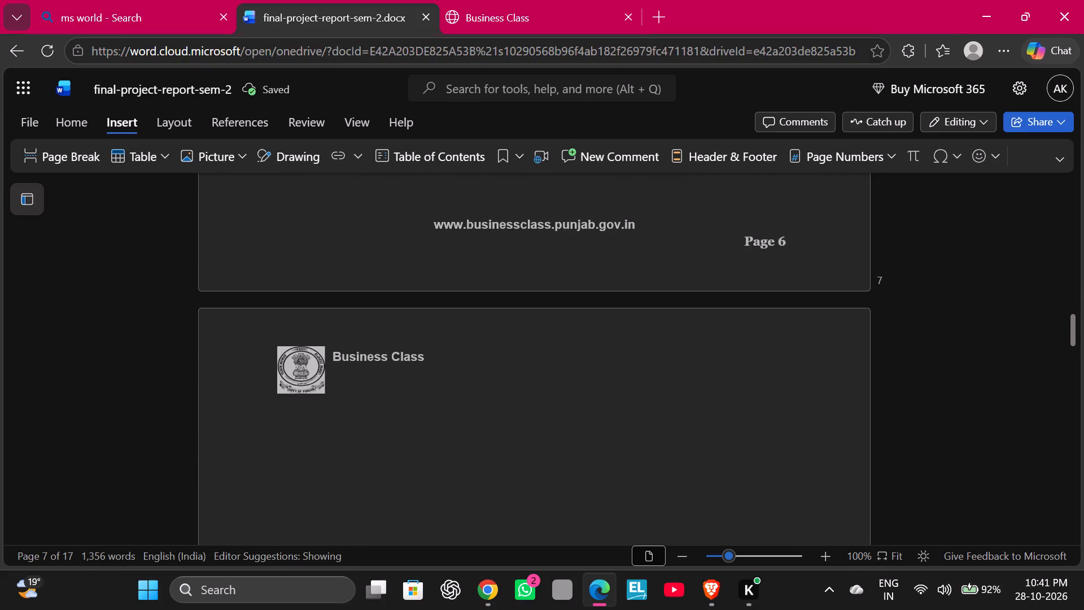
scroll(647, 330, down, 14)
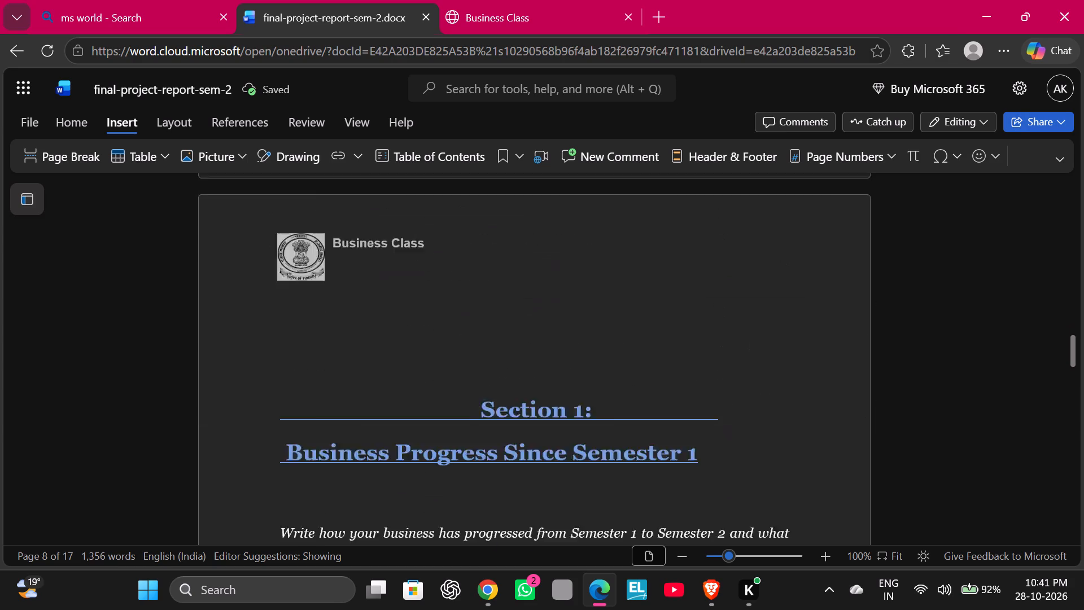
scroll(579, 337, down, 2)
scroll(575, 333, up, 2)
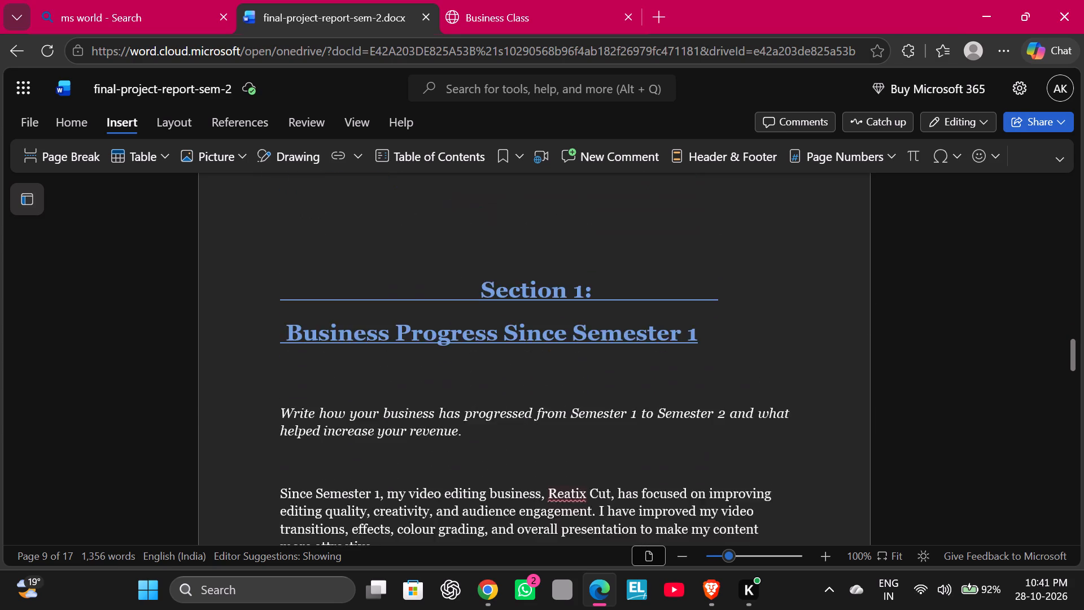
scroll(575, 333, down, 3)
scroll(576, 329, up, 13)
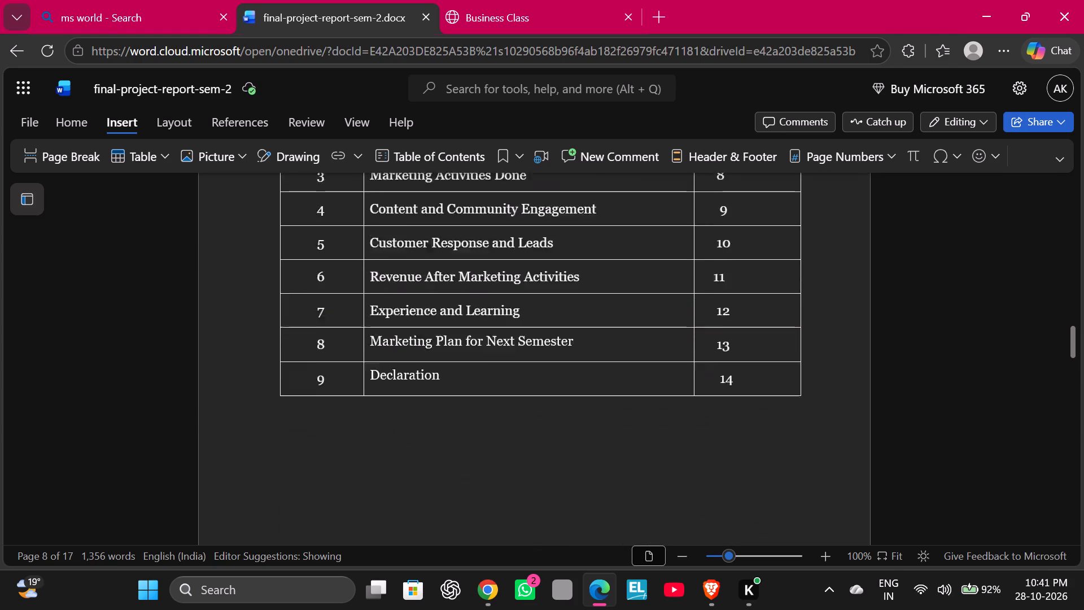
scroll(582, 321, up, 8)
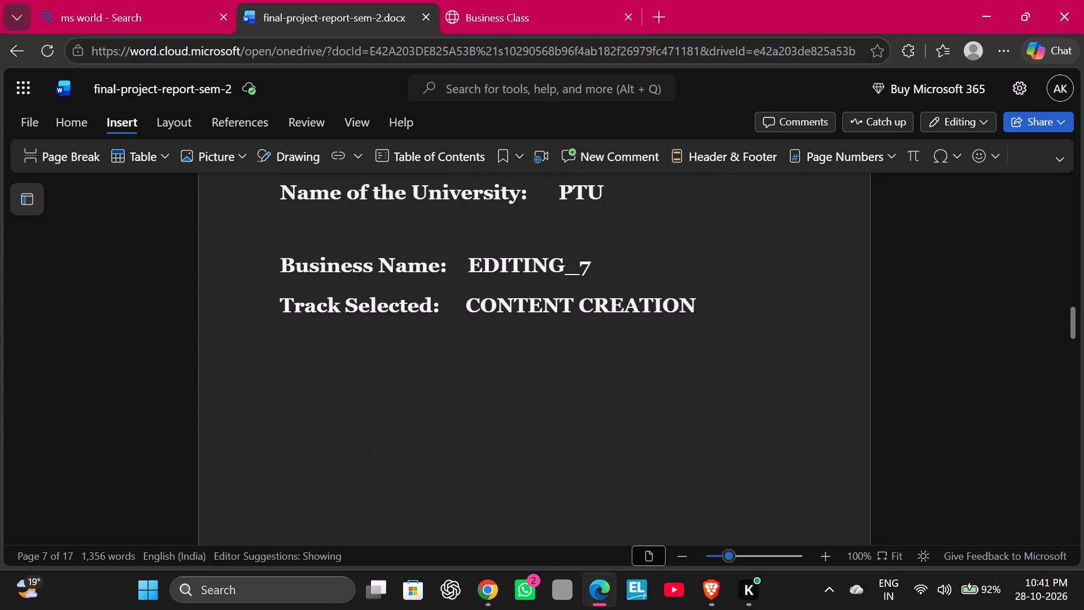
Change the business name on the Student Details page to EDITOR_7, replacing only the ending of the word before the underscore.
click(567, 263)
click(563, 263)
key(BackSpace)
key(BackSpace)
key(BackSpace)
text(or)
key(BackSpace)
key(BackSpace)
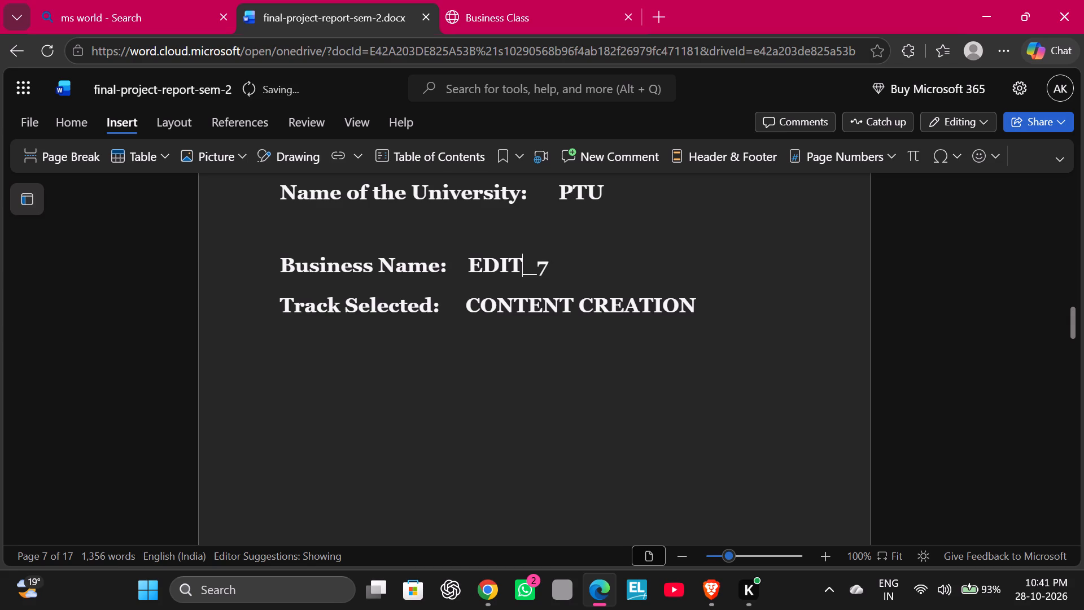
key(i)
key(BackSpace)
text(OR)
click(646, 241)
Delete the name Reatix Cut from Section 1's first paragraph, try pasting the copied EDITOR_7 in its place, and undo the paste.
drag(473, 270, 605, 269)
key(ctrl+c)
key(ctrl+c)
click(528, 400)
scroll(531, 392, down, 4)
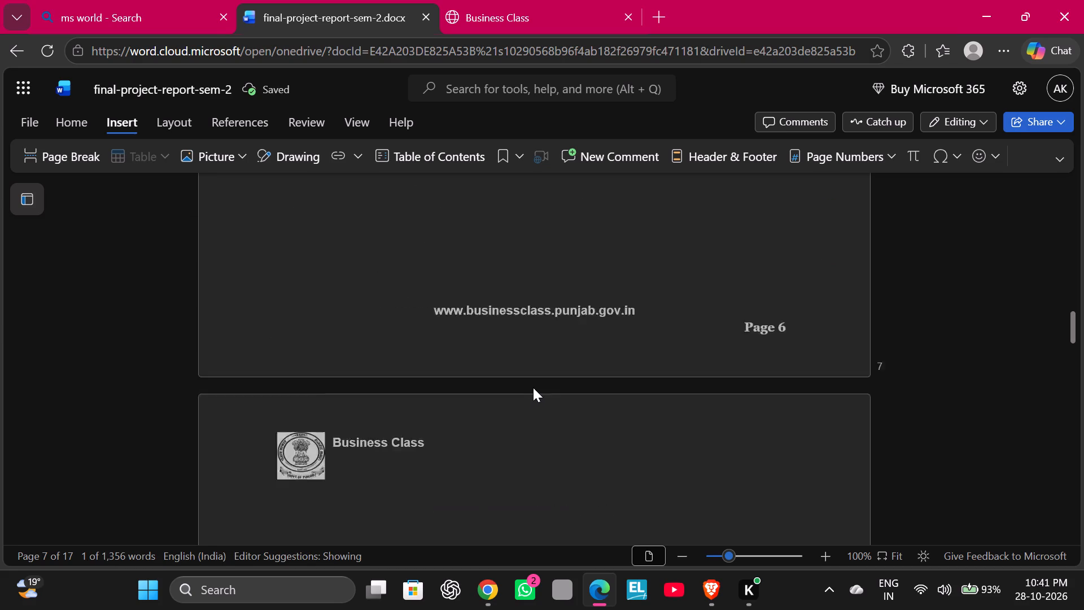
scroll(534, 385, down, 11)
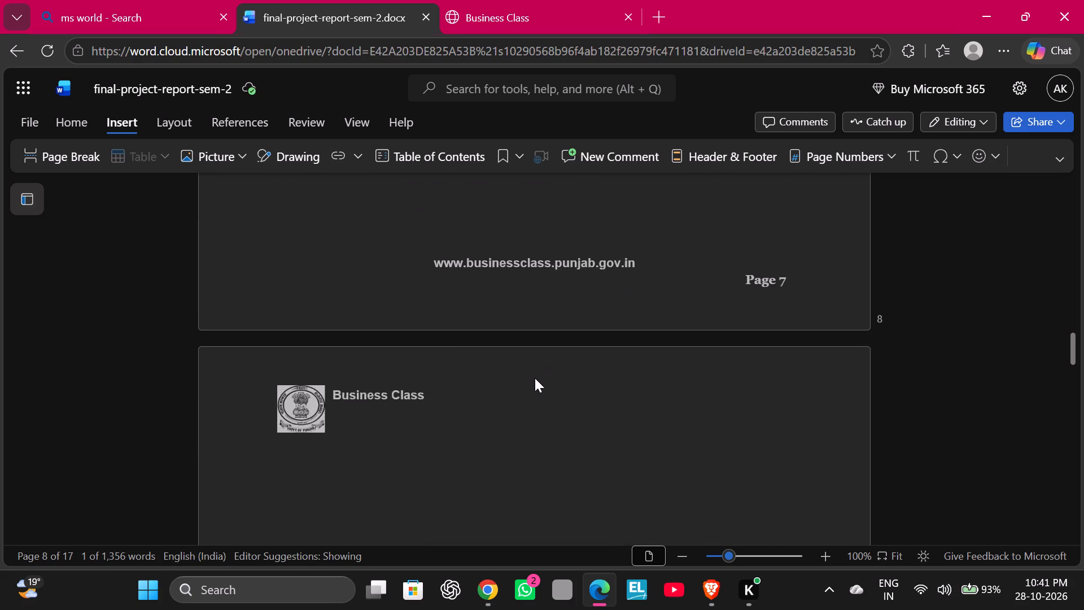
scroll(535, 378, down, 3)
scroll(541, 425, down, 1)
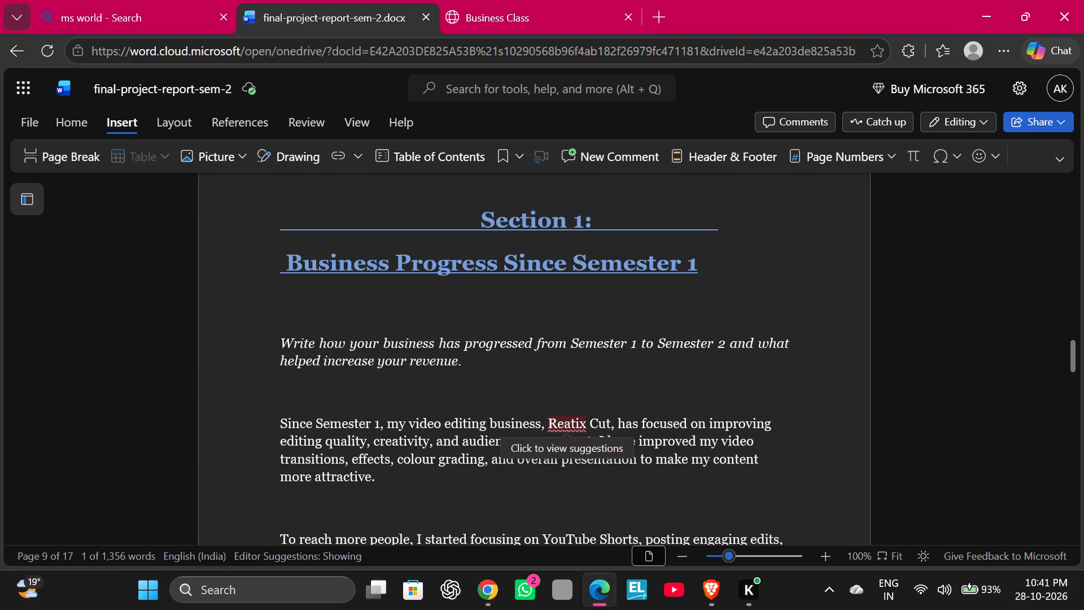
click(550, 420)
drag(550, 420, 593, 420)
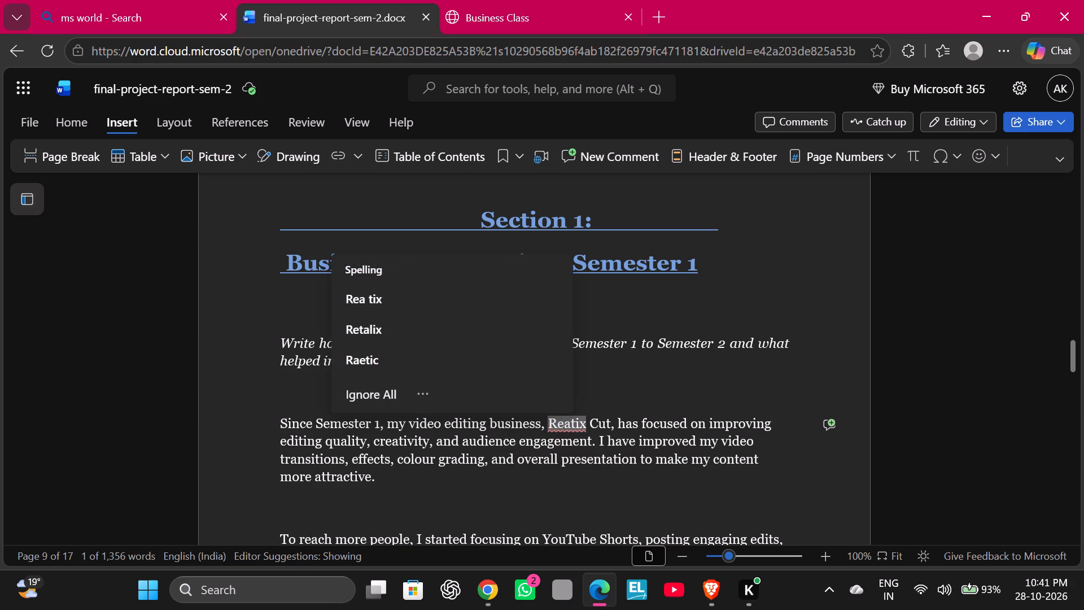
drag(593, 420, 613, 420)
key(BackSpace)
key(ctrl+v)
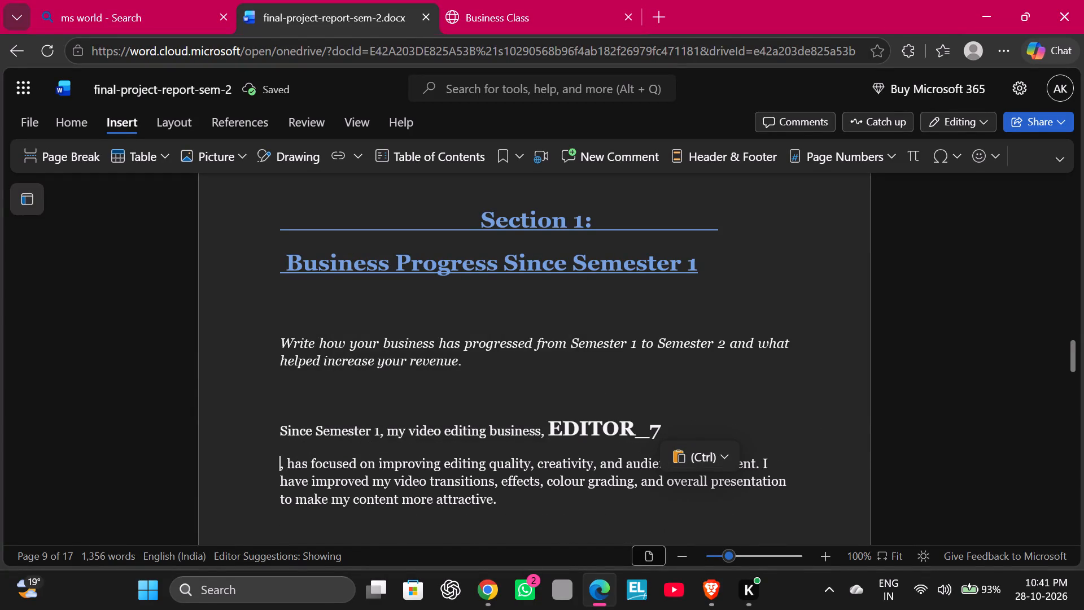
key(ctrl+z)
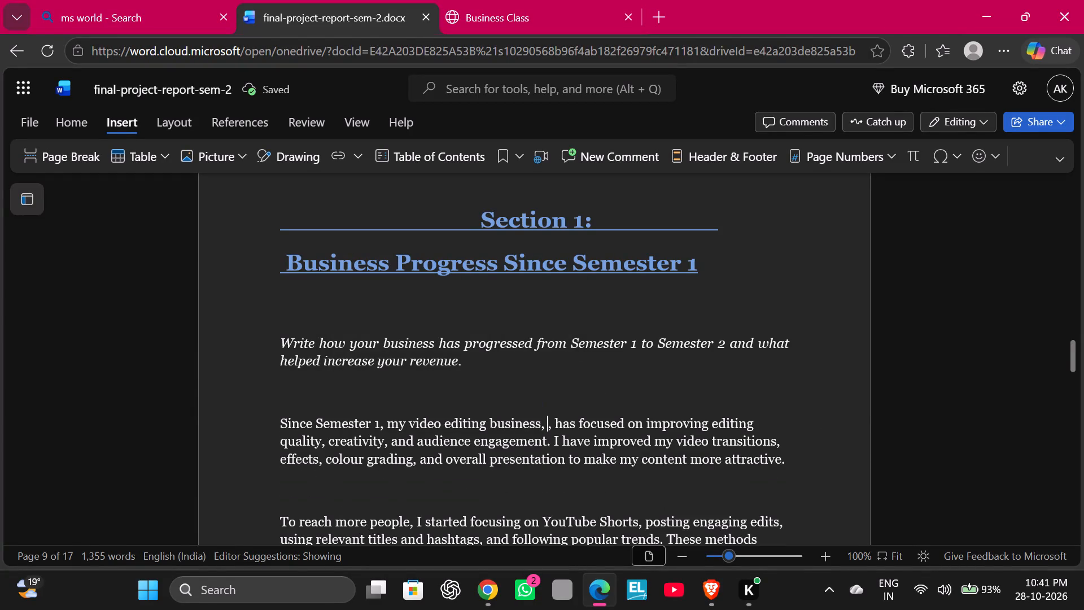
Enter editor_7 as the business name in the first paragraph of Section 1, matching the surrounding text.
key(e)
key(d)
text(io)
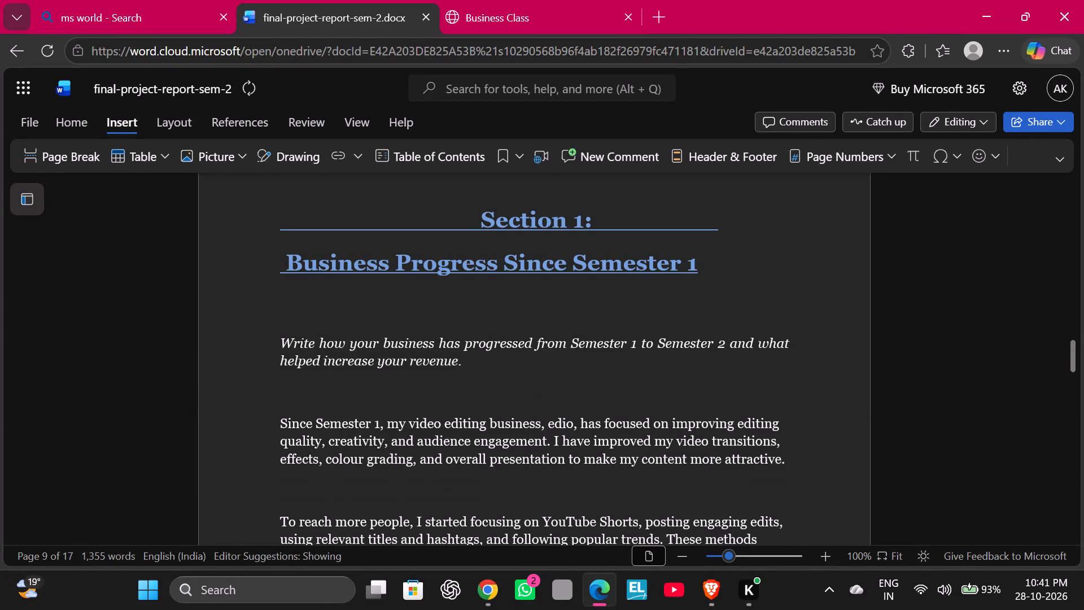
key(BackSpace)
key(t)
key(o)
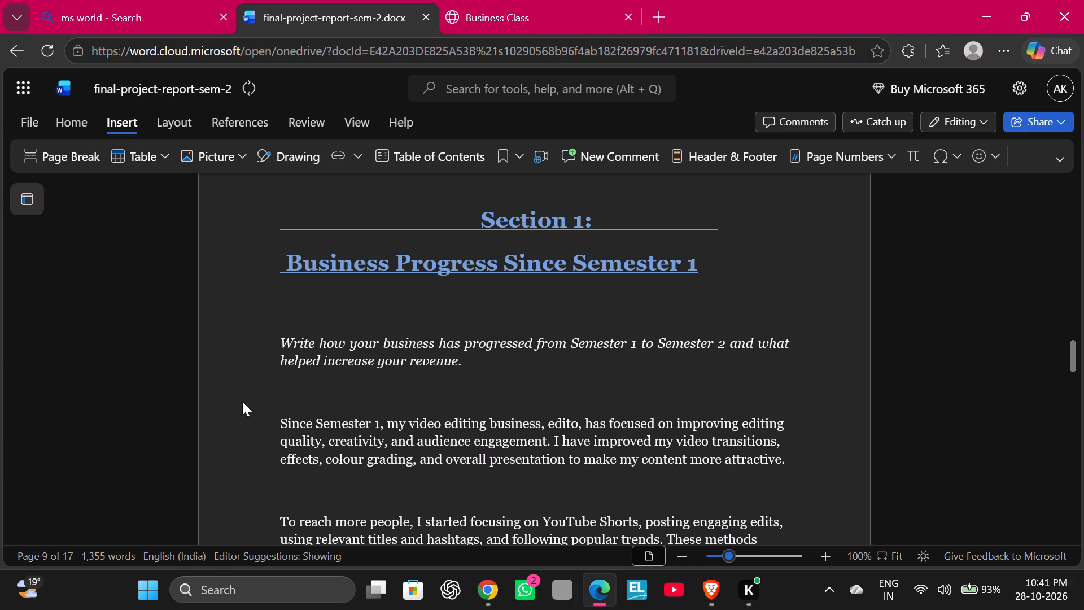
key(r)
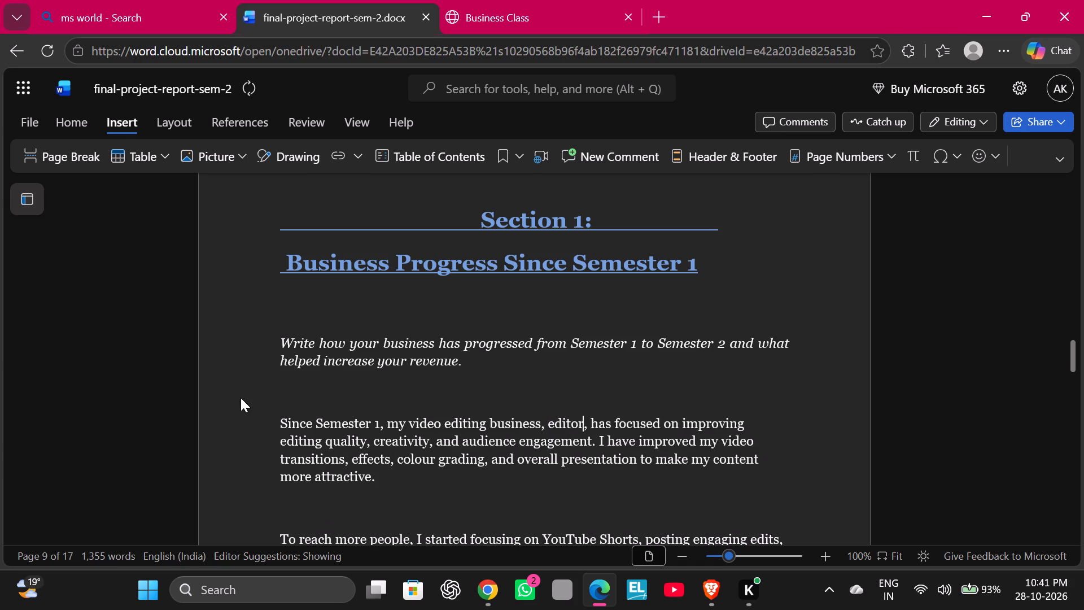
key(shift+underscore)
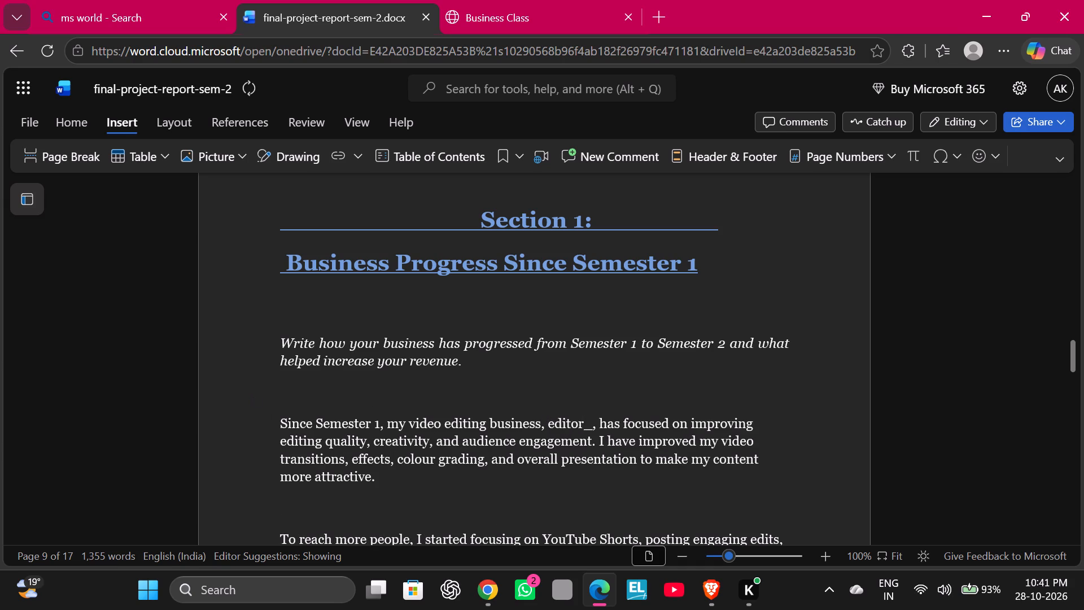
key(7)
click(582, 378)
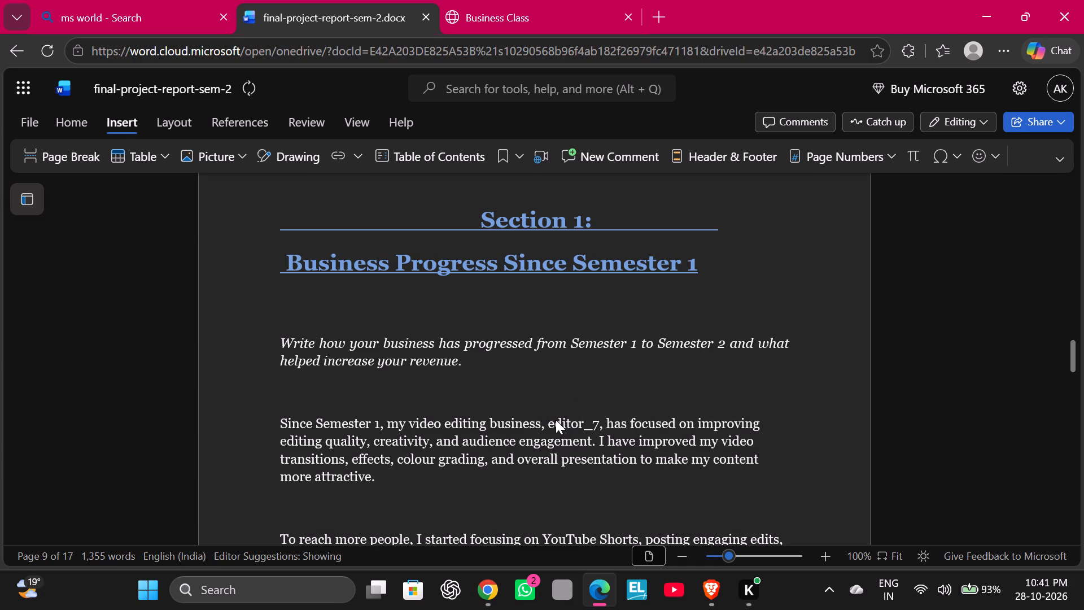
Select editor_7 in the first paragraph of Section 1 for copying, and undo the accidental overwrite.
click(548, 421)
drag(548, 422, 583, 422)
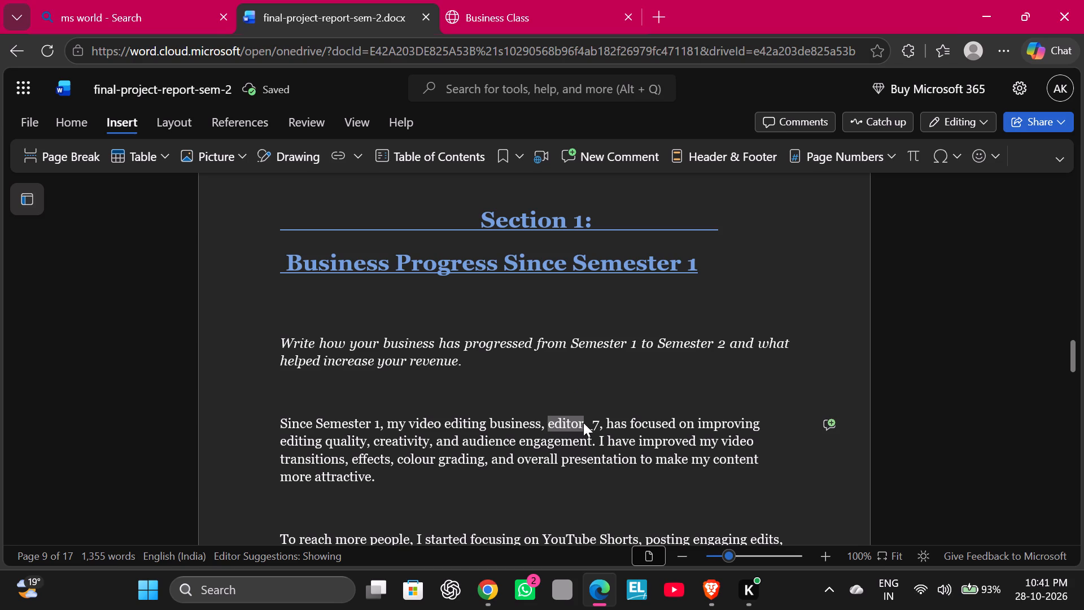
drag(583, 422, 598, 423)
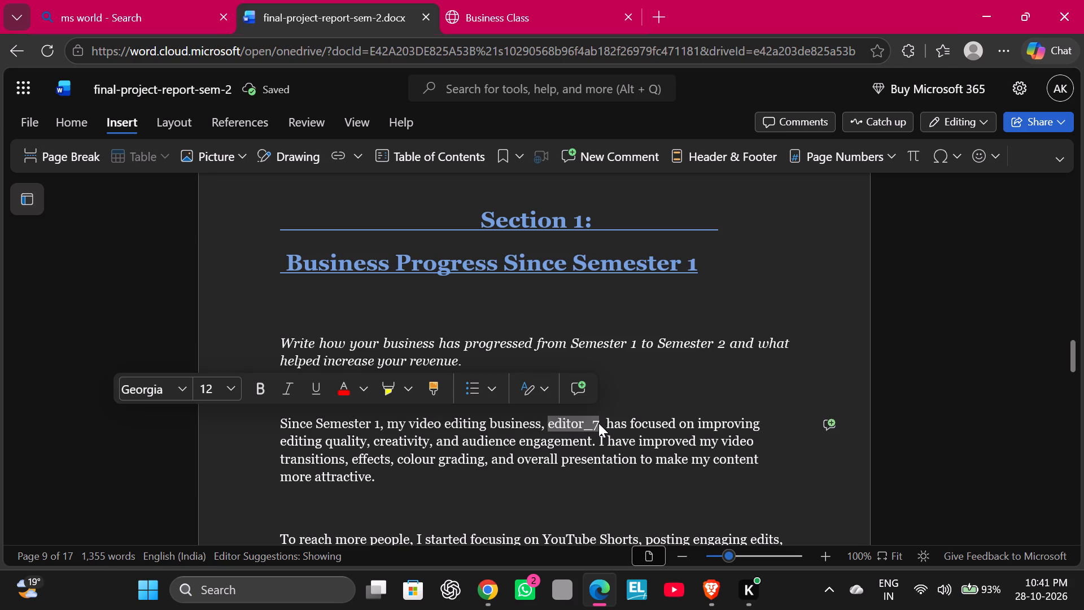
key(c)
key(ctrl+z)
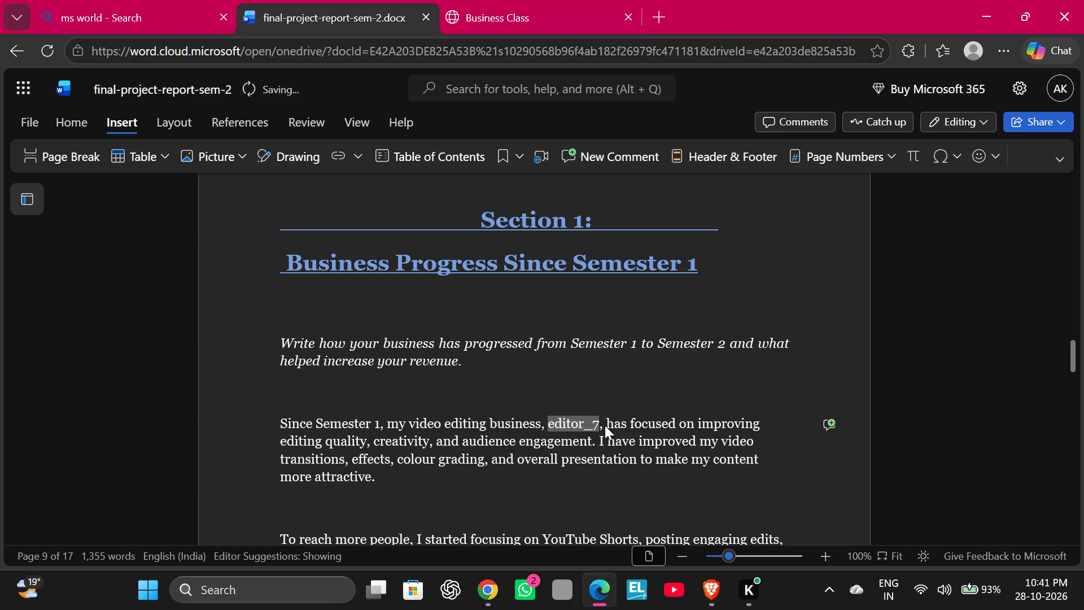
Copy editor_7 from Section 1 and paste it over the business name Reatix Cut in Section 2's first paragraph.
key(ctrl+c)
key(ctrl+c)
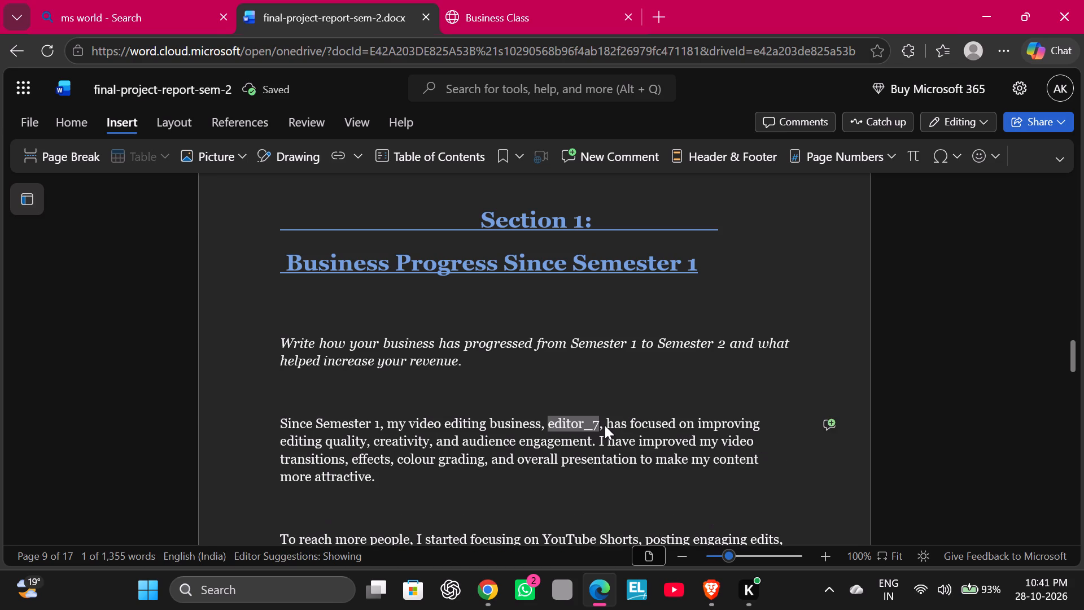
click(762, 393)
scroll(648, 365, down, 3)
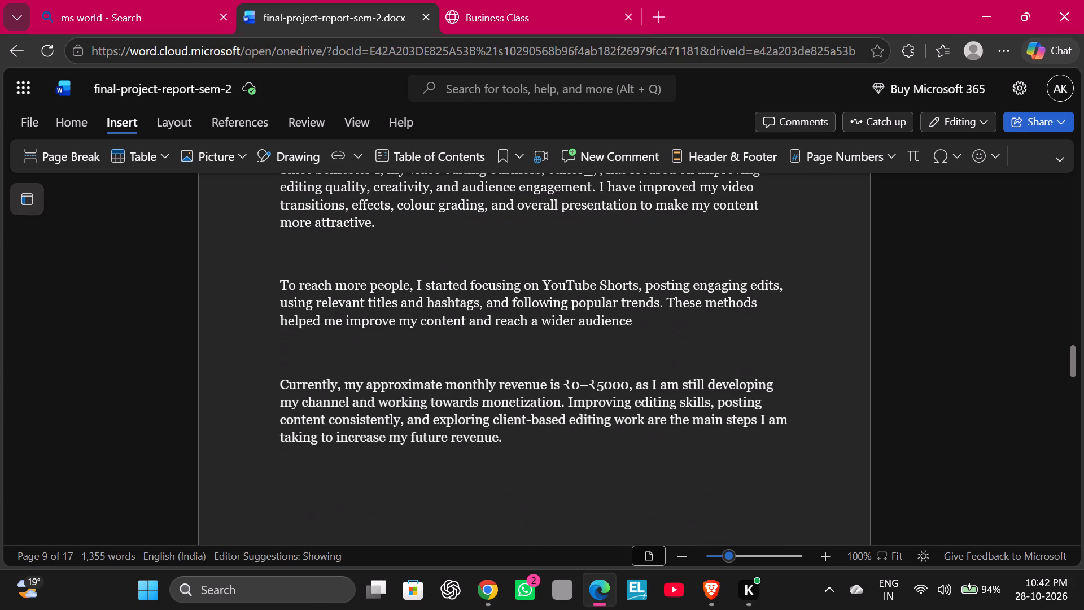
scroll(496, 398, down, 2)
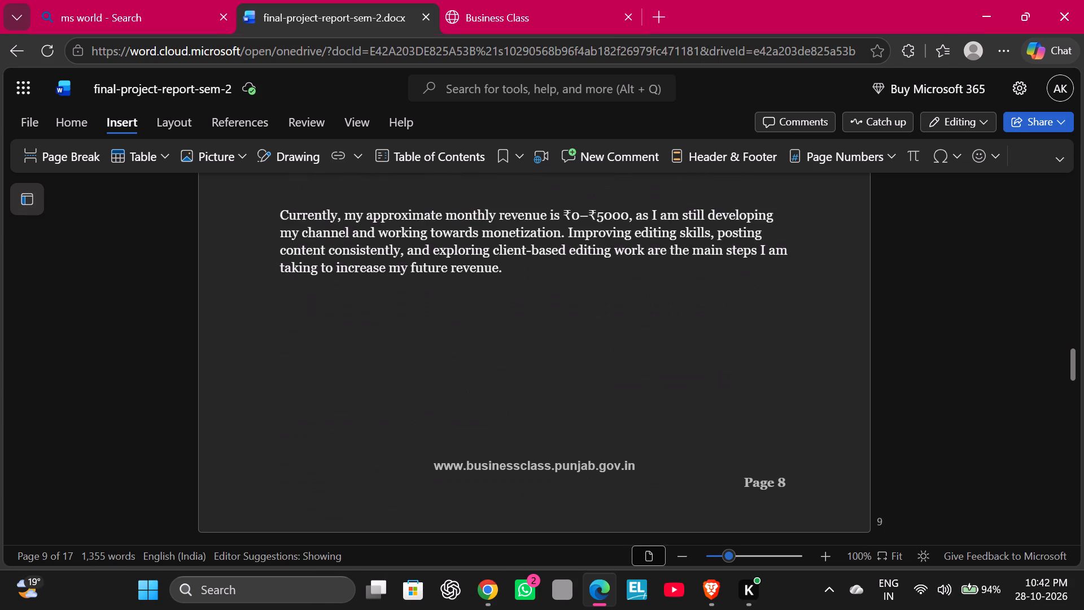
scroll(496, 396, down, 5)
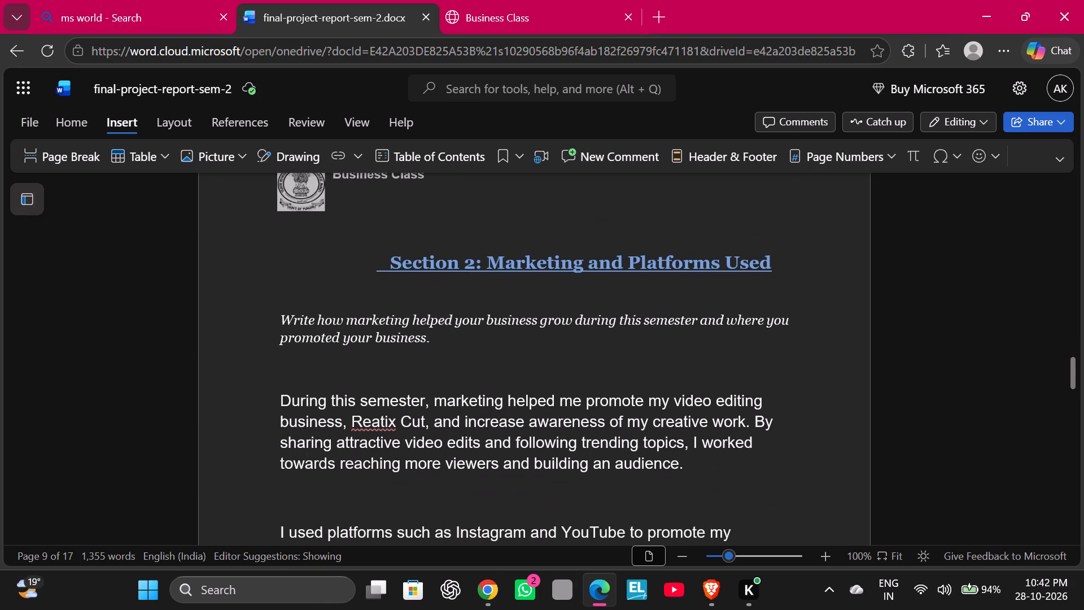
drag(353, 420, 426, 420)
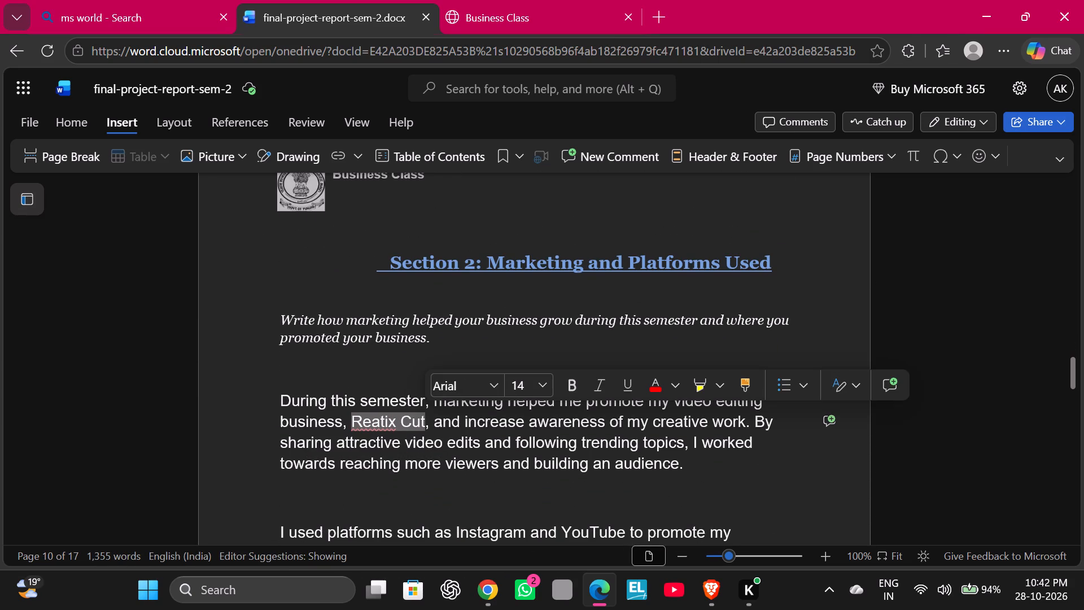
key(BackSpace)
key(ctrl+v)
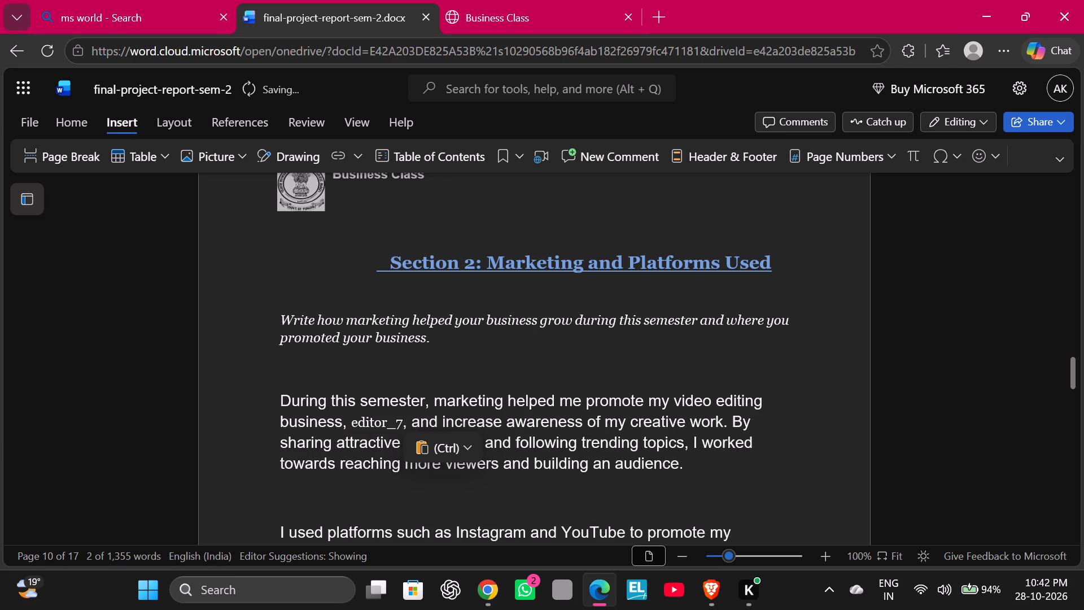
click(680, 437)
Replace the business name Reatix Cut and its trailing comma in Section 3's first paragraph with the copied editor_7.
scroll(543, 482, down, 2)
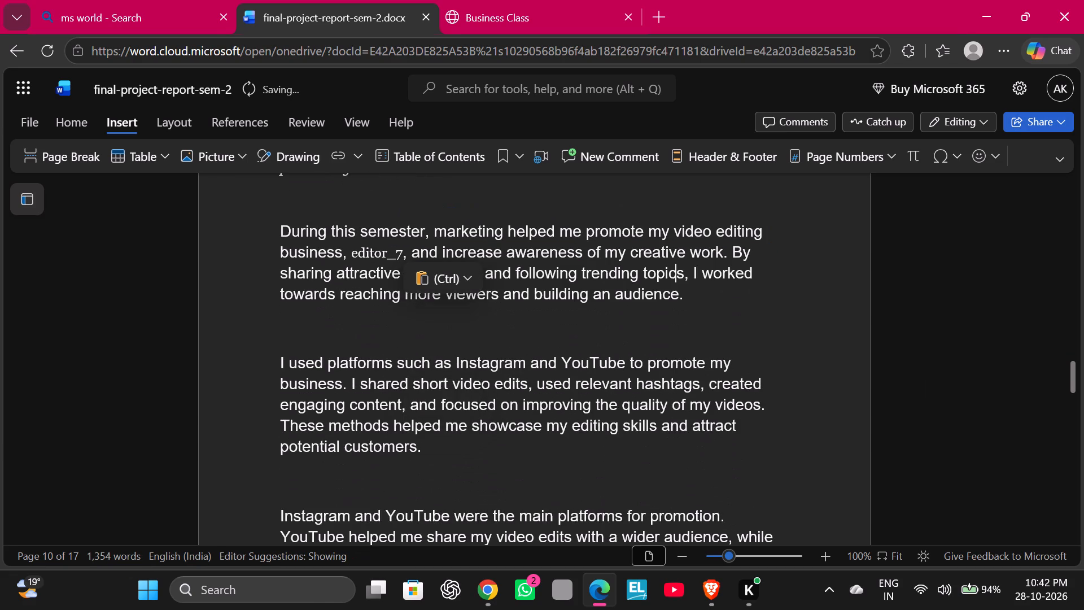
scroll(576, 451, down, 3)
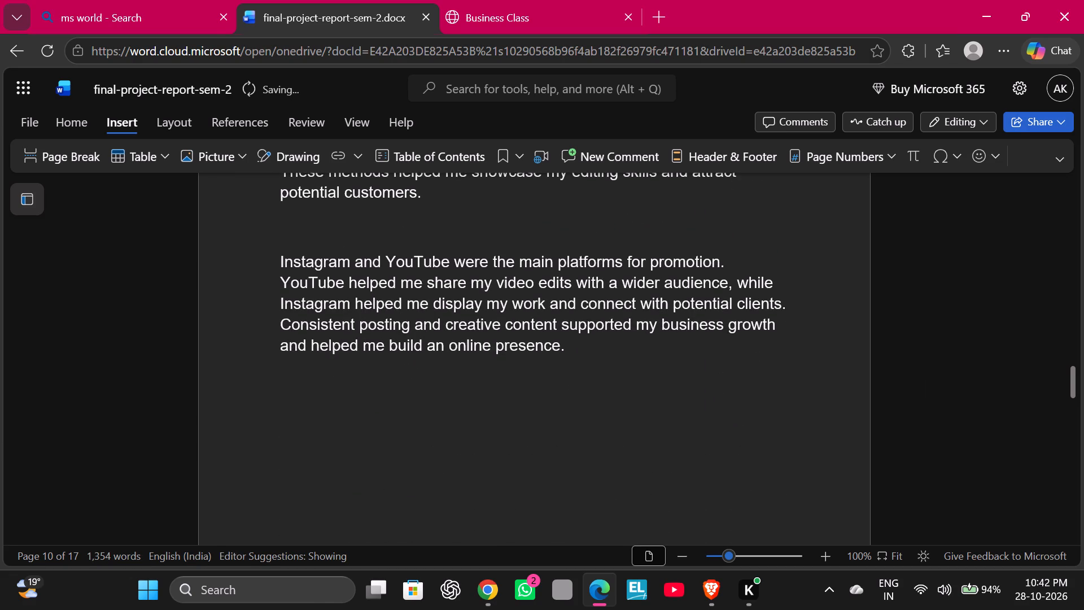
scroll(546, 420, down, 7)
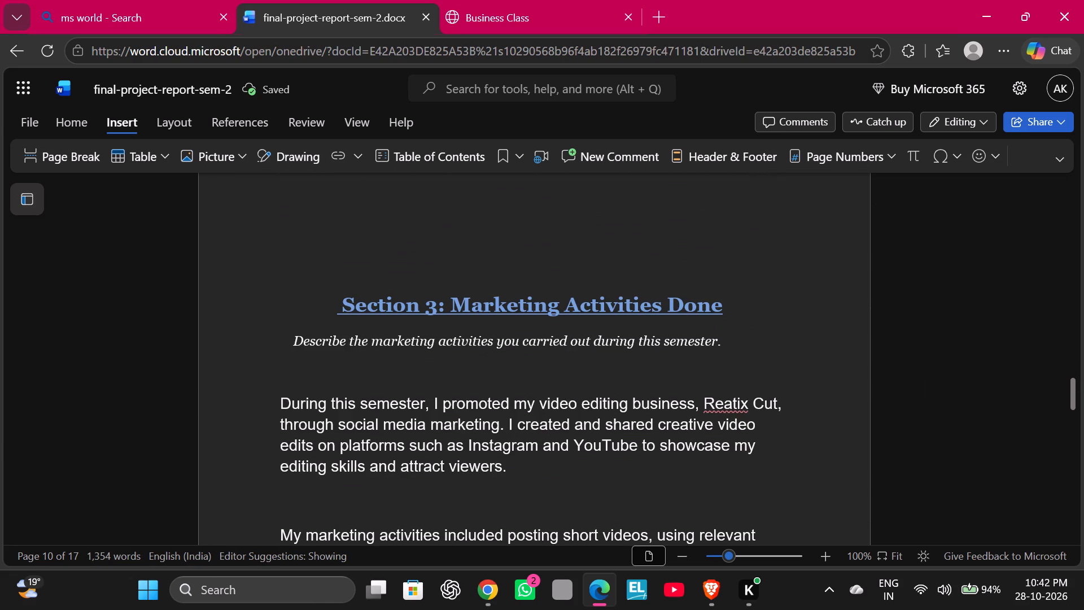
drag(701, 398, 757, 398)
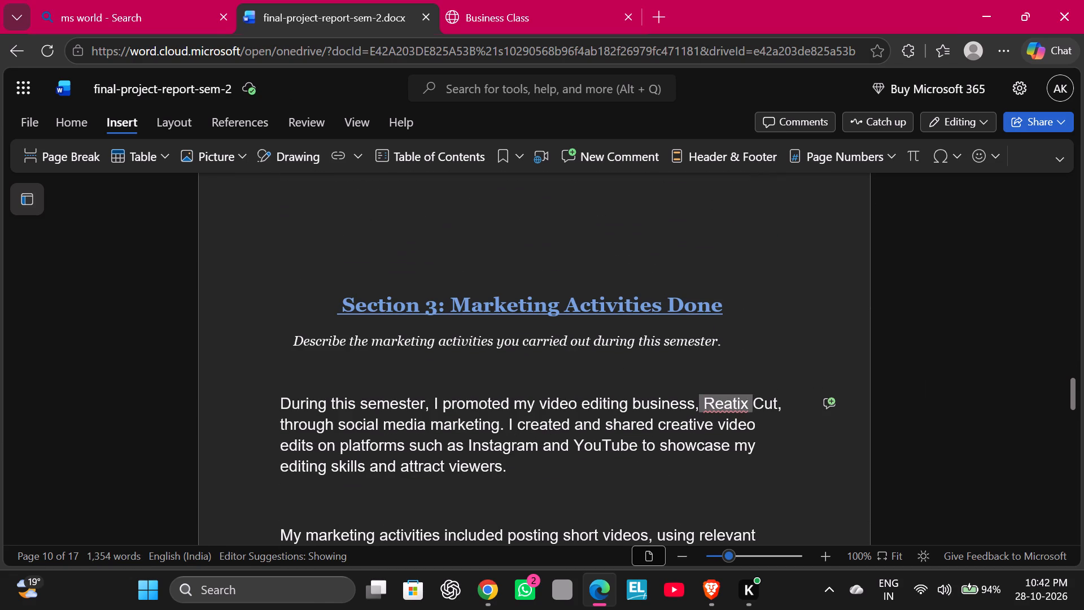
drag(757, 398, 780, 397)
key(BackSpace)
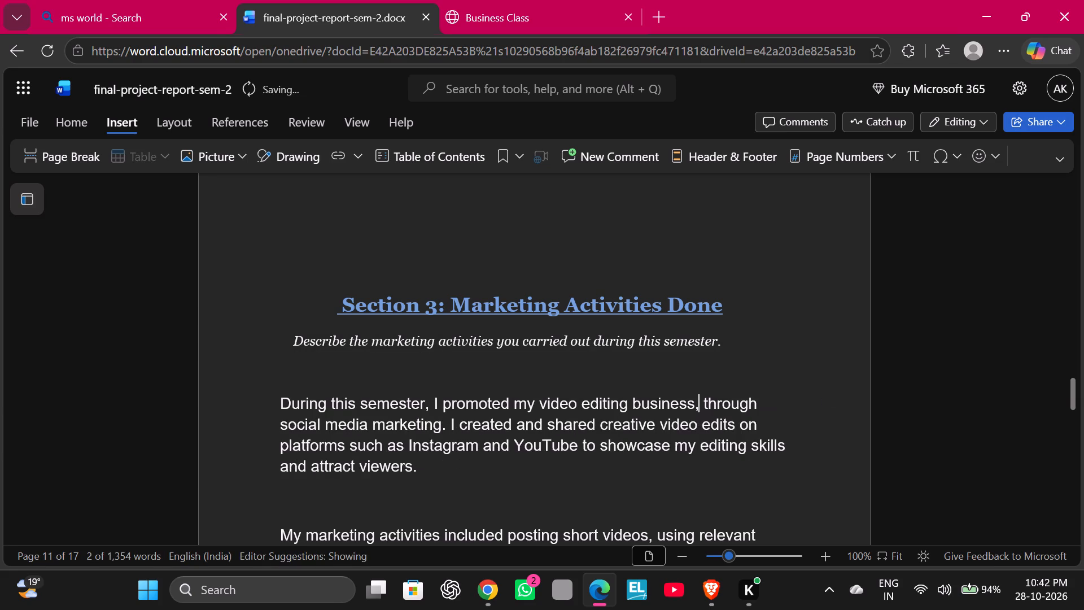
key(ctrl+v)
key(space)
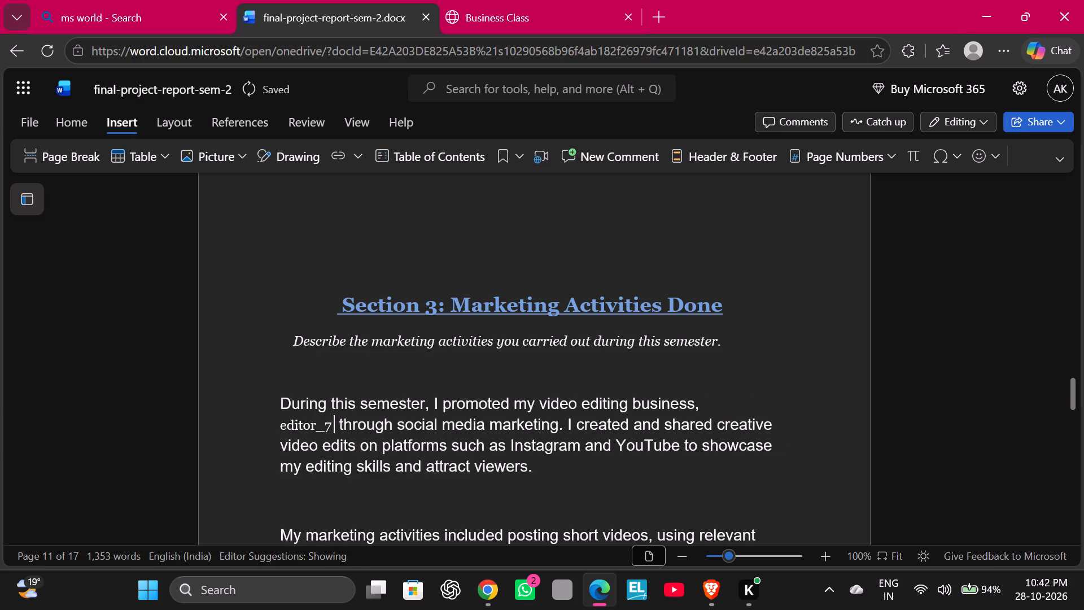
Replace the business name Reatix Cut in Section 4's first paragraph with the copied editor_7.
scroll(460, 490, down, 4)
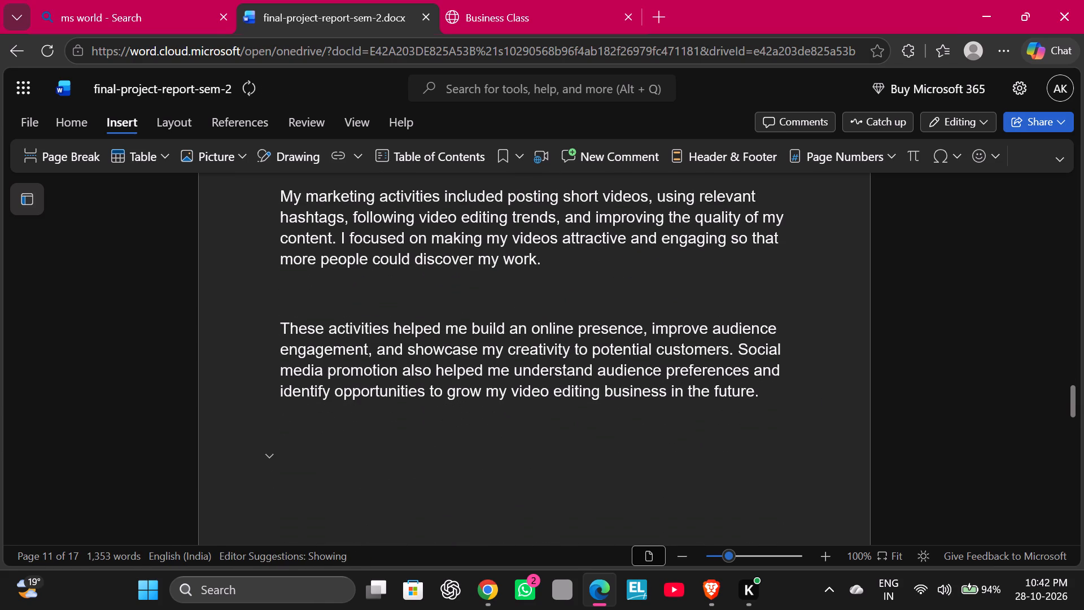
scroll(596, 457, down, 2)
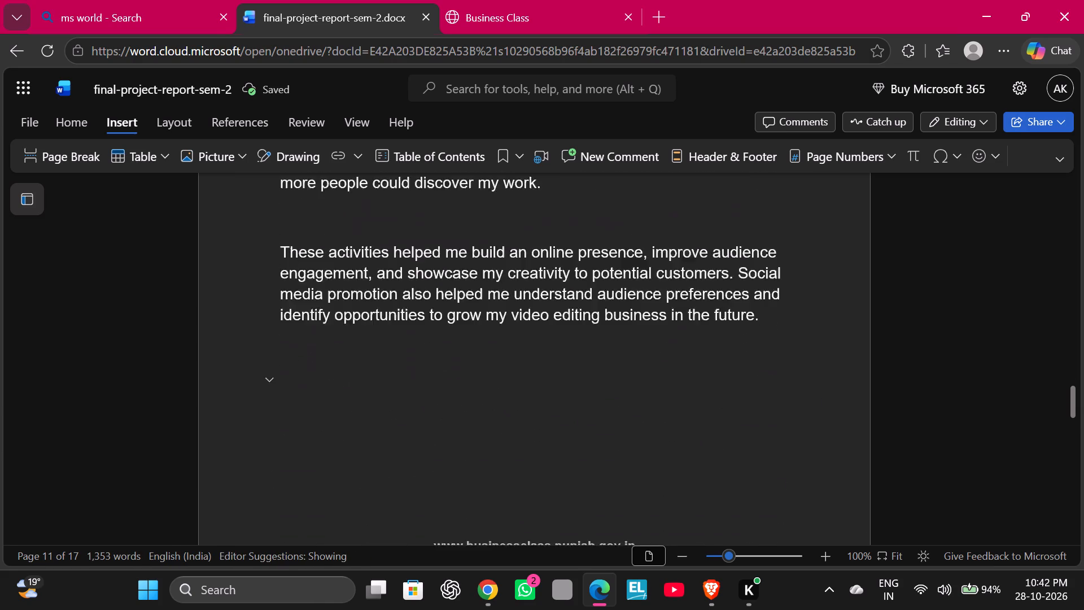
scroll(596, 457, down, 5)
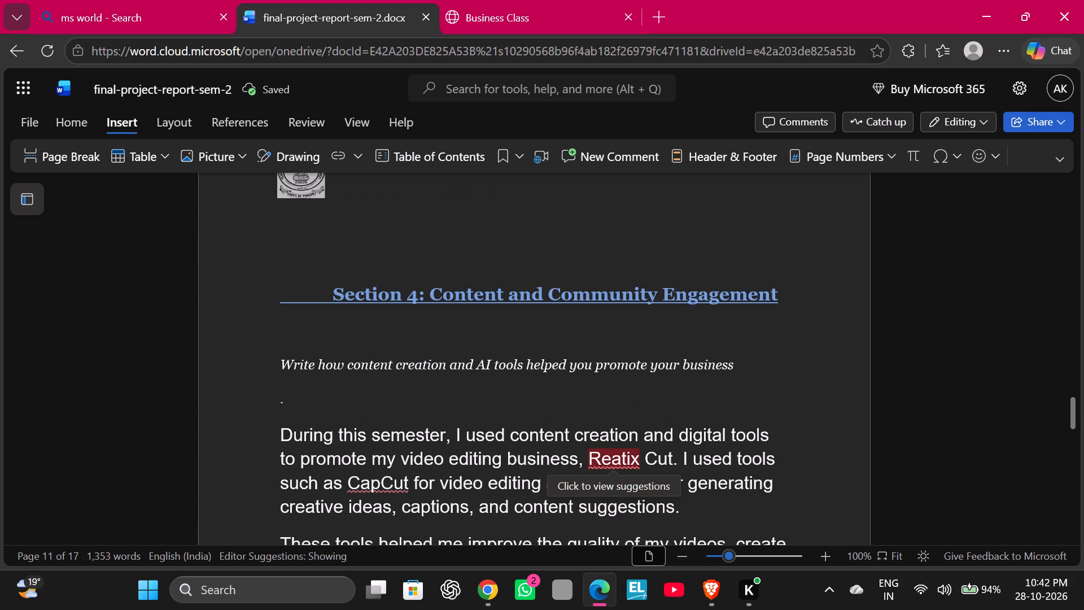
Replace Reatix Cut in the first paragraph of Section 4 with the copied name editor_7.
click(593, 458)
drag(593, 457, 664, 457)
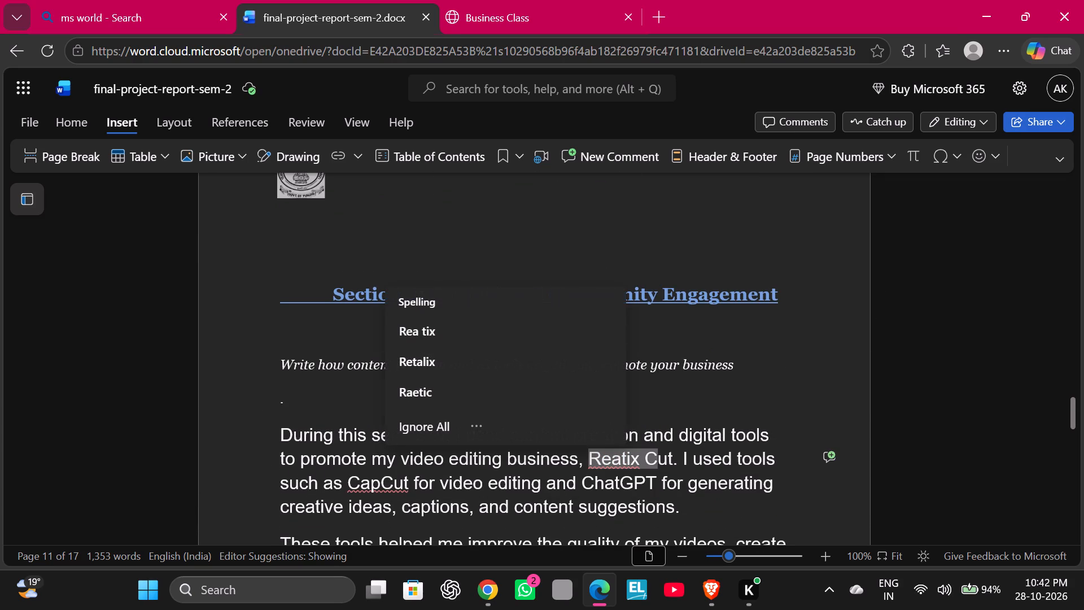
drag(664, 457, 675, 456)
key(BackSpace)
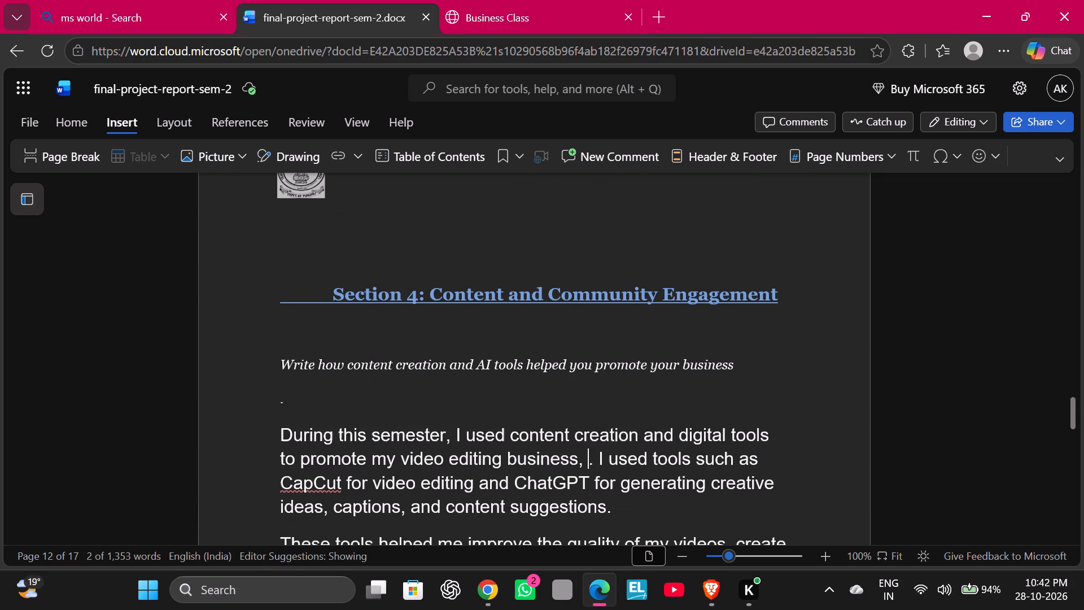
key(ctrl+v)
click(755, 353)
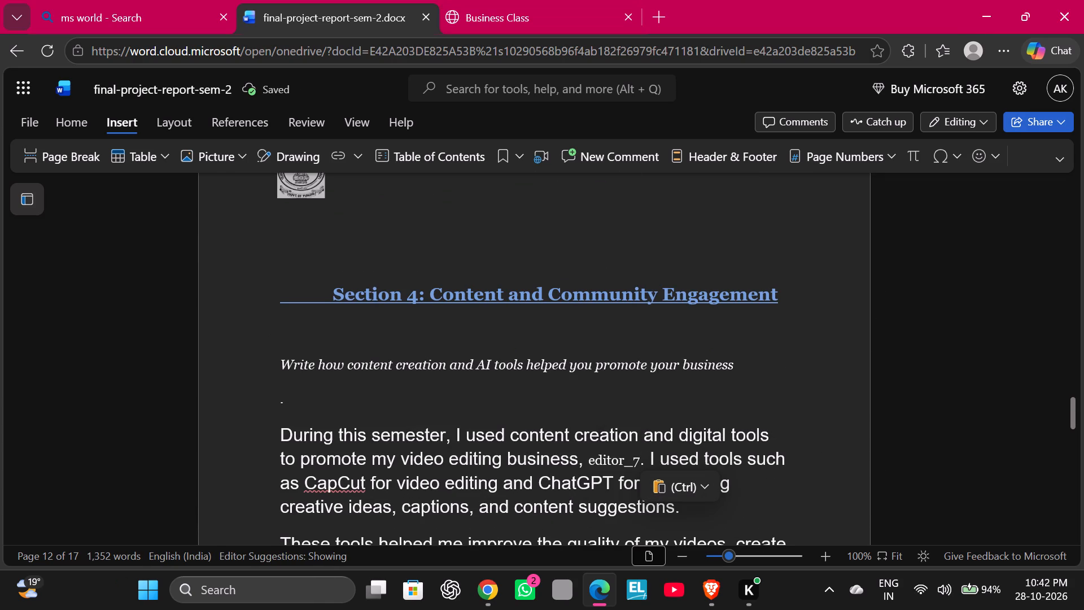
Replace Reatix Cut in the first paragraph of Section 6 with the copied business name editor_7.
scroll(443, 458, down, 2)
click(515, 415)
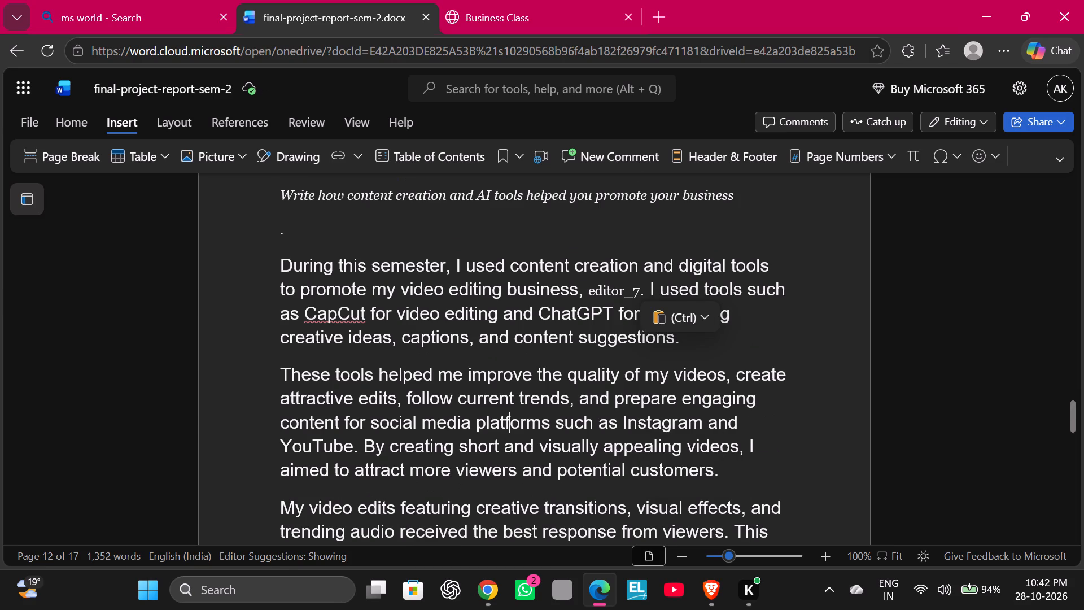
scroll(364, 448, down, 1)
scroll(477, 434, down, 1)
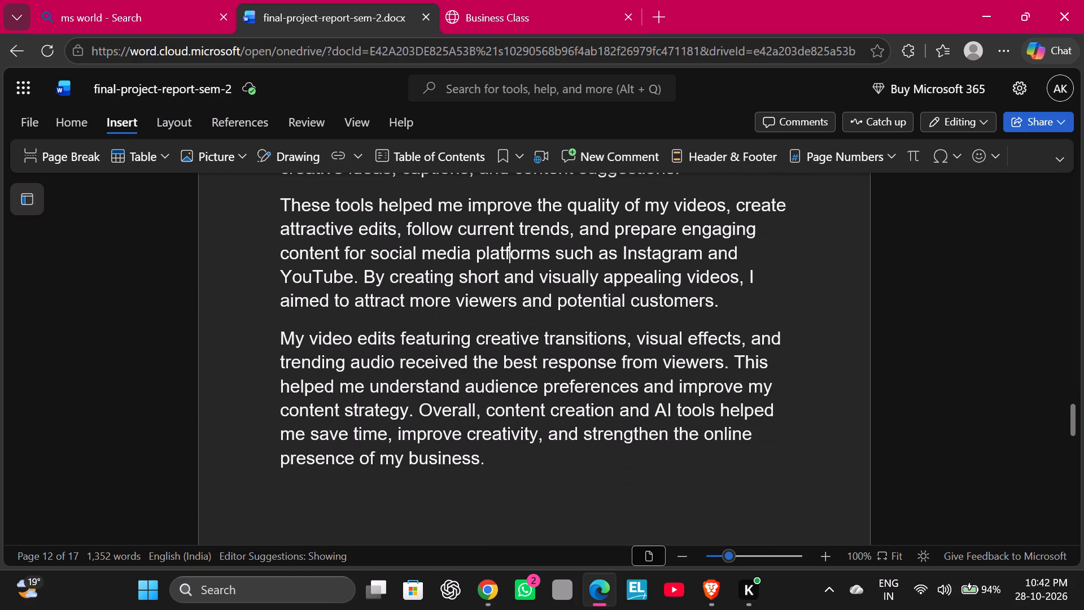
scroll(443, 459, down, 9)
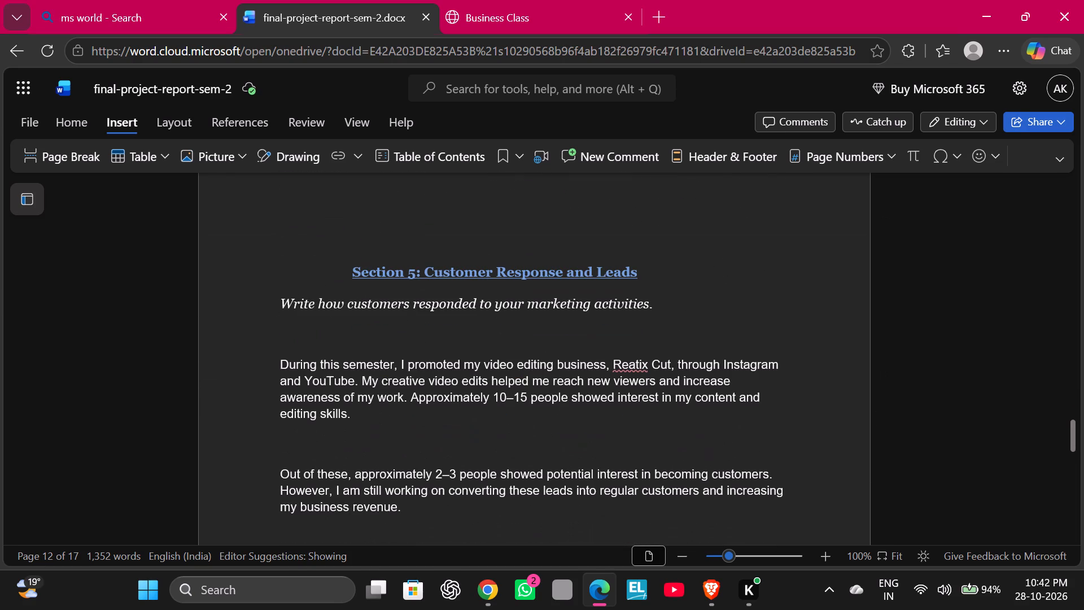
scroll(529, 423, down, 2)
scroll(383, 426, down, 2)
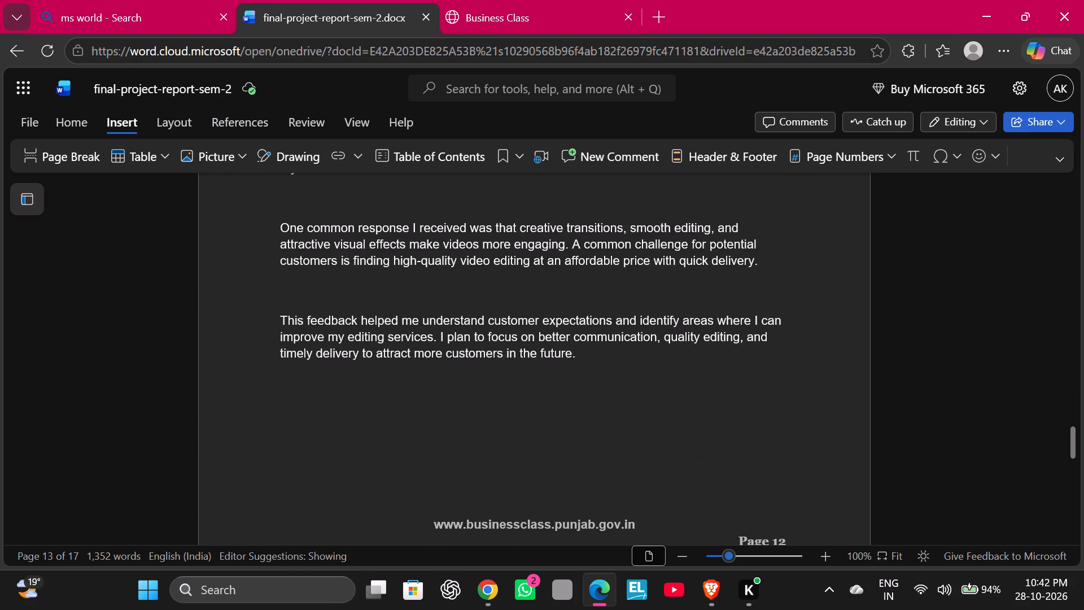
scroll(397, 420, down, 5)
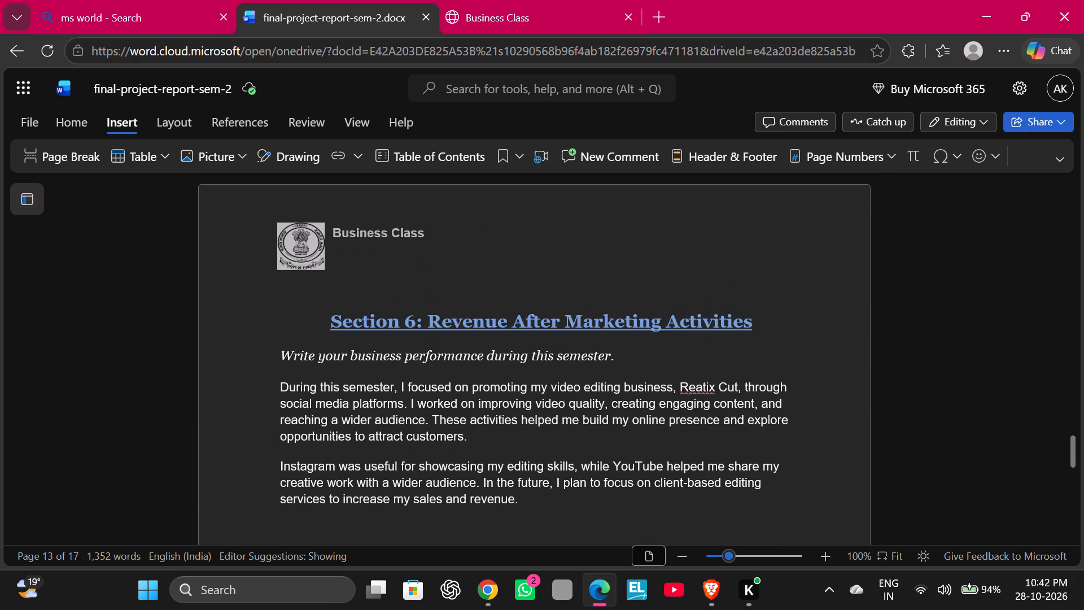
drag(678, 382, 710, 377)
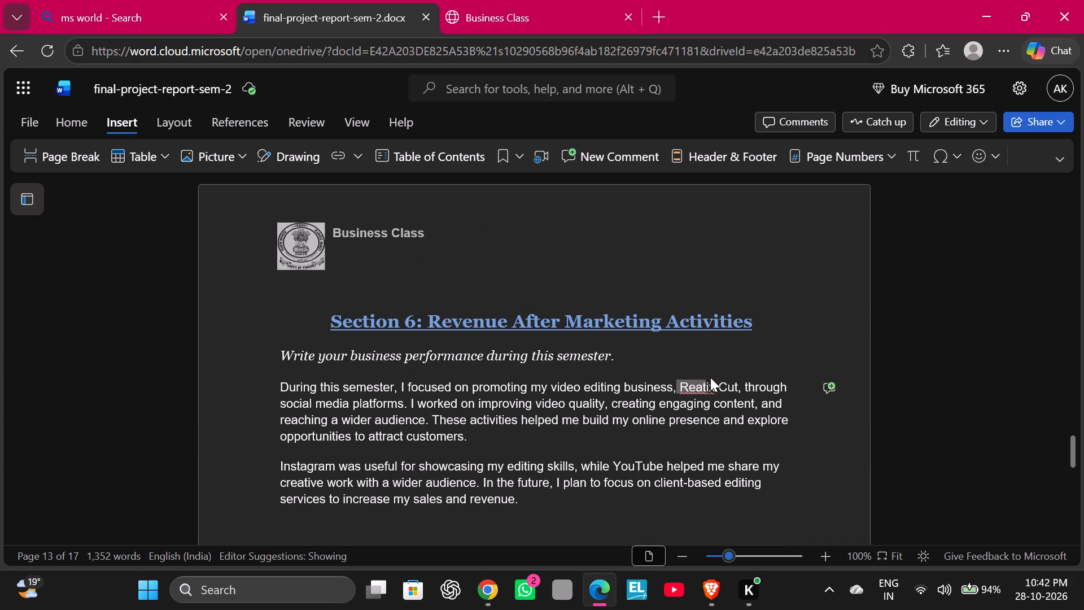
drag(710, 377, 738, 375)
key(BackSpace)
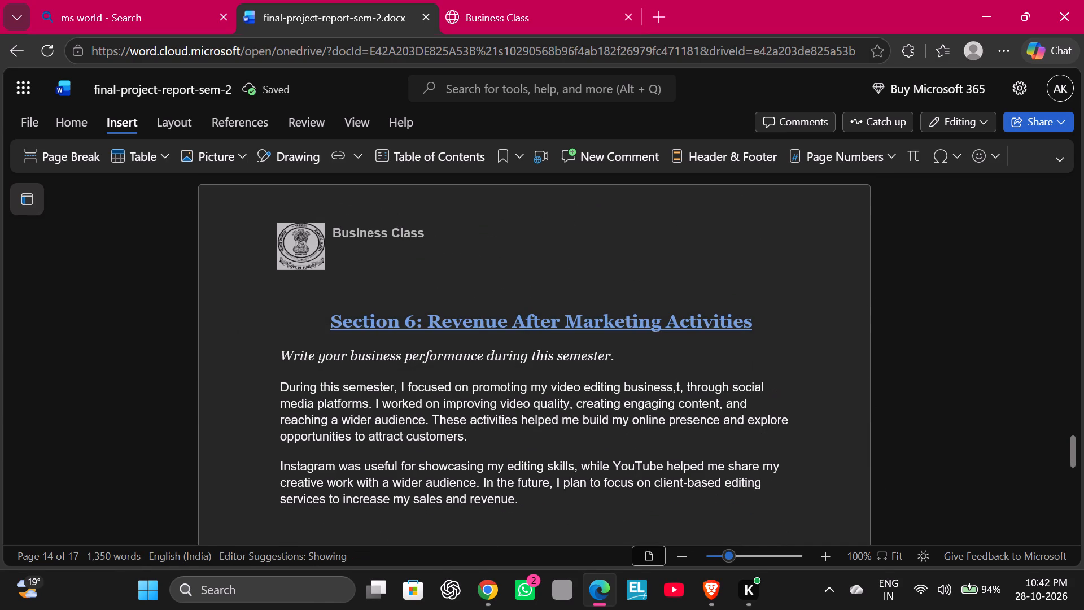
key(Right)
key(BackSpace)
key(ctrl+v)
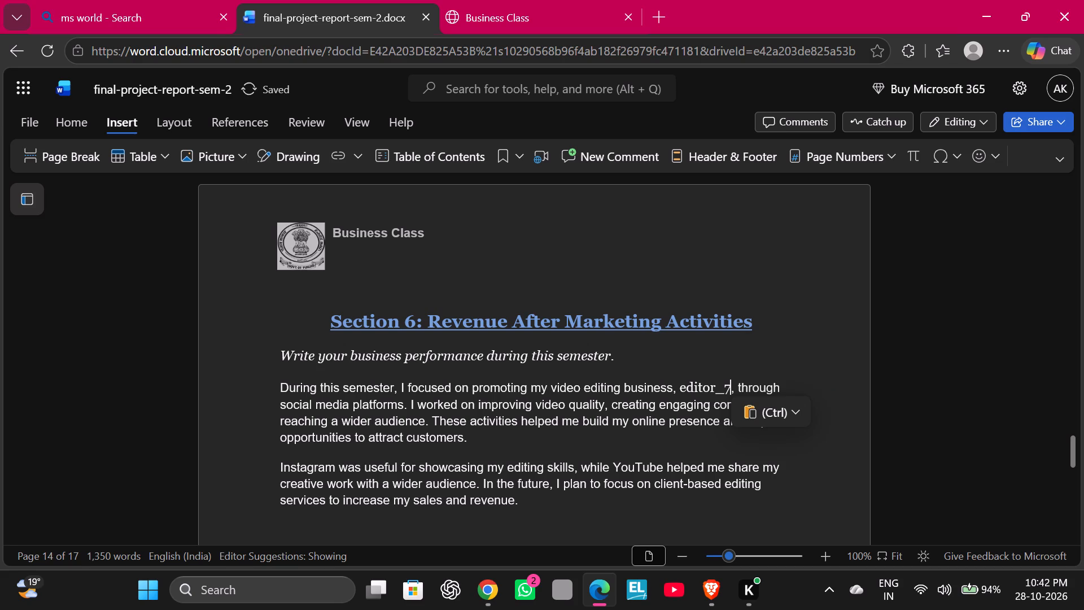
click(519, 458)
Replace the old student name in the Declaration's opening sentence with the current student's first name in lowercase.
scroll(379, 512, down, 5)
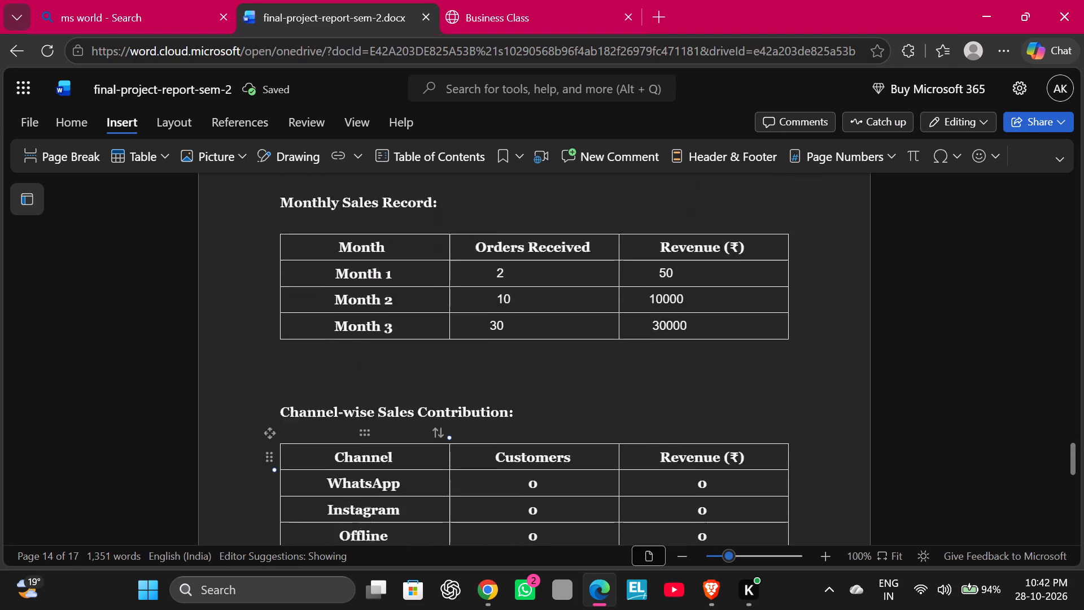
scroll(464, 477, down, 9)
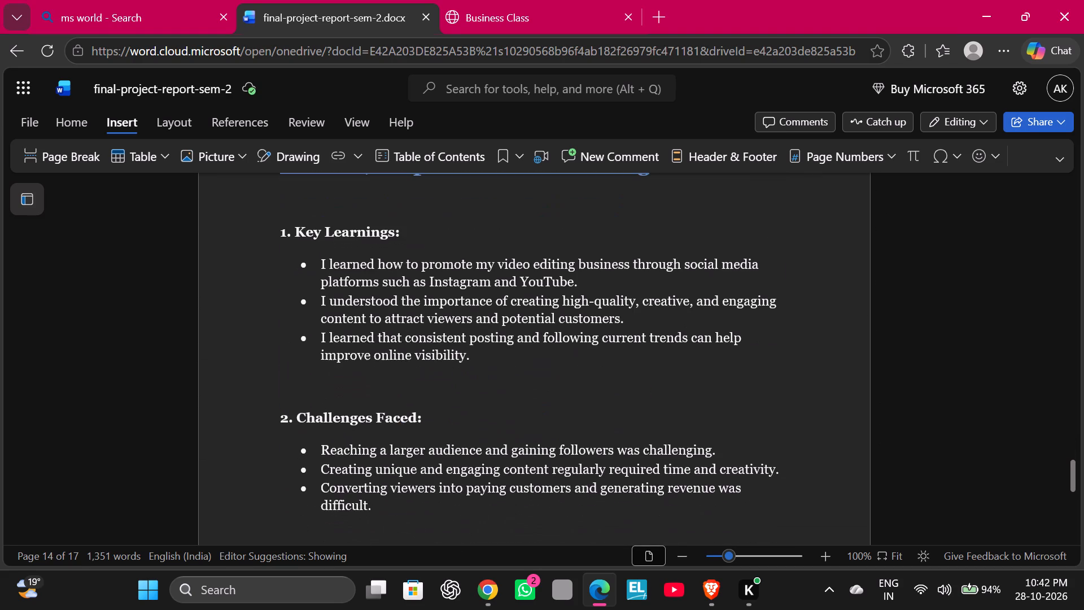
scroll(688, 342, down, 3)
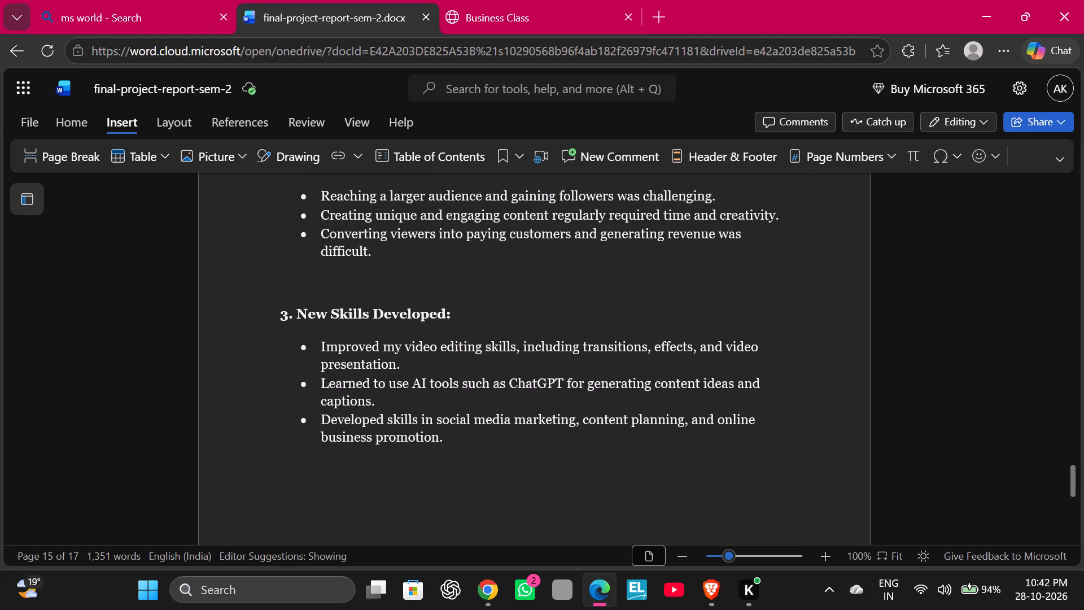
scroll(589, 354, down, 2)
scroll(543, 358, down, 4)
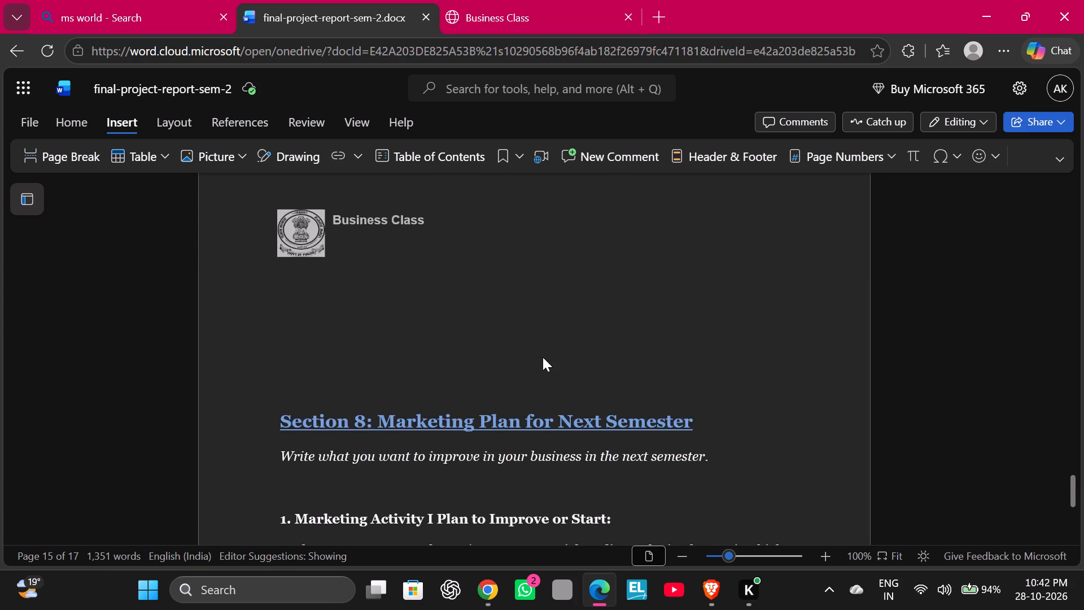
scroll(543, 357, down, 3)
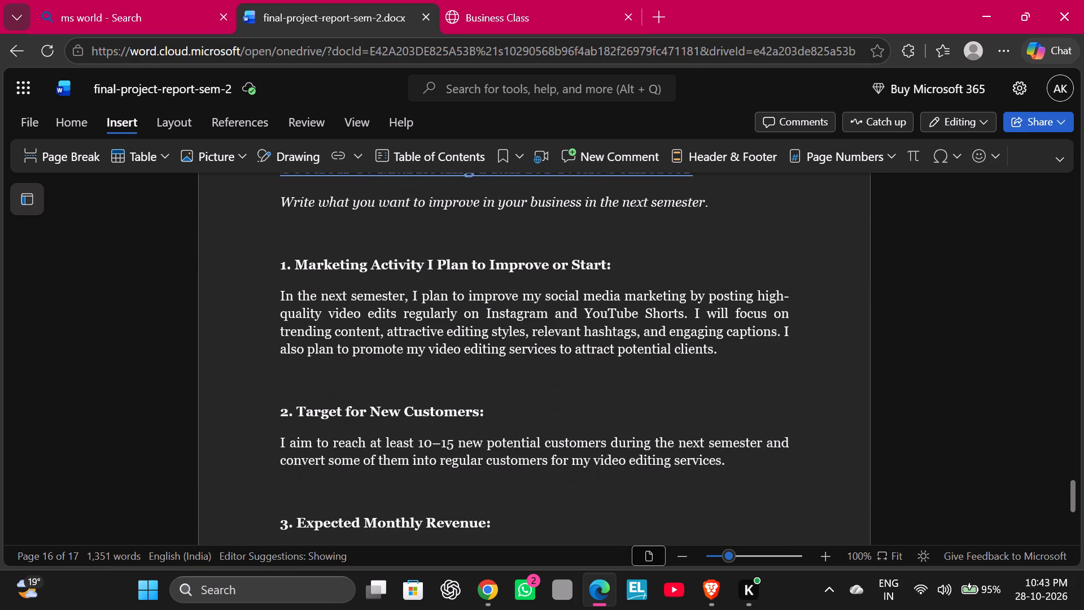
scroll(662, 388, down, 4)
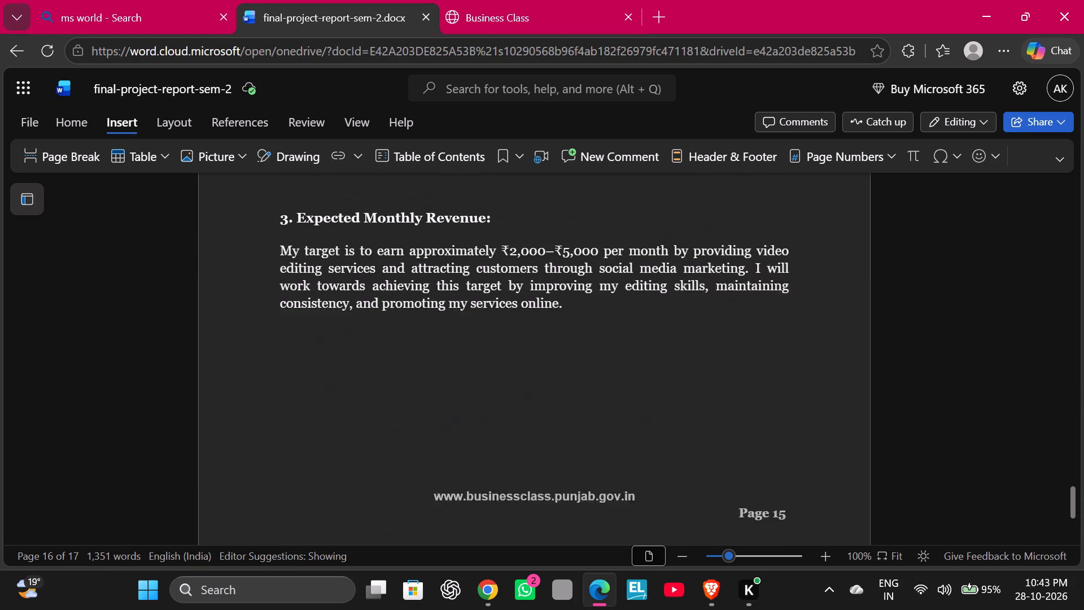
scroll(636, 382, down, 7)
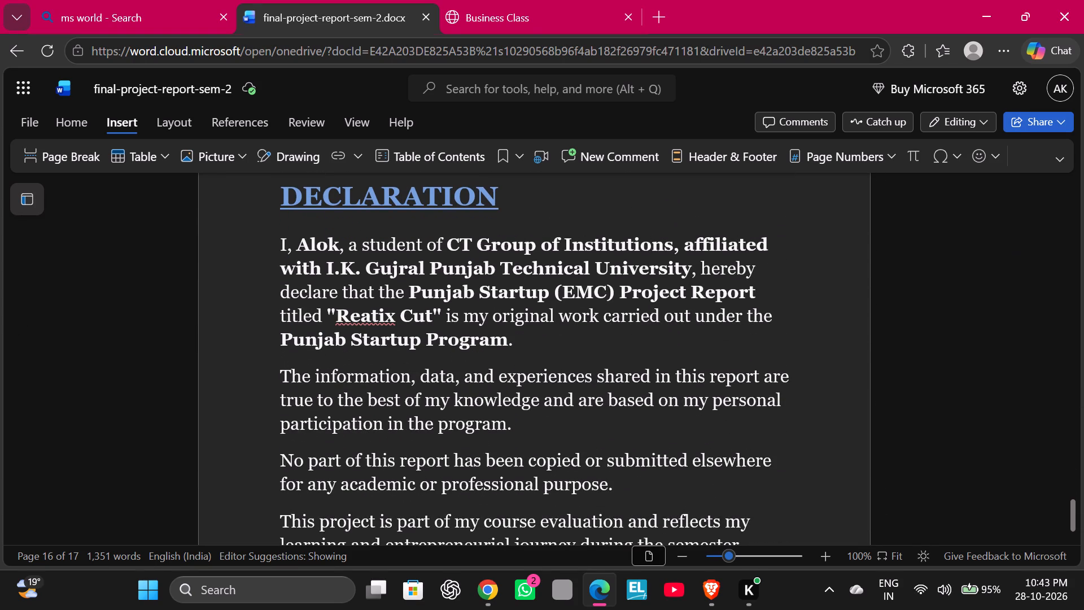
drag(299, 243, 338, 244)
key(BackSpace)
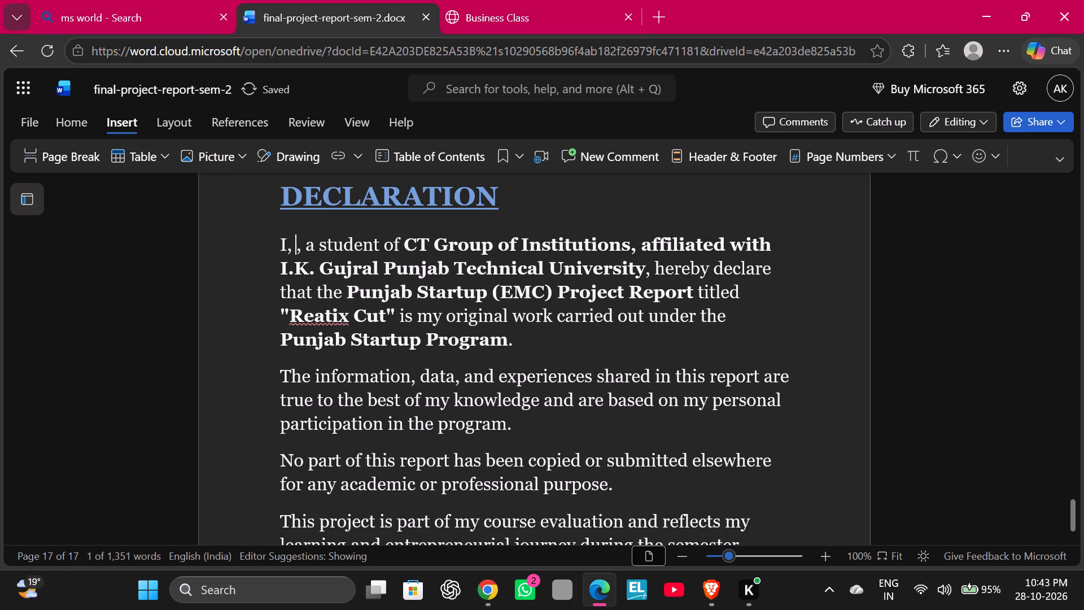
key(v)
key(i)
text(ni)
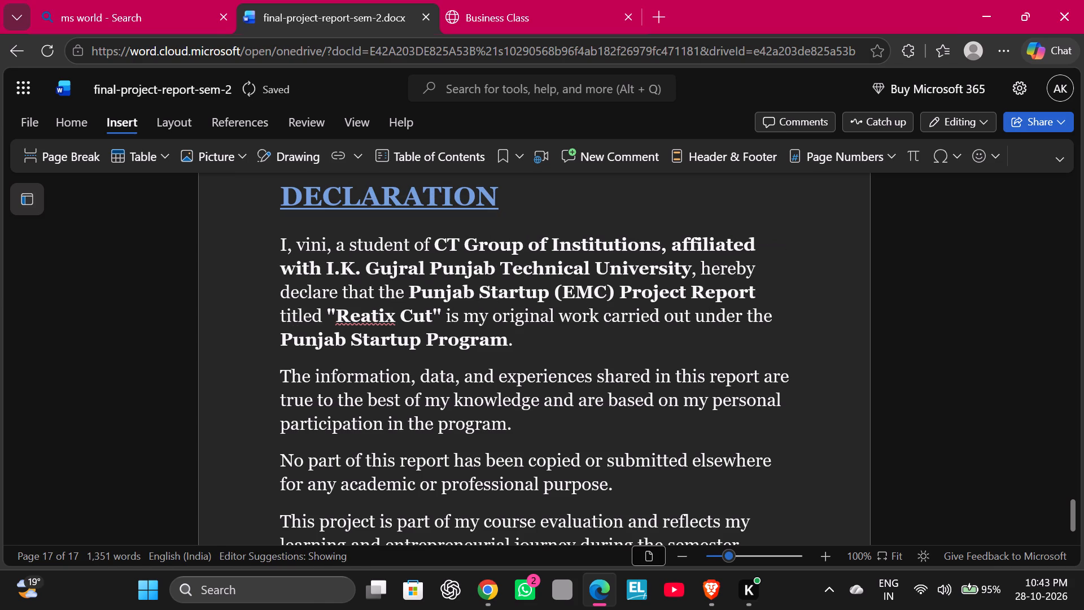
key(r)
key(BackSpace)
key(t)
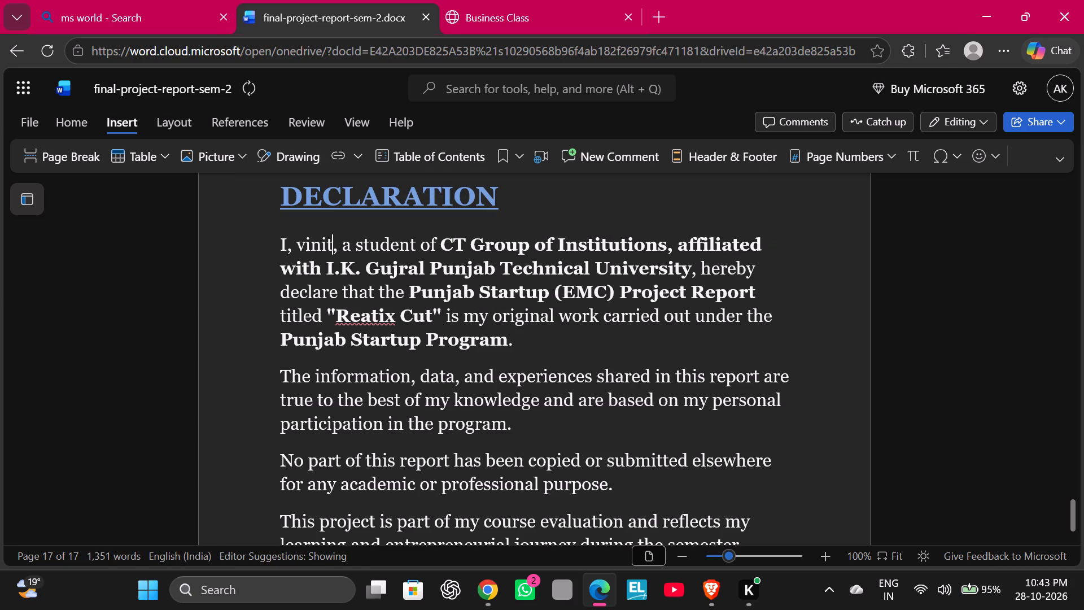
Replace the project title Reatix Cut in the Declaration's first paragraph with the copied name editor_7, keeping the quotation marks.
click(376, 292)
drag(335, 326, 437, 312)
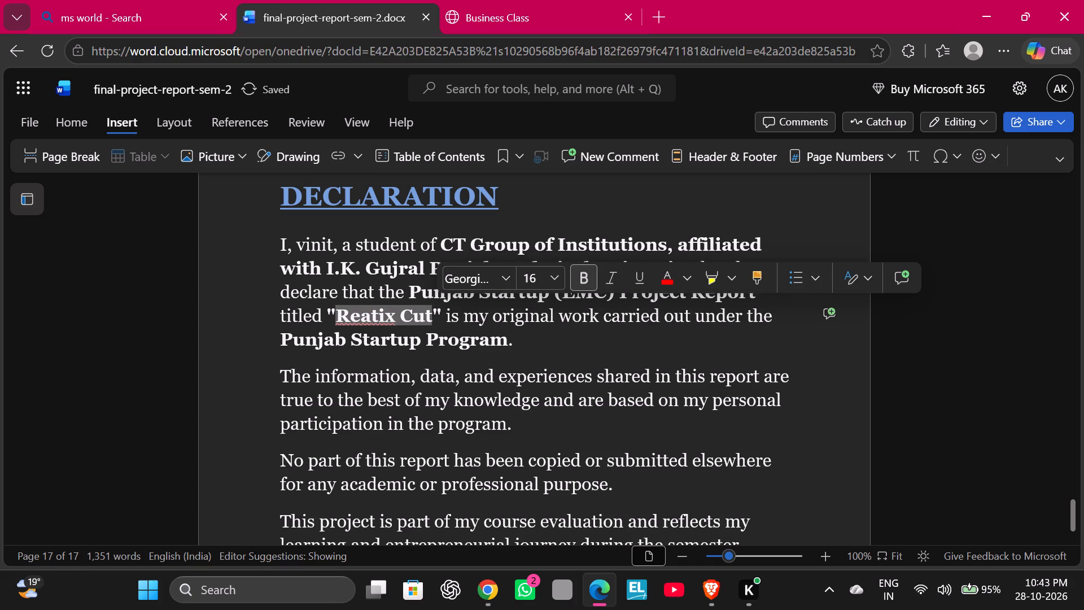
key(BackSpace)
key(ctrl+v)
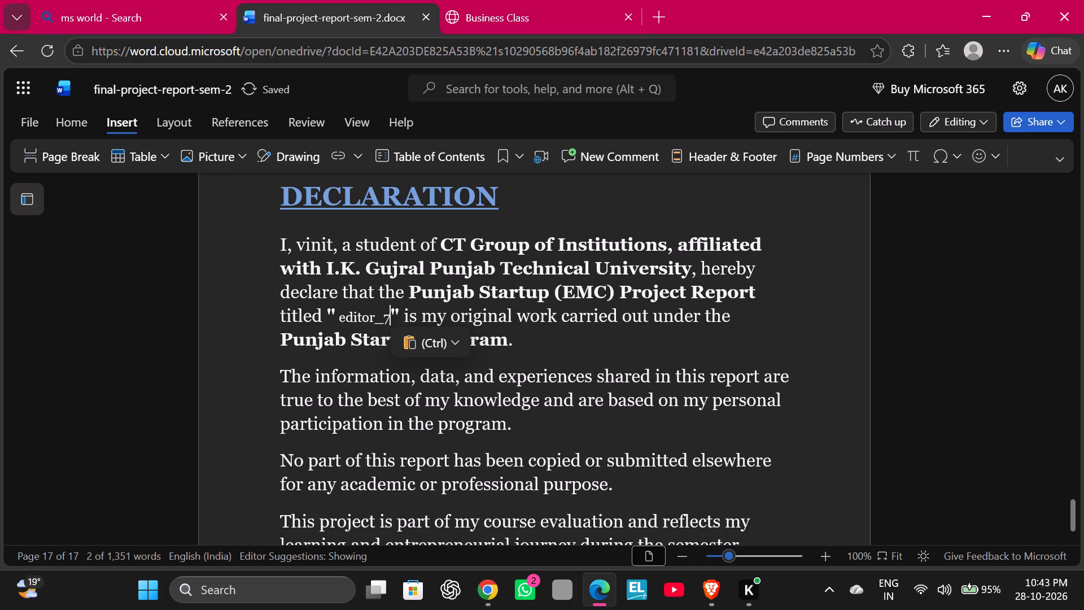
click(495, 345)
click(569, 378)
Replace the Student Name and Signature entries at the end of the Declaration with the current student's first name.
scroll(569, 378, down, 1)
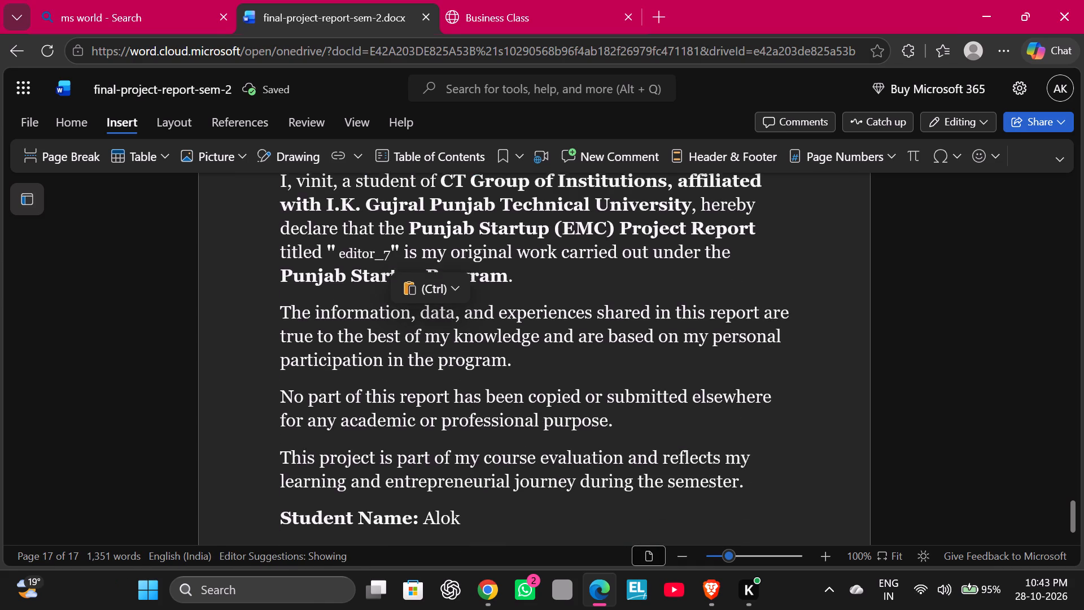
scroll(569, 378, down, 1)
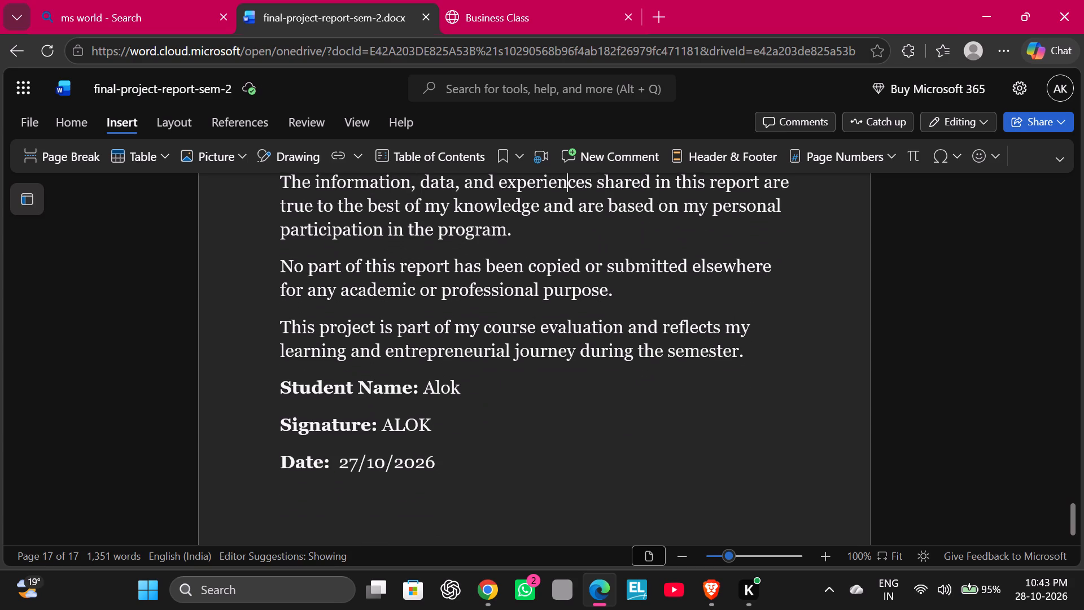
drag(431, 385, 487, 389)
key(BackSpace)
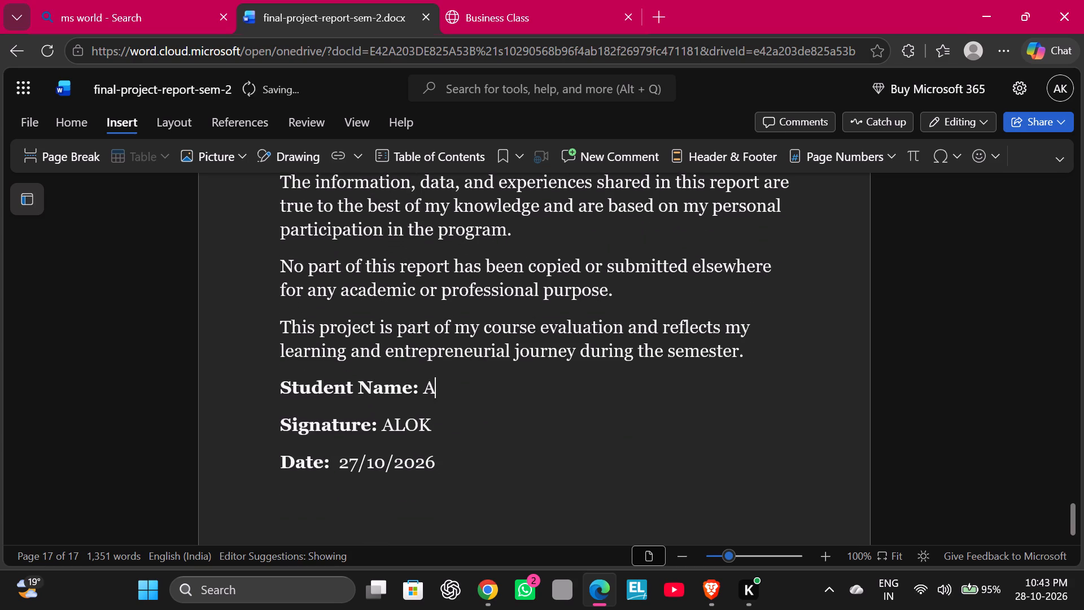
key(BackSpace)
text(vini)
key(t)
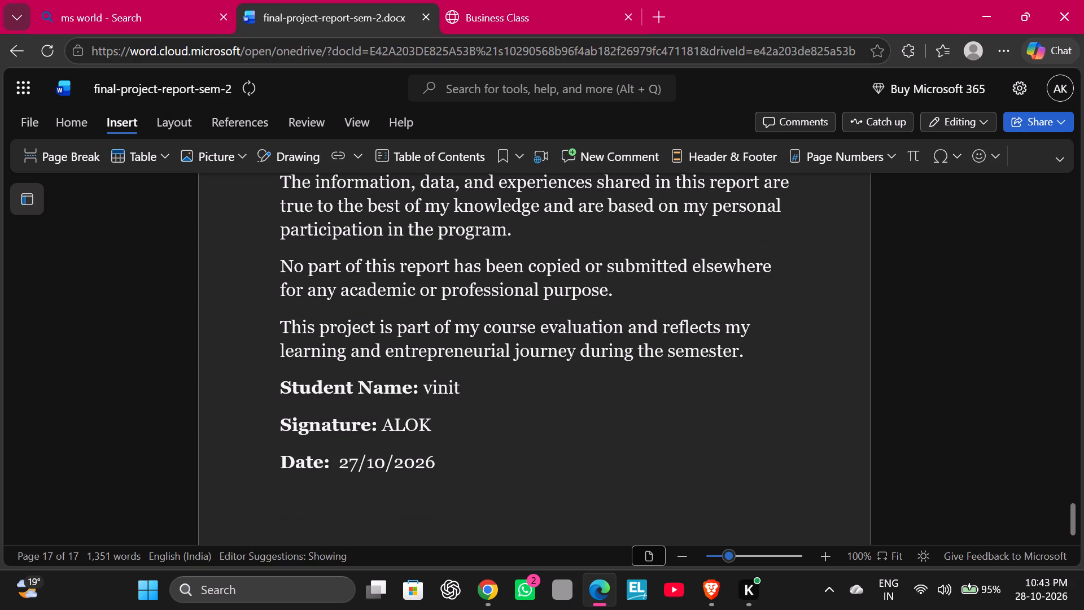
drag(382, 428, 478, 420)
key(BackSpace)
text(vinit)
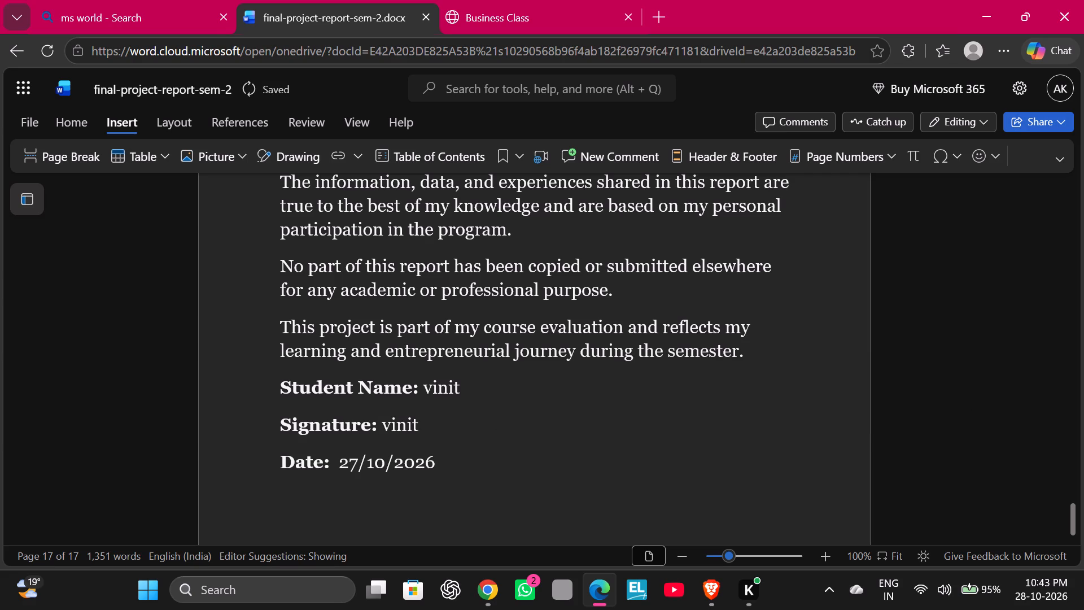
Set the Declaration's date to 28/10/2026.
click(353, 469)
click(360, 463)
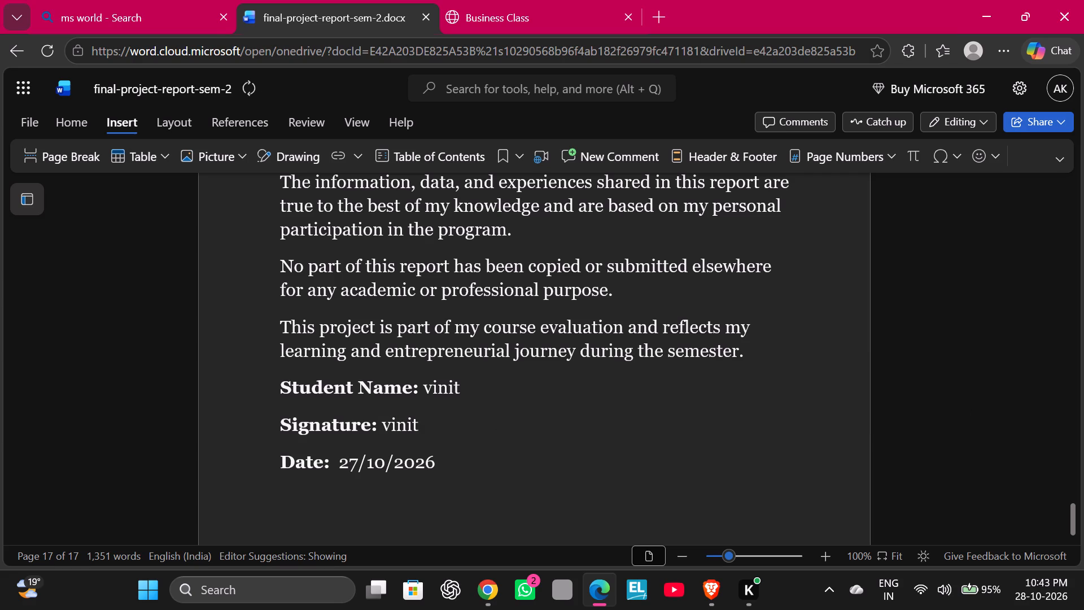
key(BackSpace)
key(8)
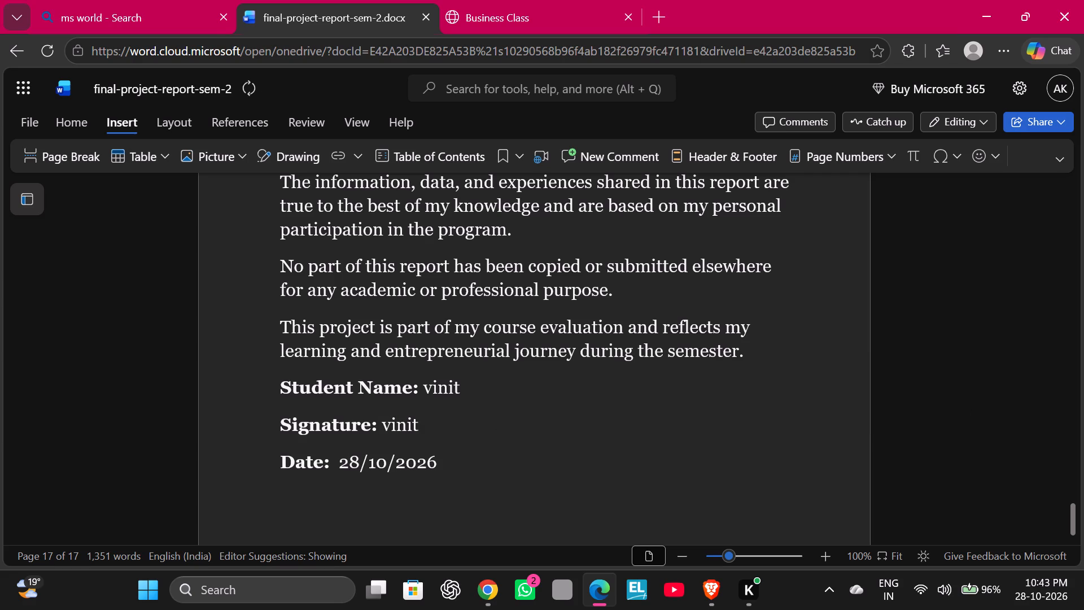
Export the Semester 2 project report as a PDF and download it.
scroll(274, 420, up, 2)
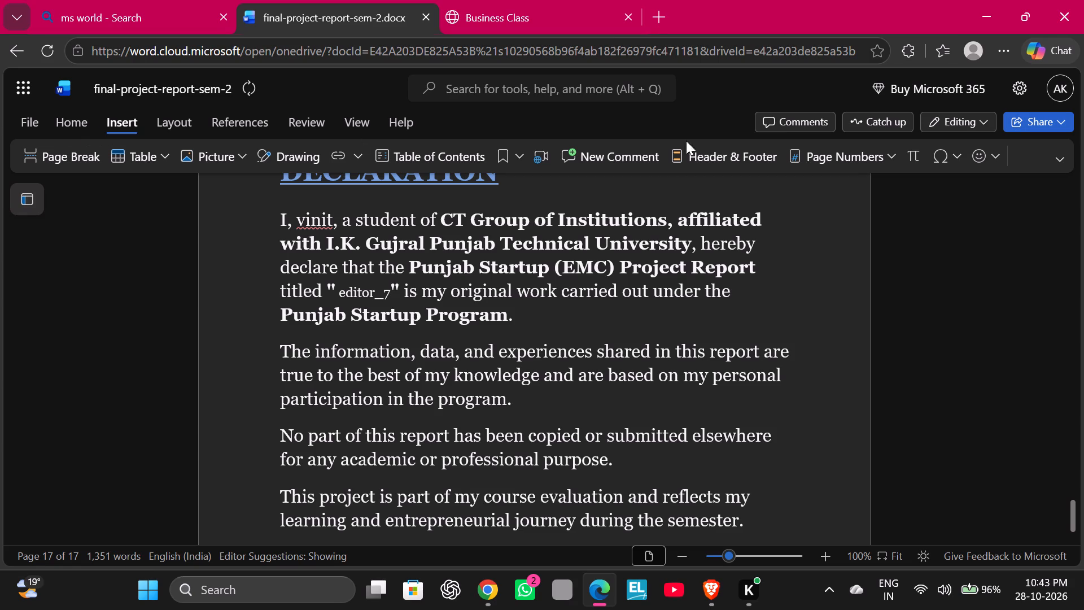
click(18, 126)
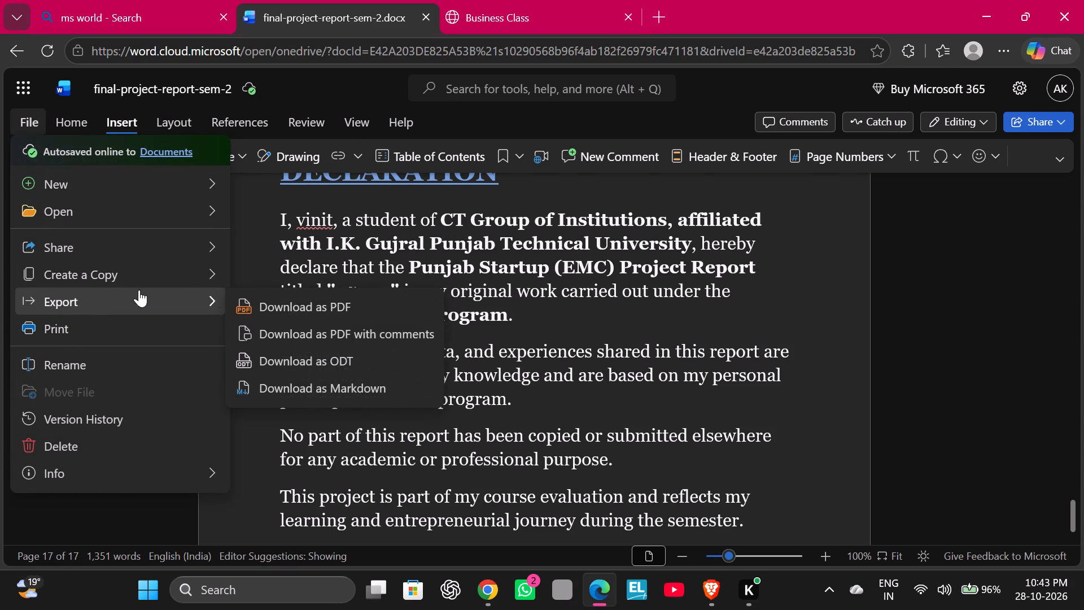
click(281, 300)
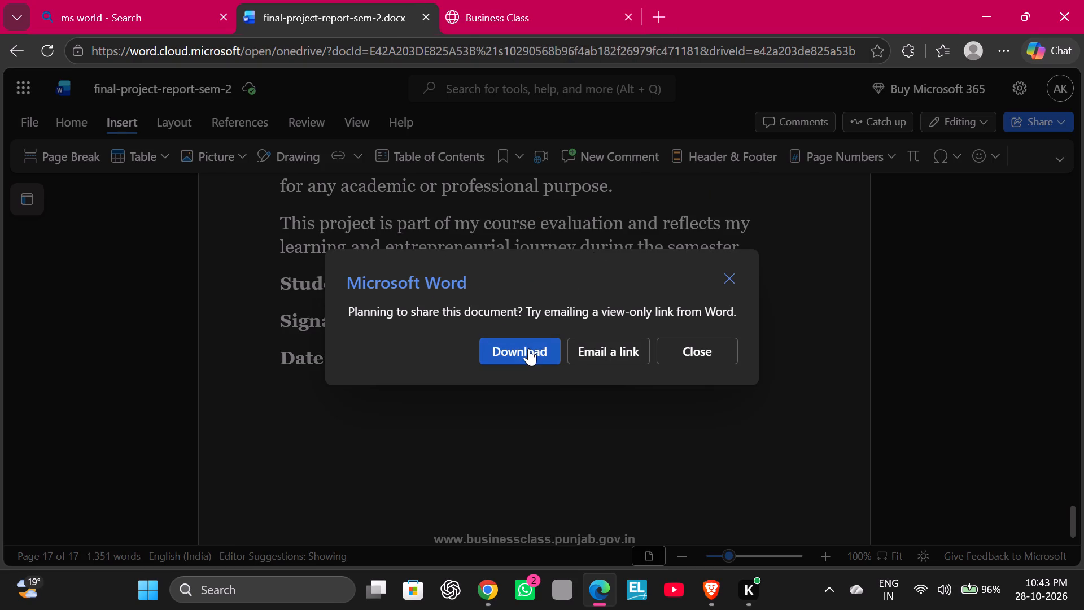
click(528, 348)
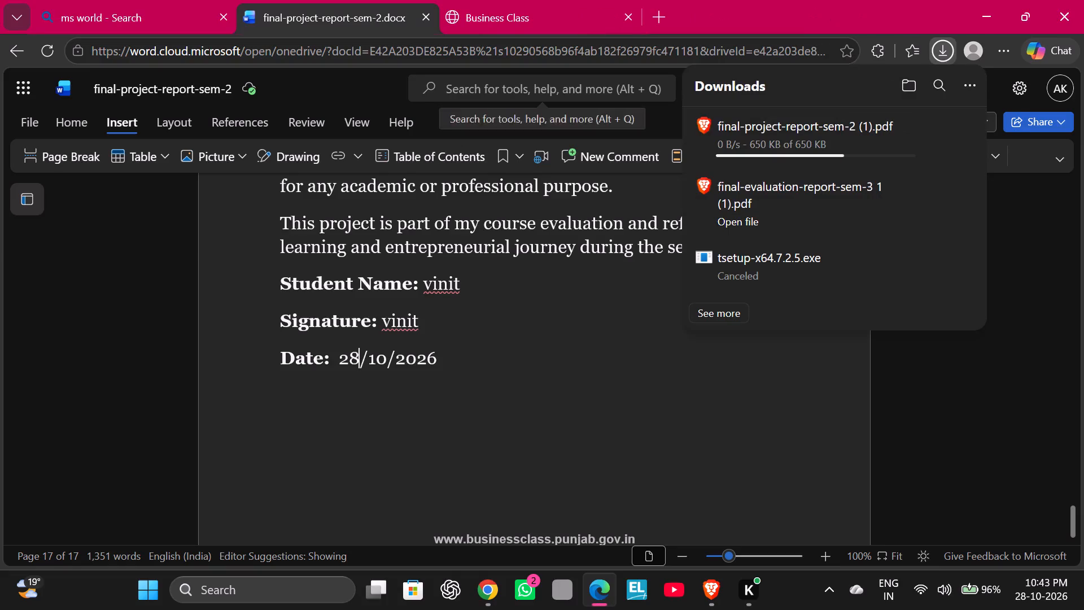
Switch to Business Class and open the Semester 3 Operations and Scale milestones in the Content Creation track.
click(552, 0)
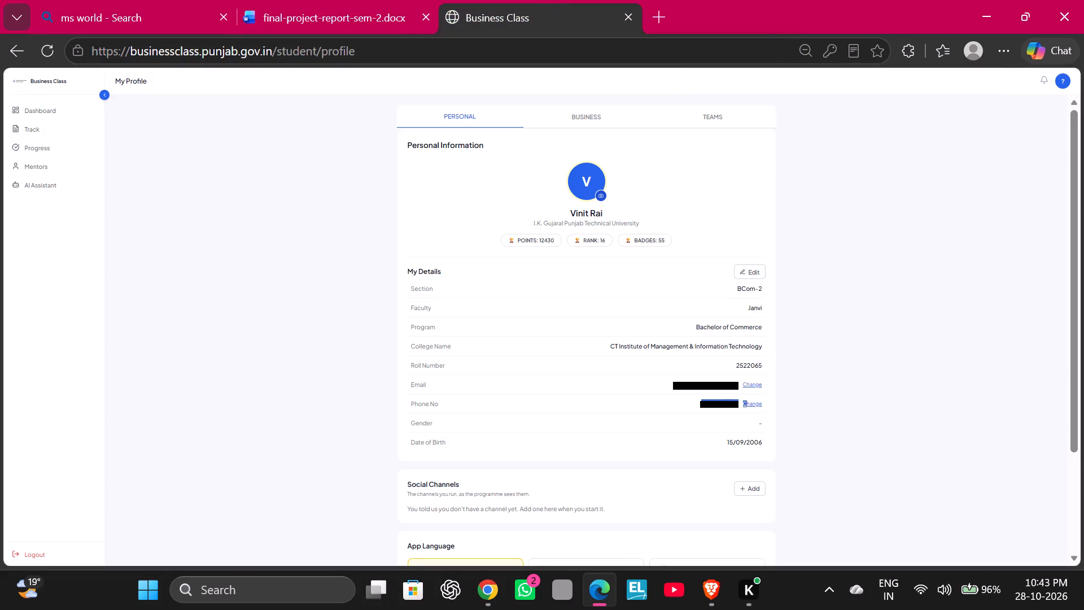
click(107, 93)
click(30, 93)
click(56, 113)
click(51, 128)
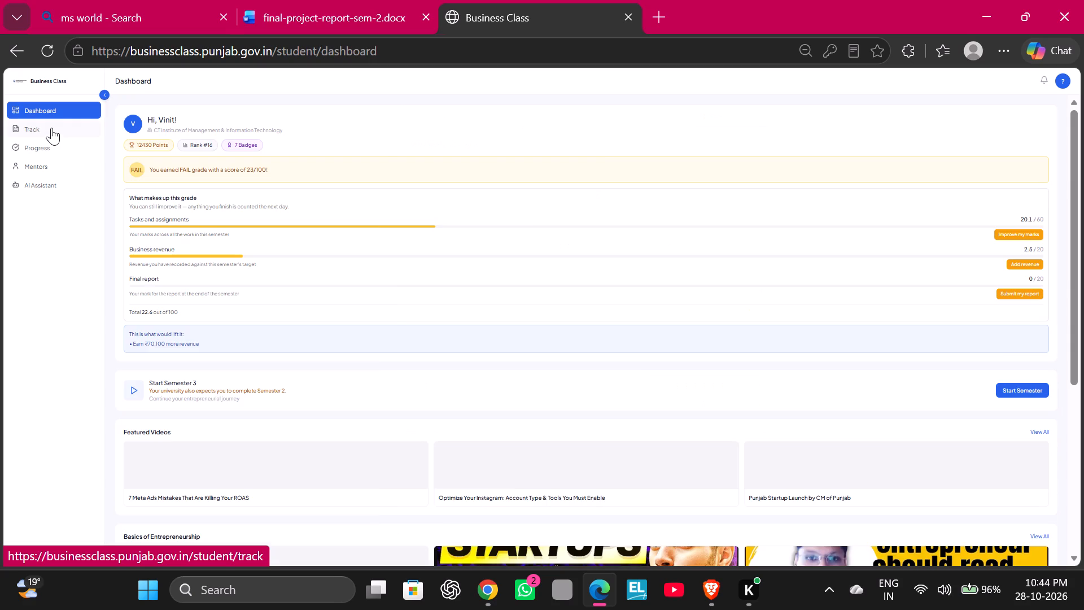
scroll(547, 244, down, 2)
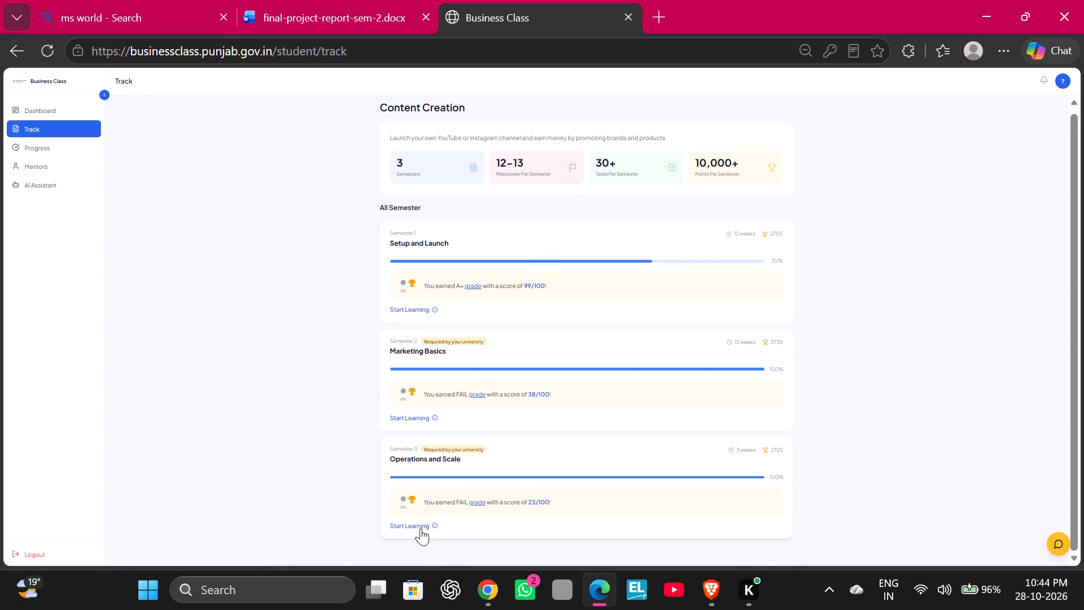
click(421, 528)
Check the Submit your report activity in Milestone 13's Set Your Scaling Goals task for its submission status.
scroll(528, 339, down, 15)
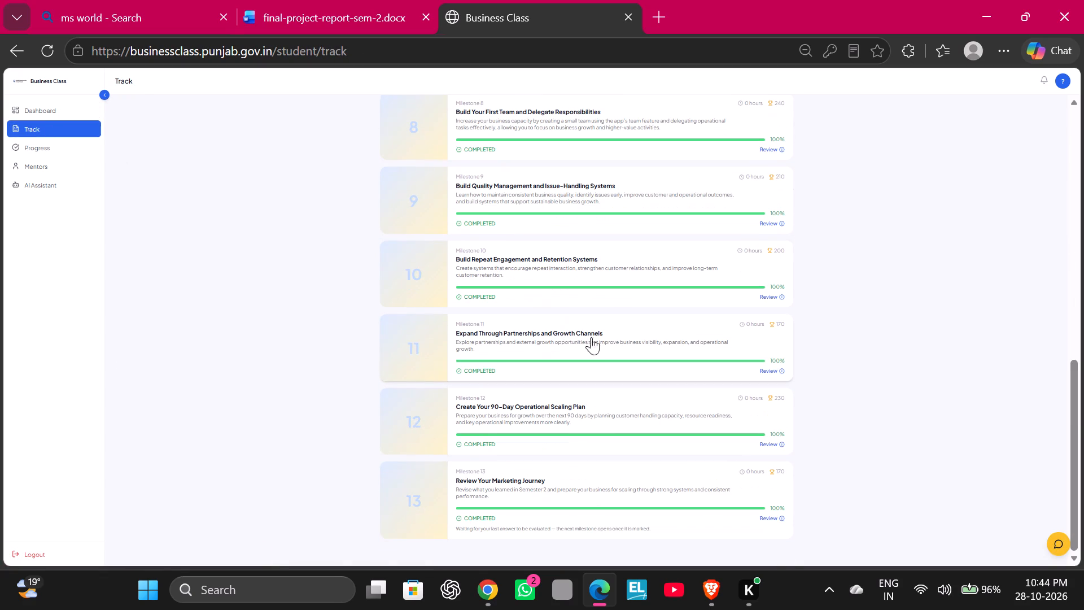
click(767, 517)
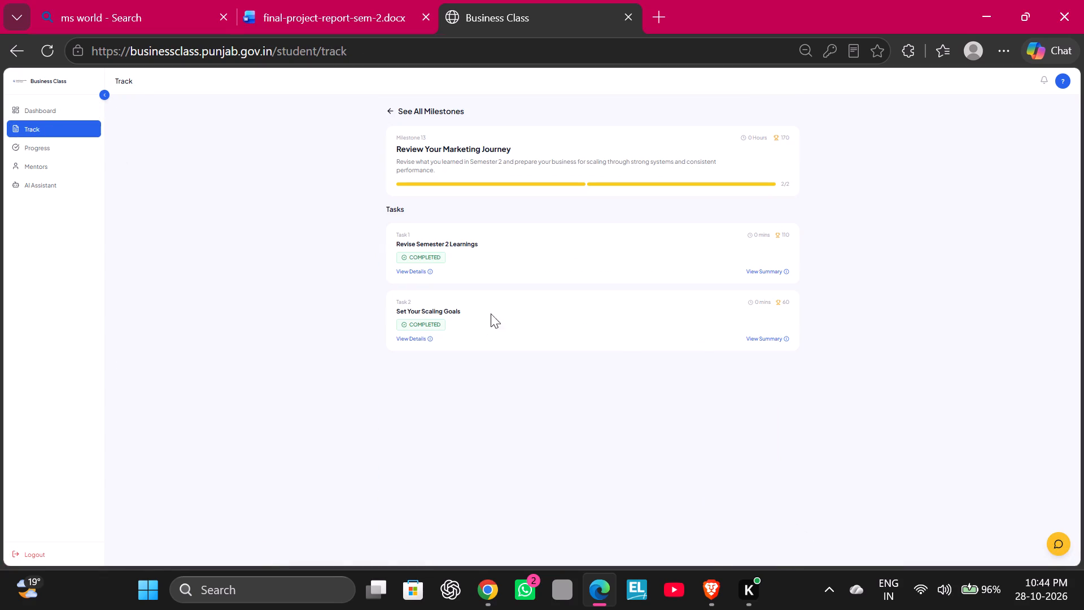
click(767, 330)
click(767, 334)
click(767, 341)
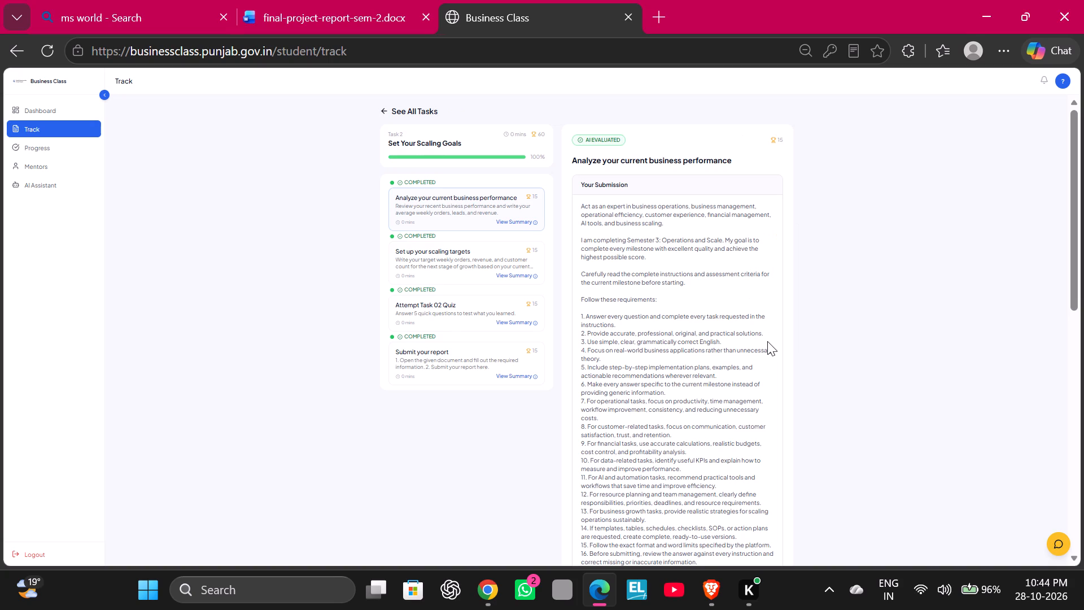
click(481, 356)
scroll(668, 342, down, 2)
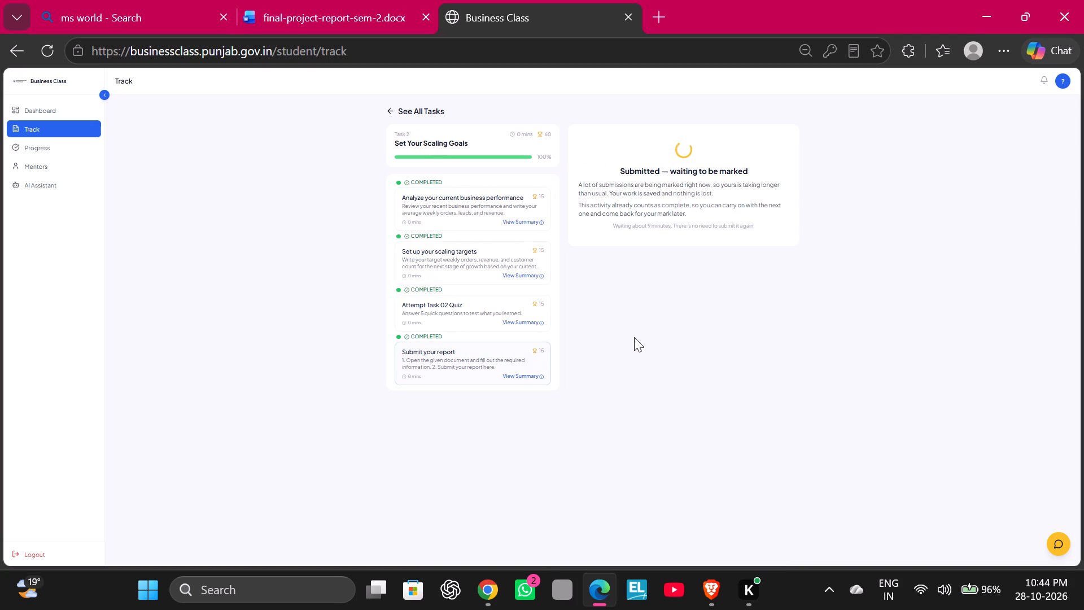